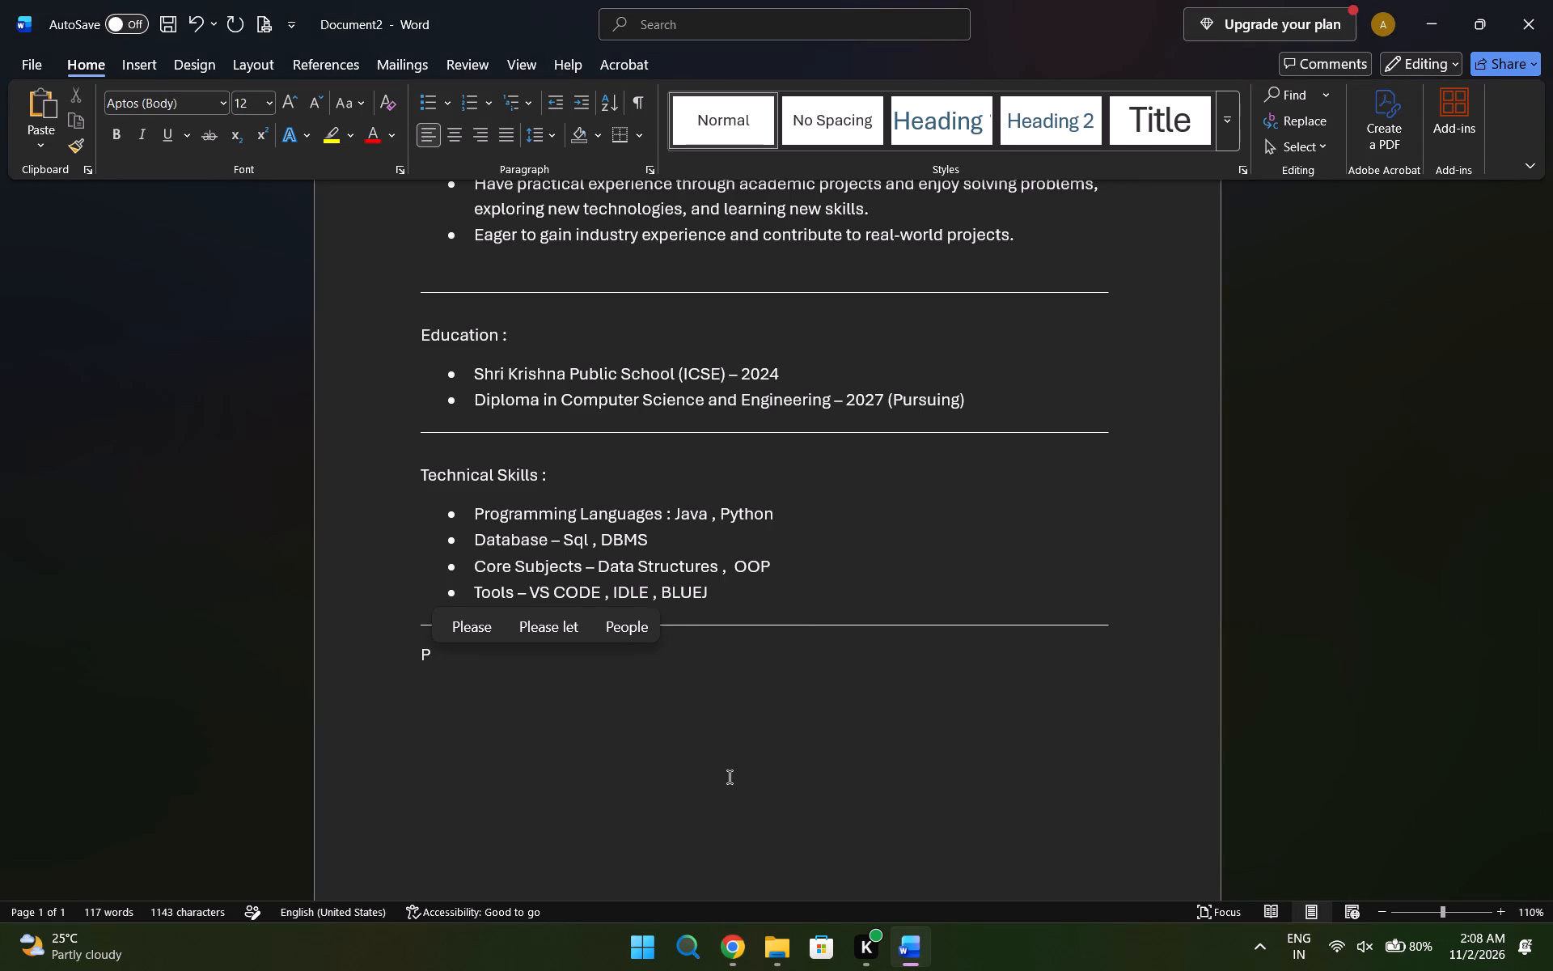
text(ro)
text(jects)
key(space)
text(:)
key(Return)
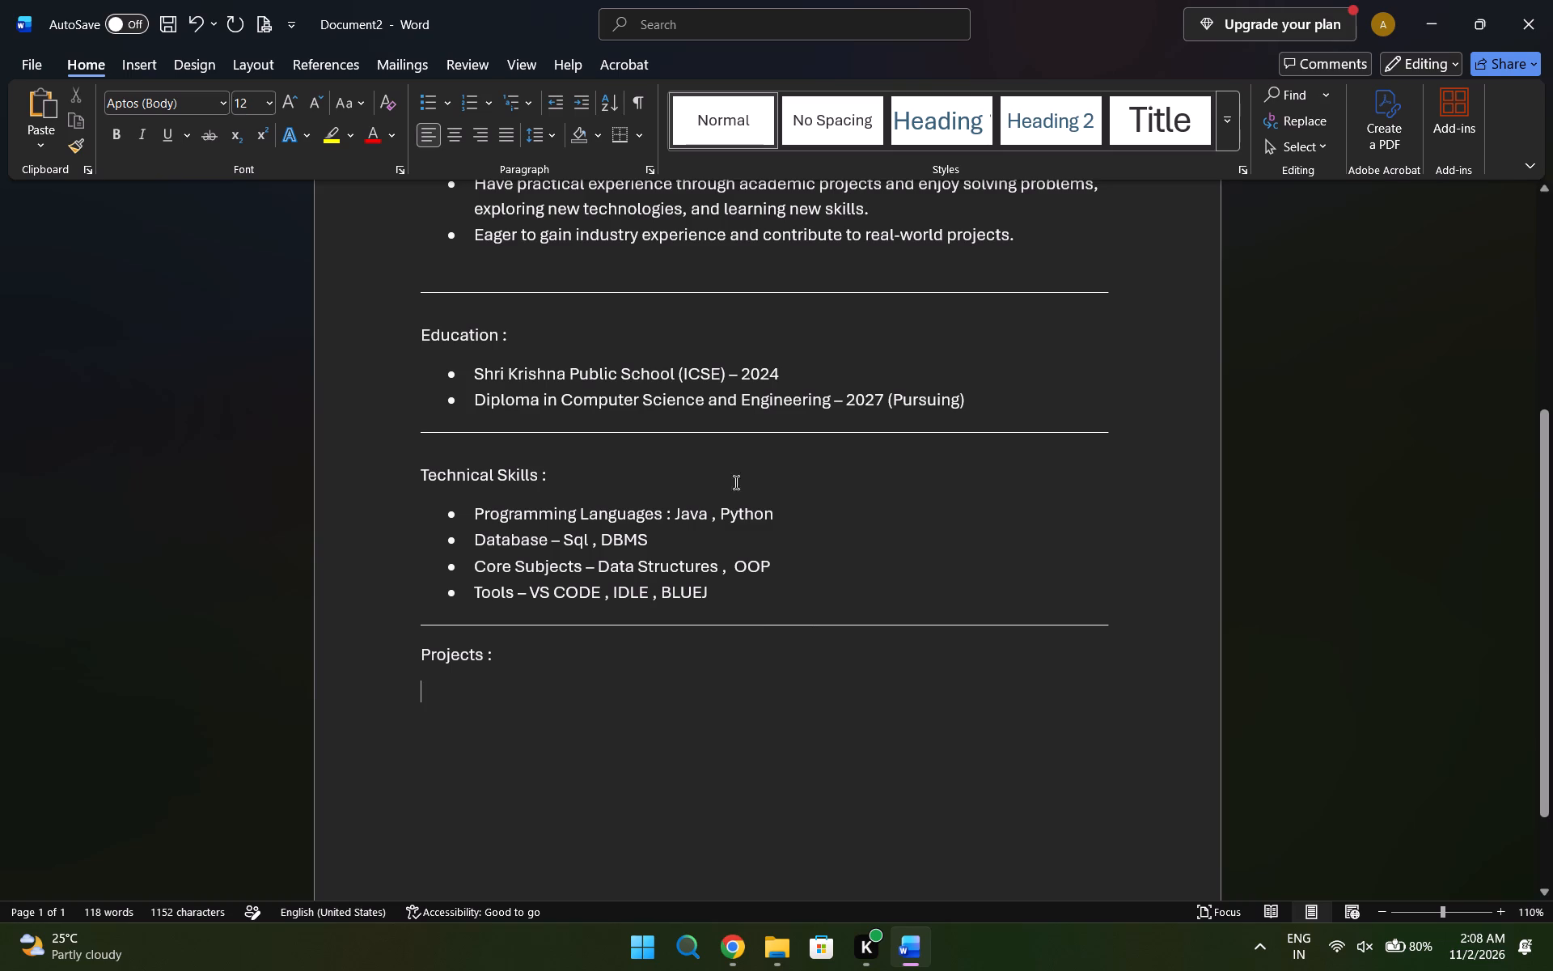
Start a bulleted list under the Projects heading with the entry "House Price Prediction using Machine Learning".
click(428, 105)
text(House)
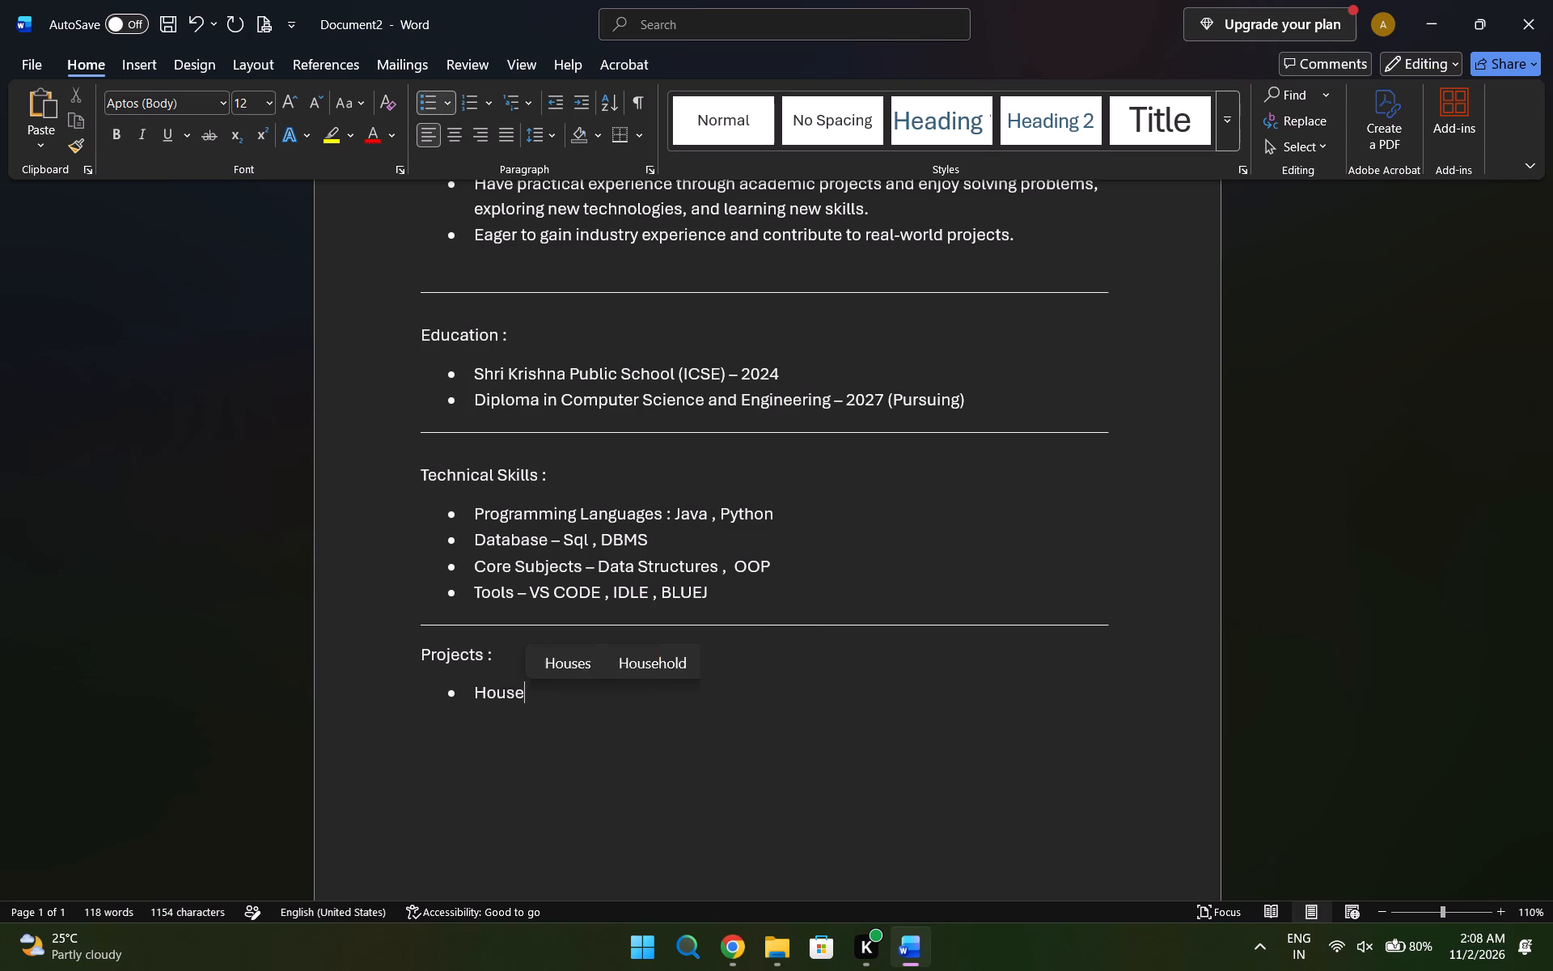
key(space)
text(Price)
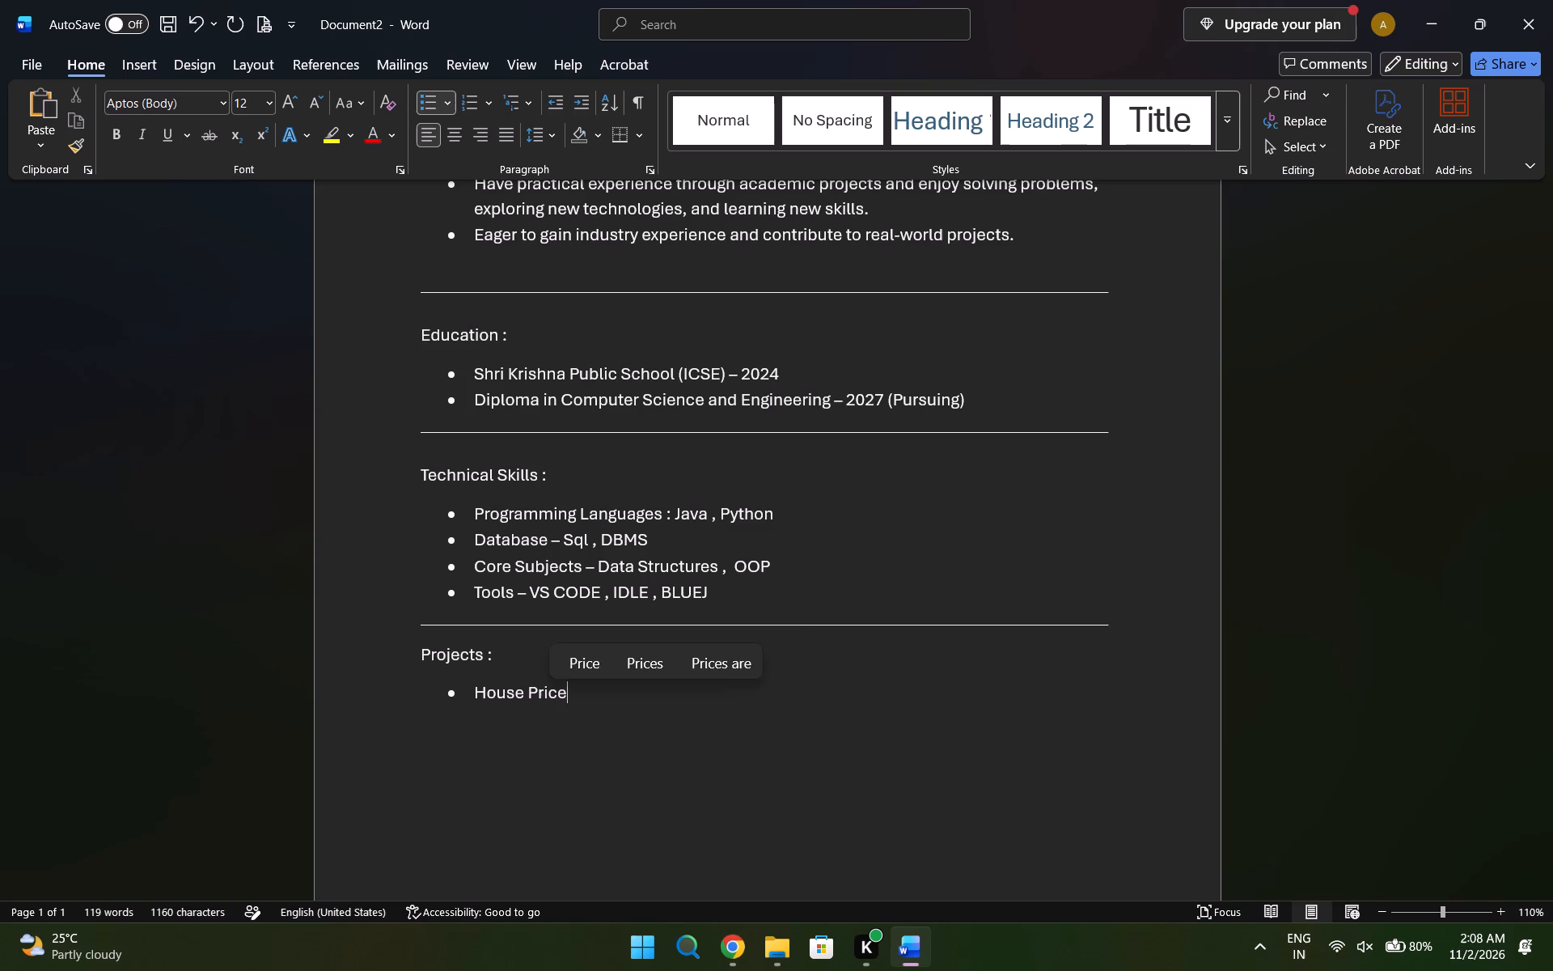
key(space)
text(Pri)
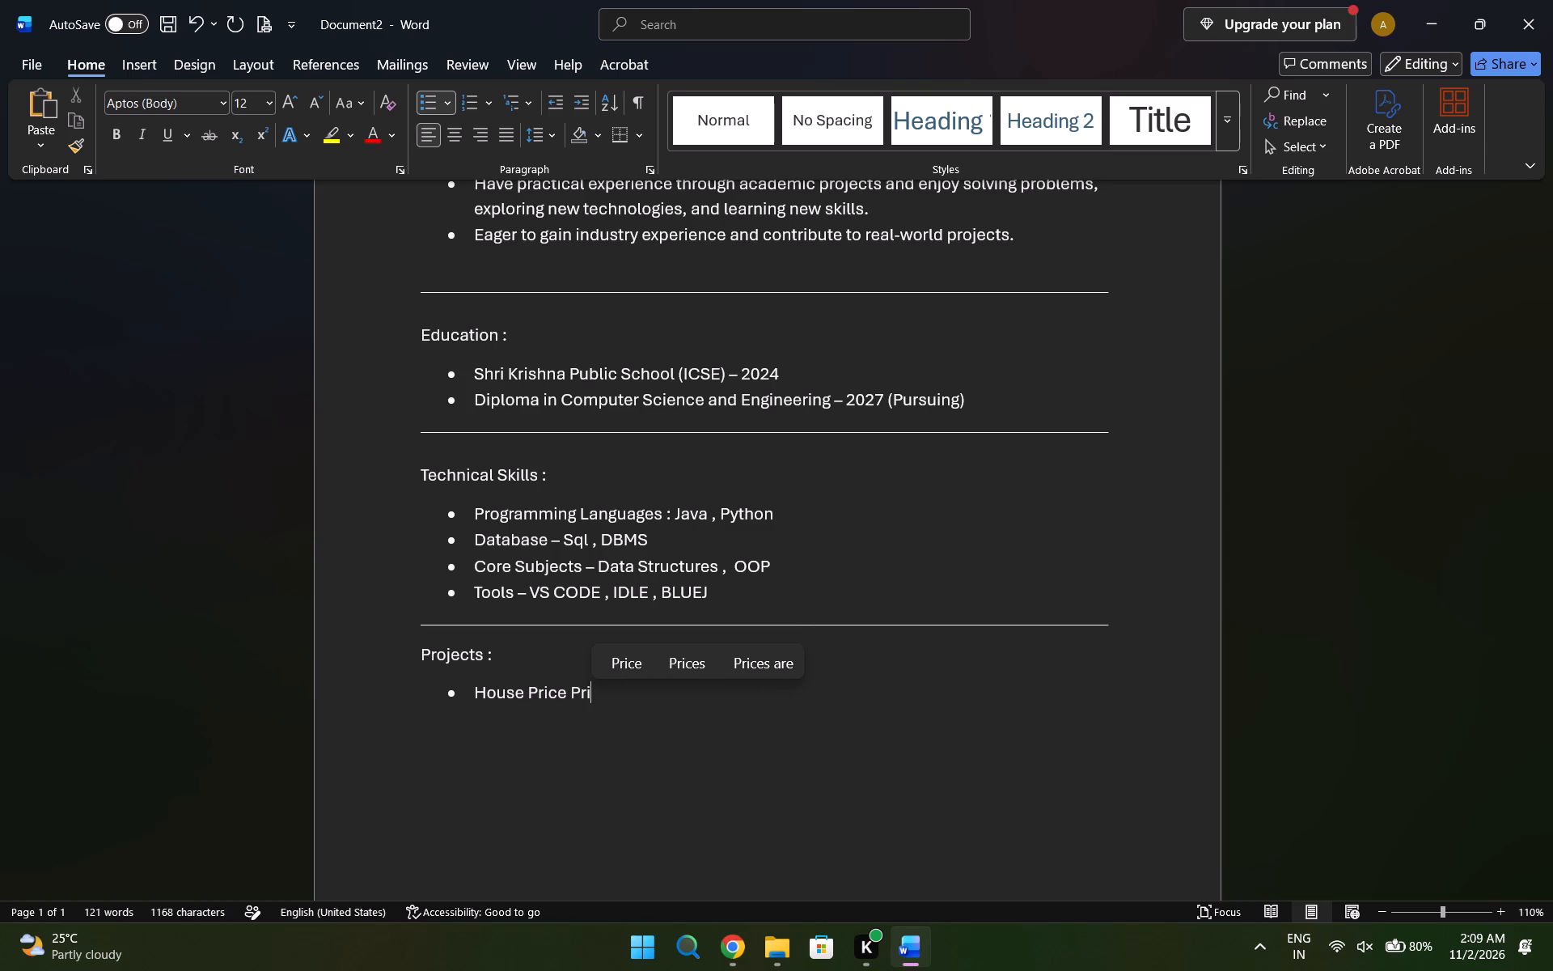
key(BackSpace)
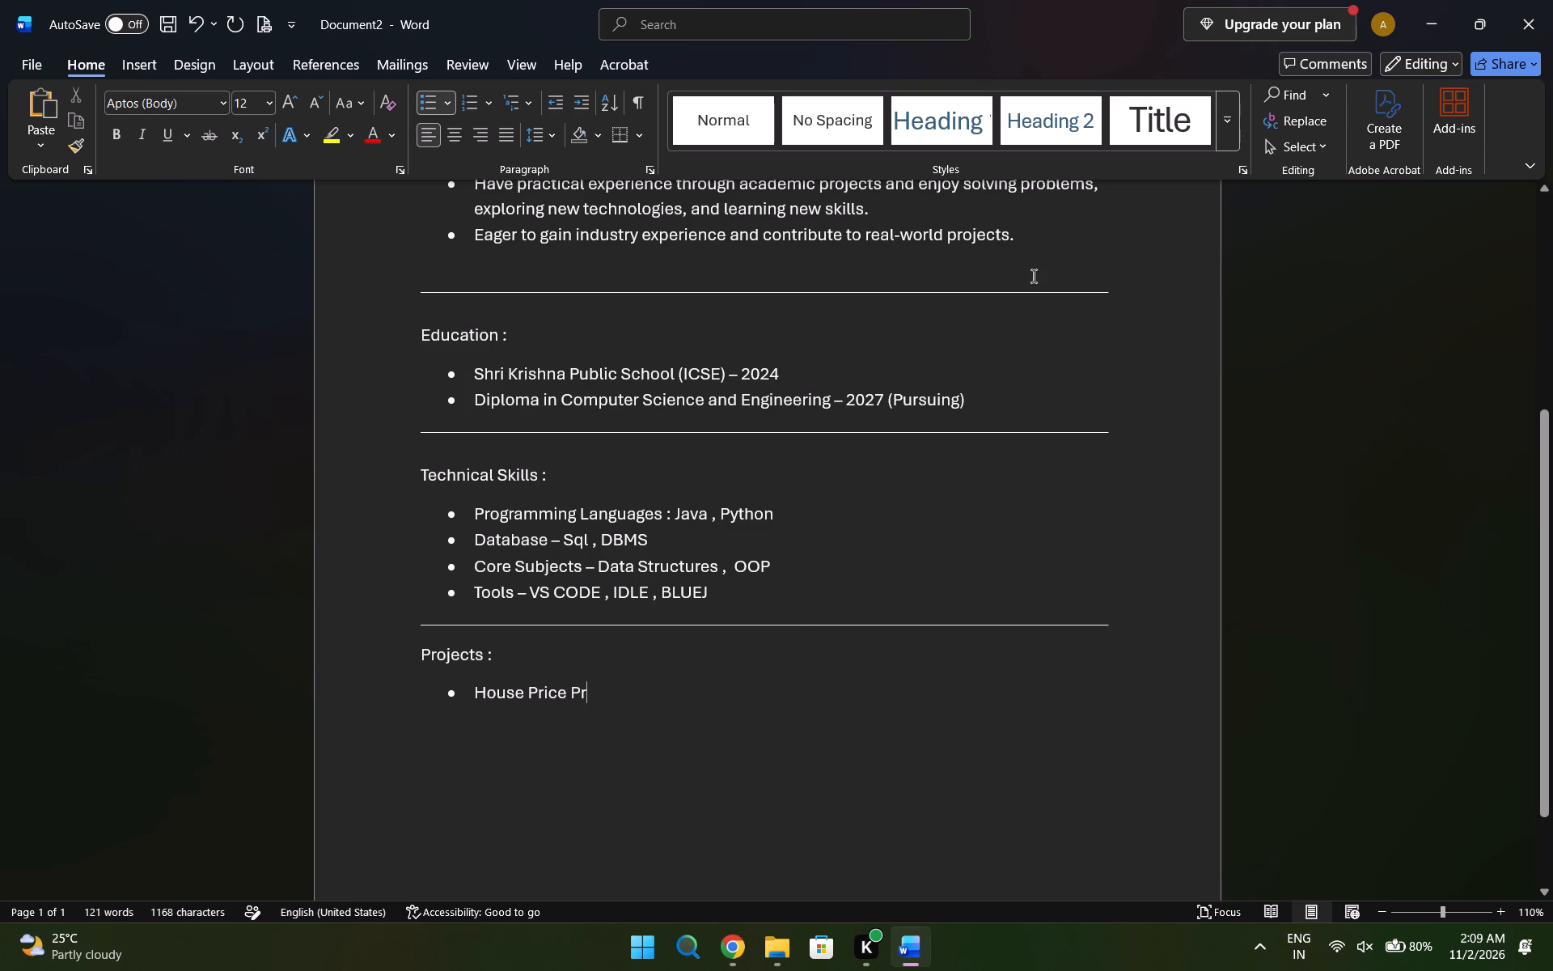
key(e)
text(dic)
text(tio)
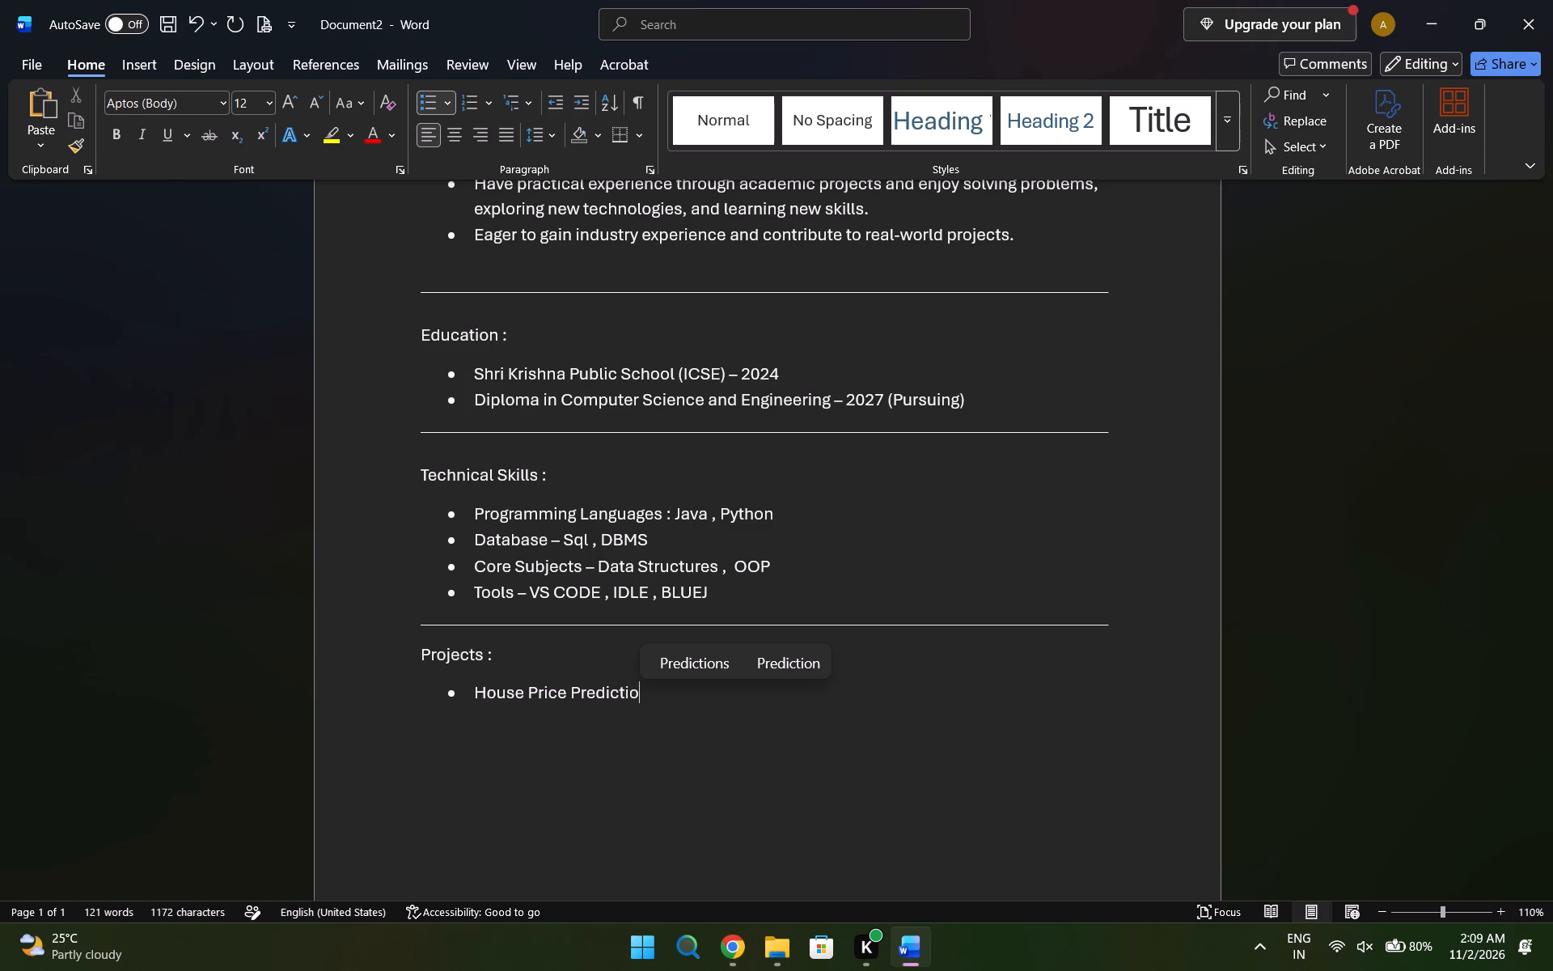
click(815, 655)
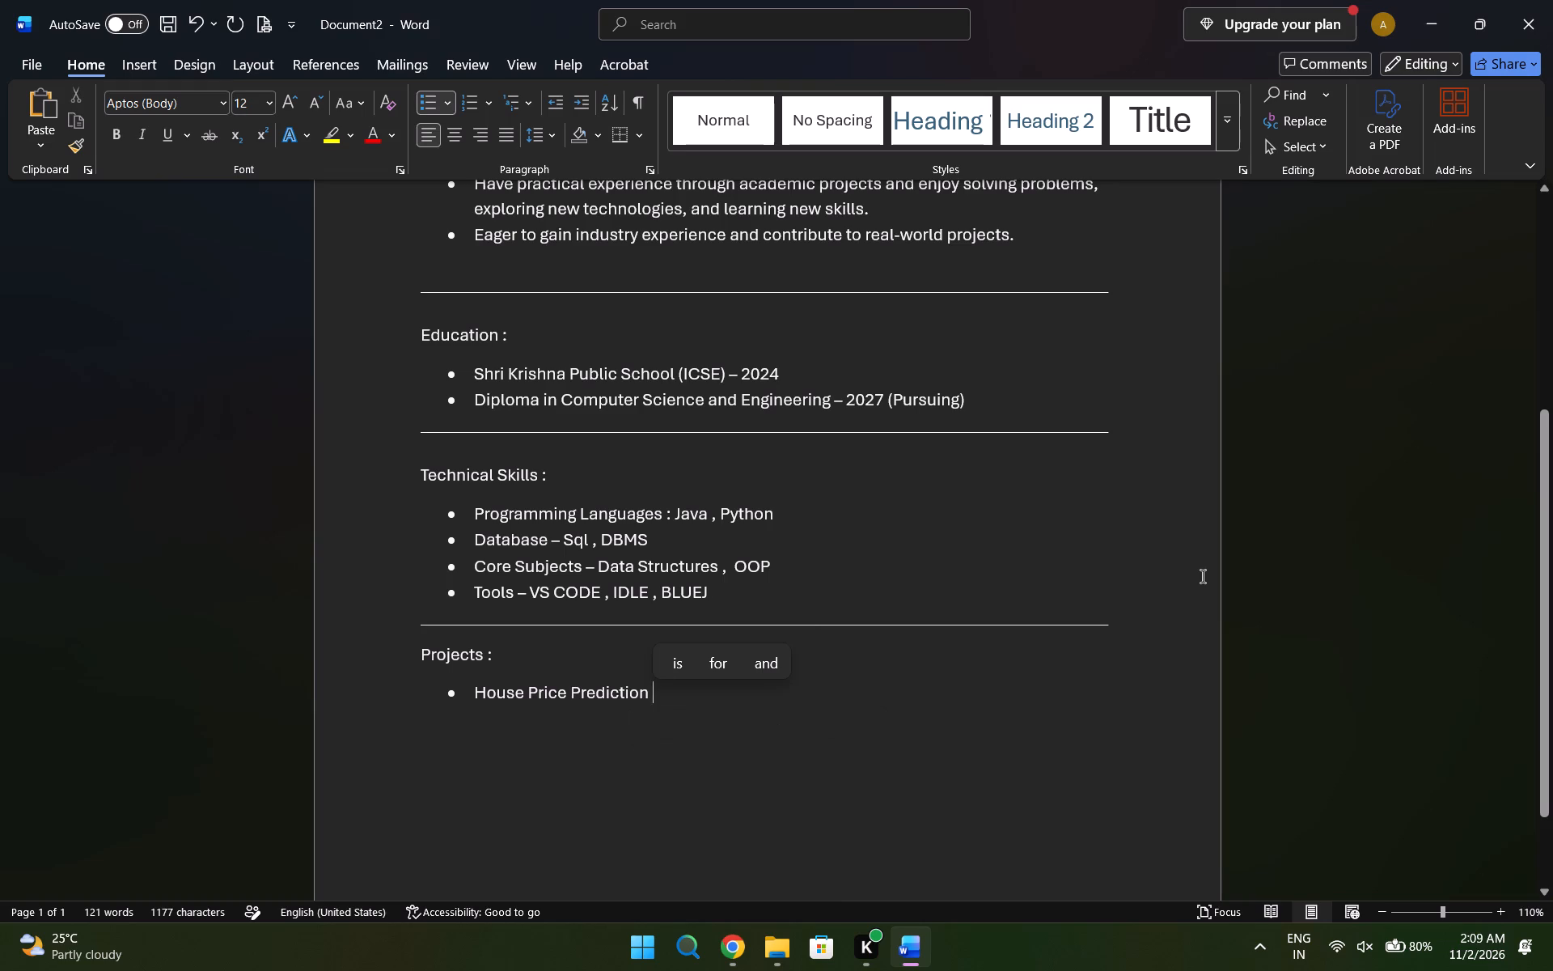
text(using)
key(space)
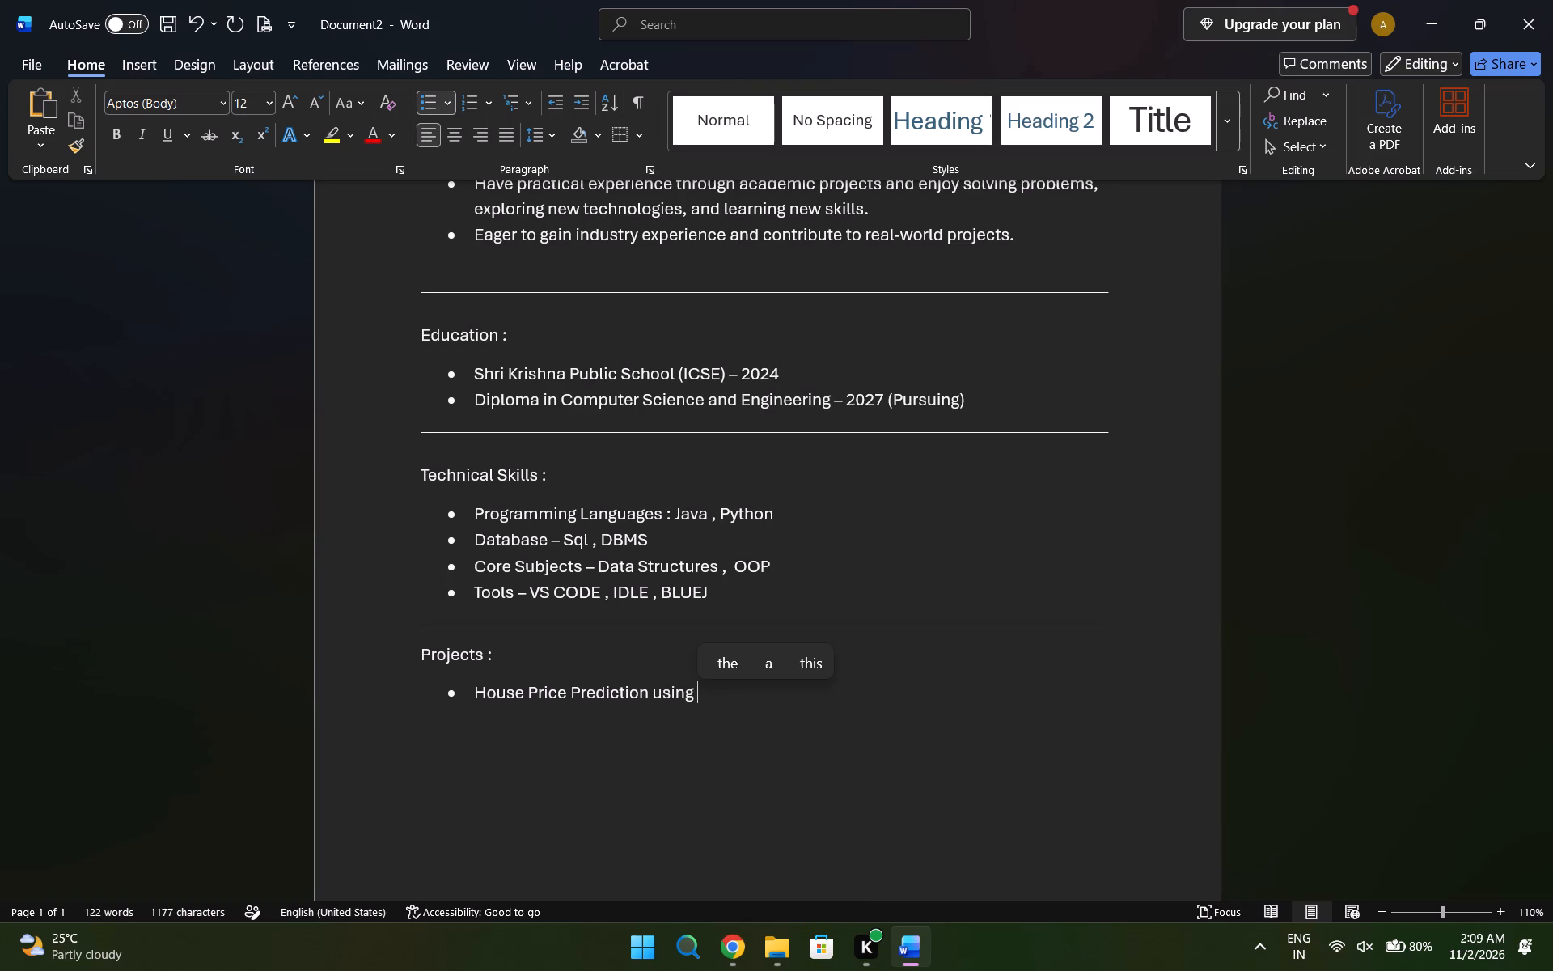
text(Machine Le)
text(arning)
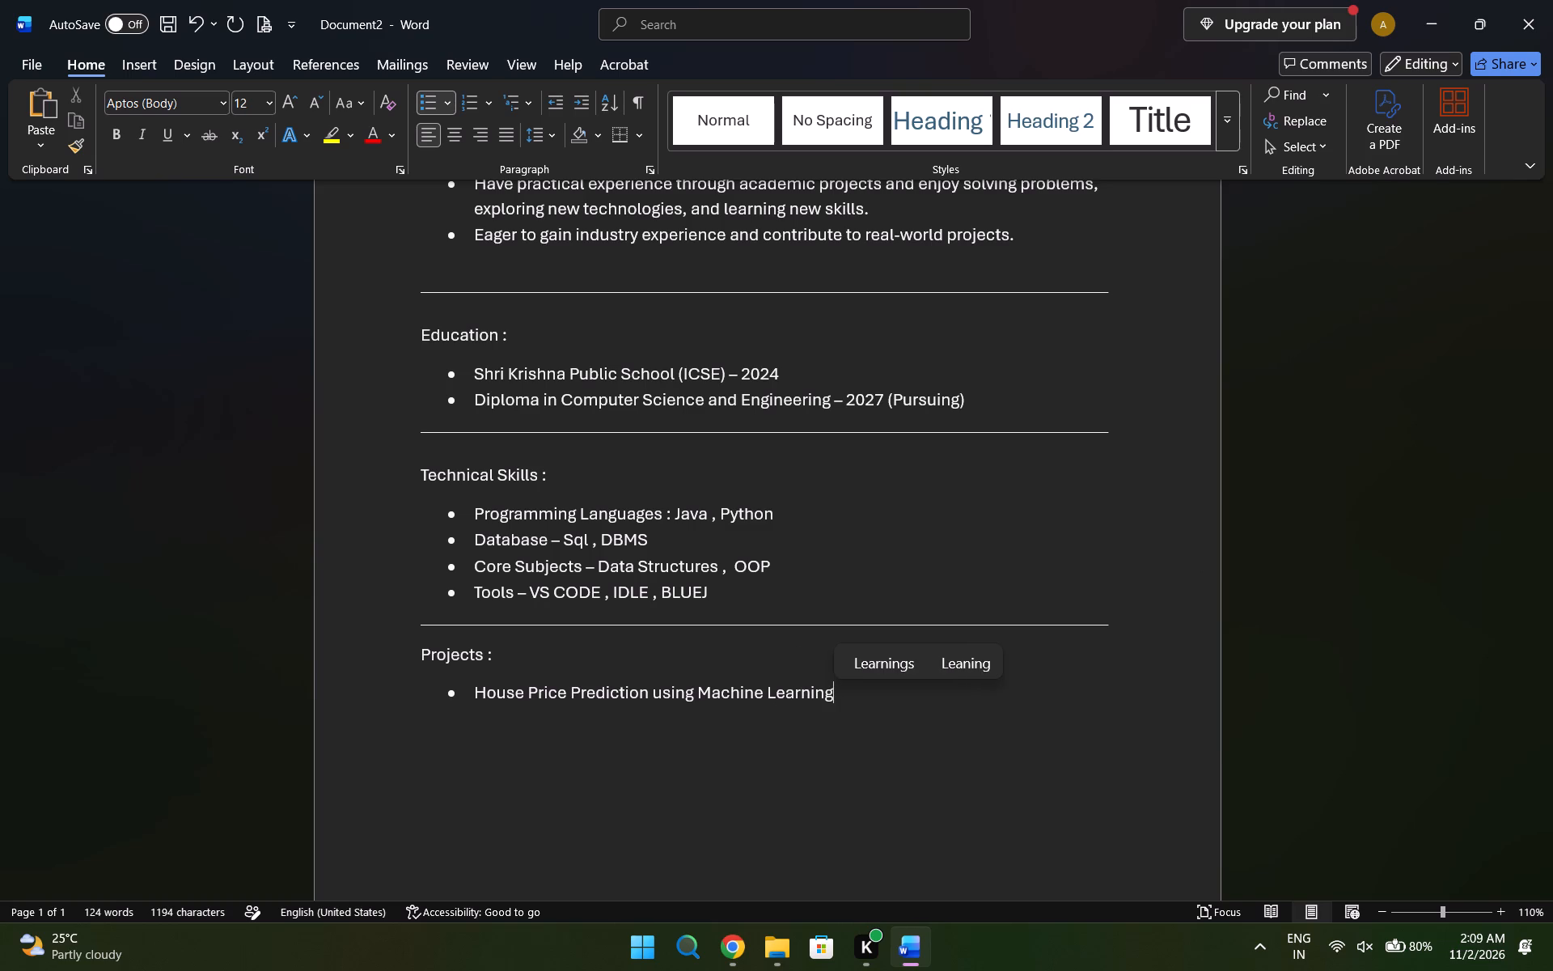
Add a second project bullet reading "Library Management System" and start a new bullet line after it.
key(Return)
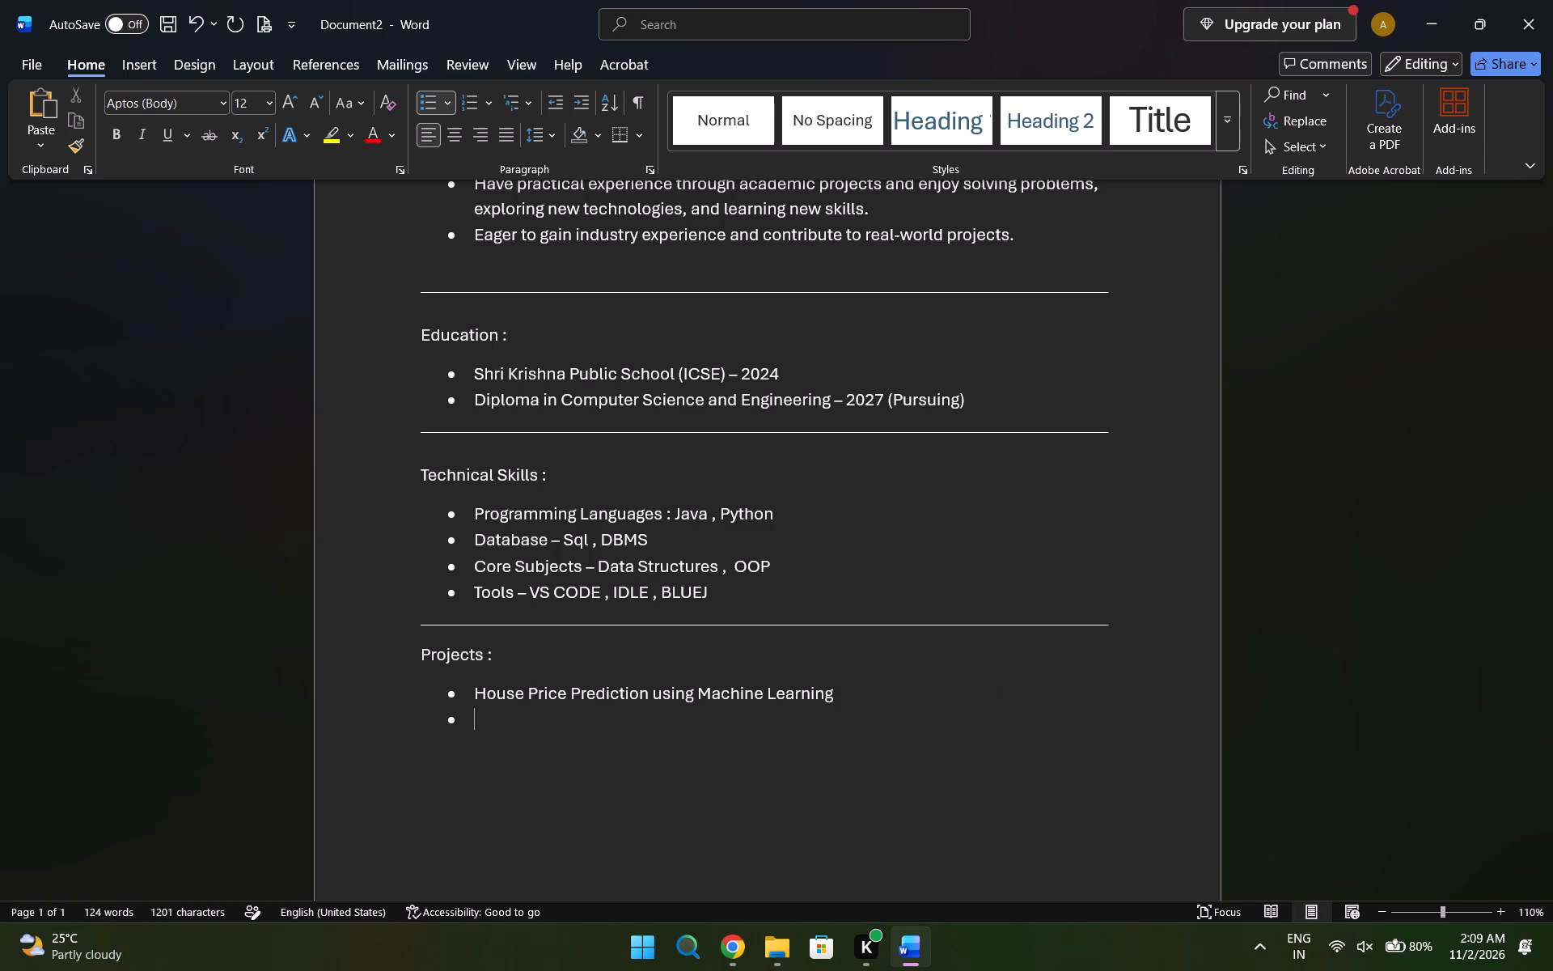
text(Library)
key(space)
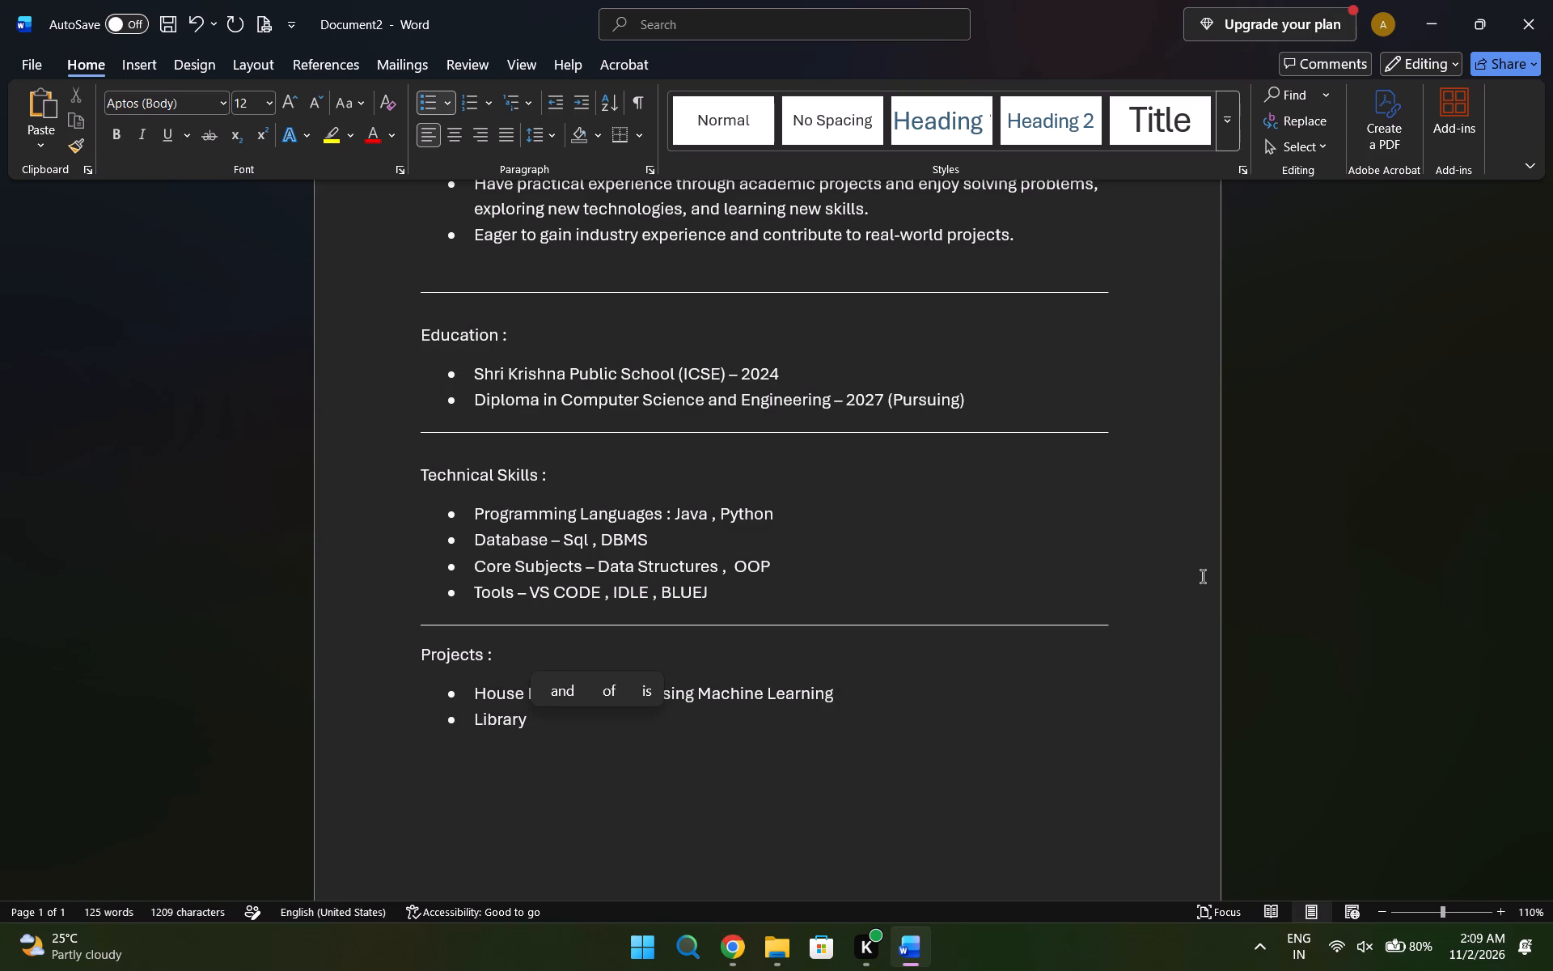
text(Manage)
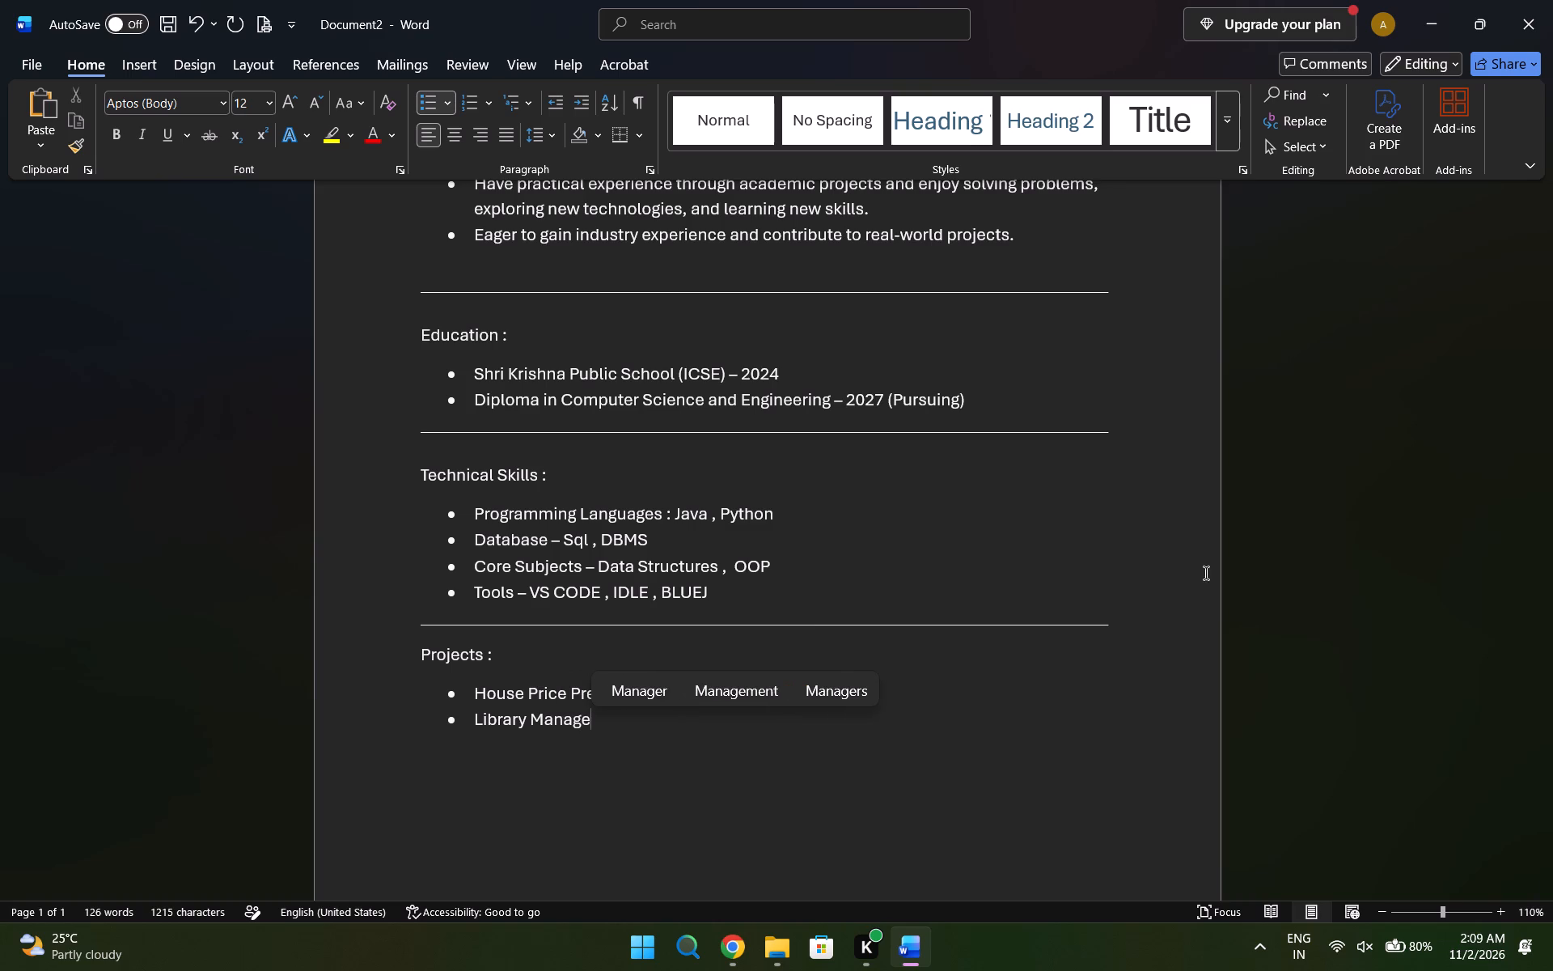
click(764, 687)
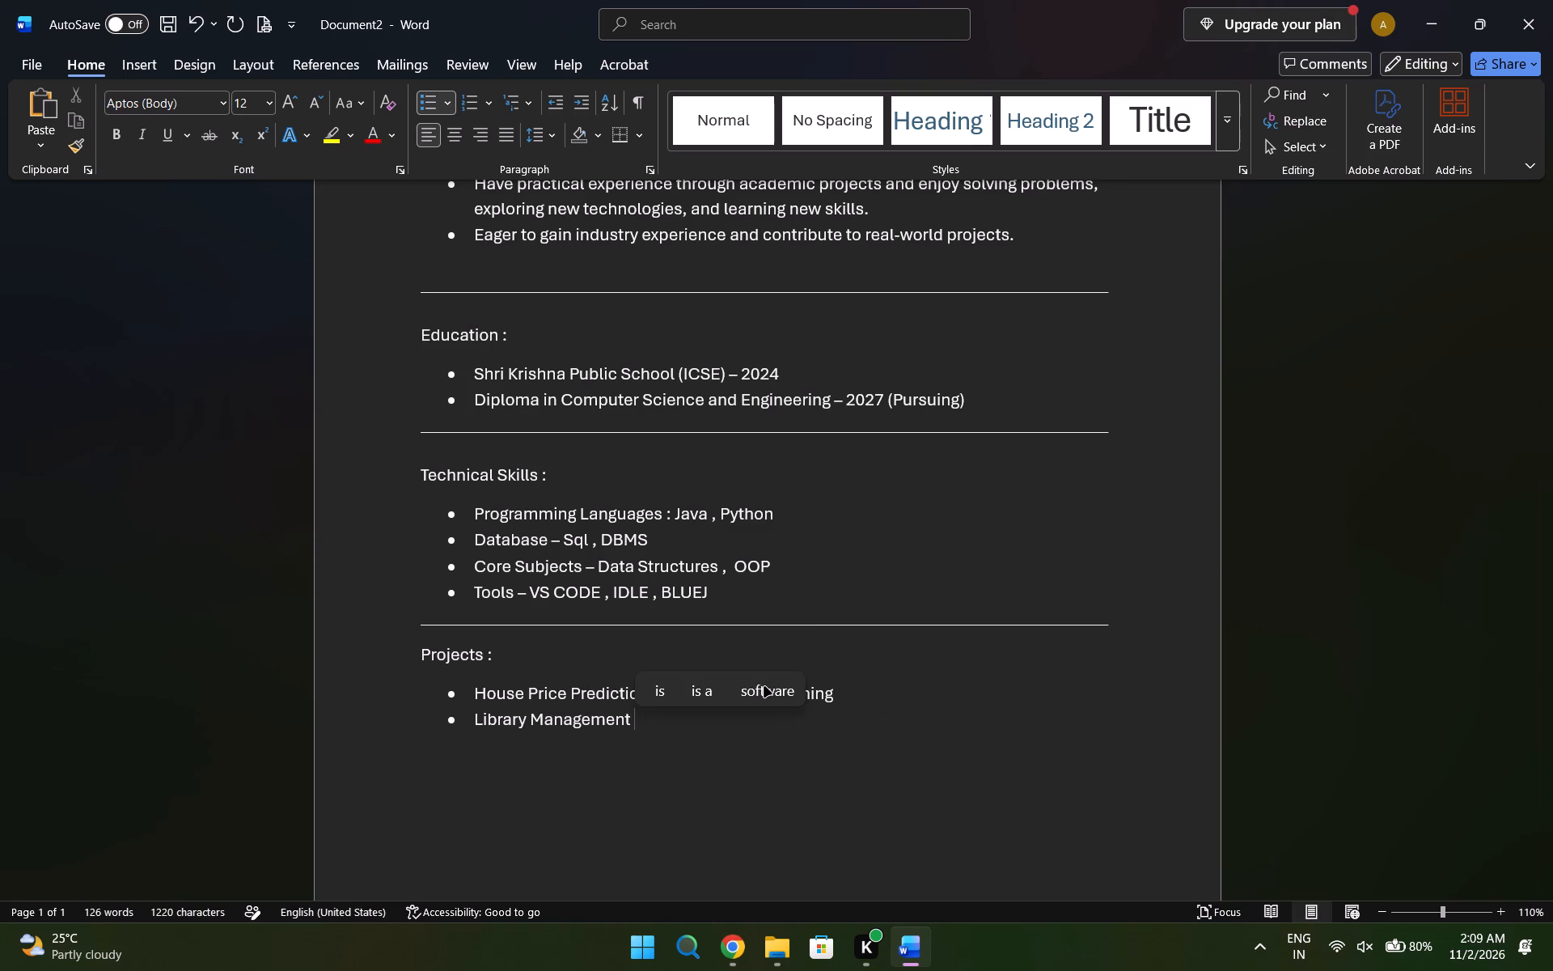
text(Syste)
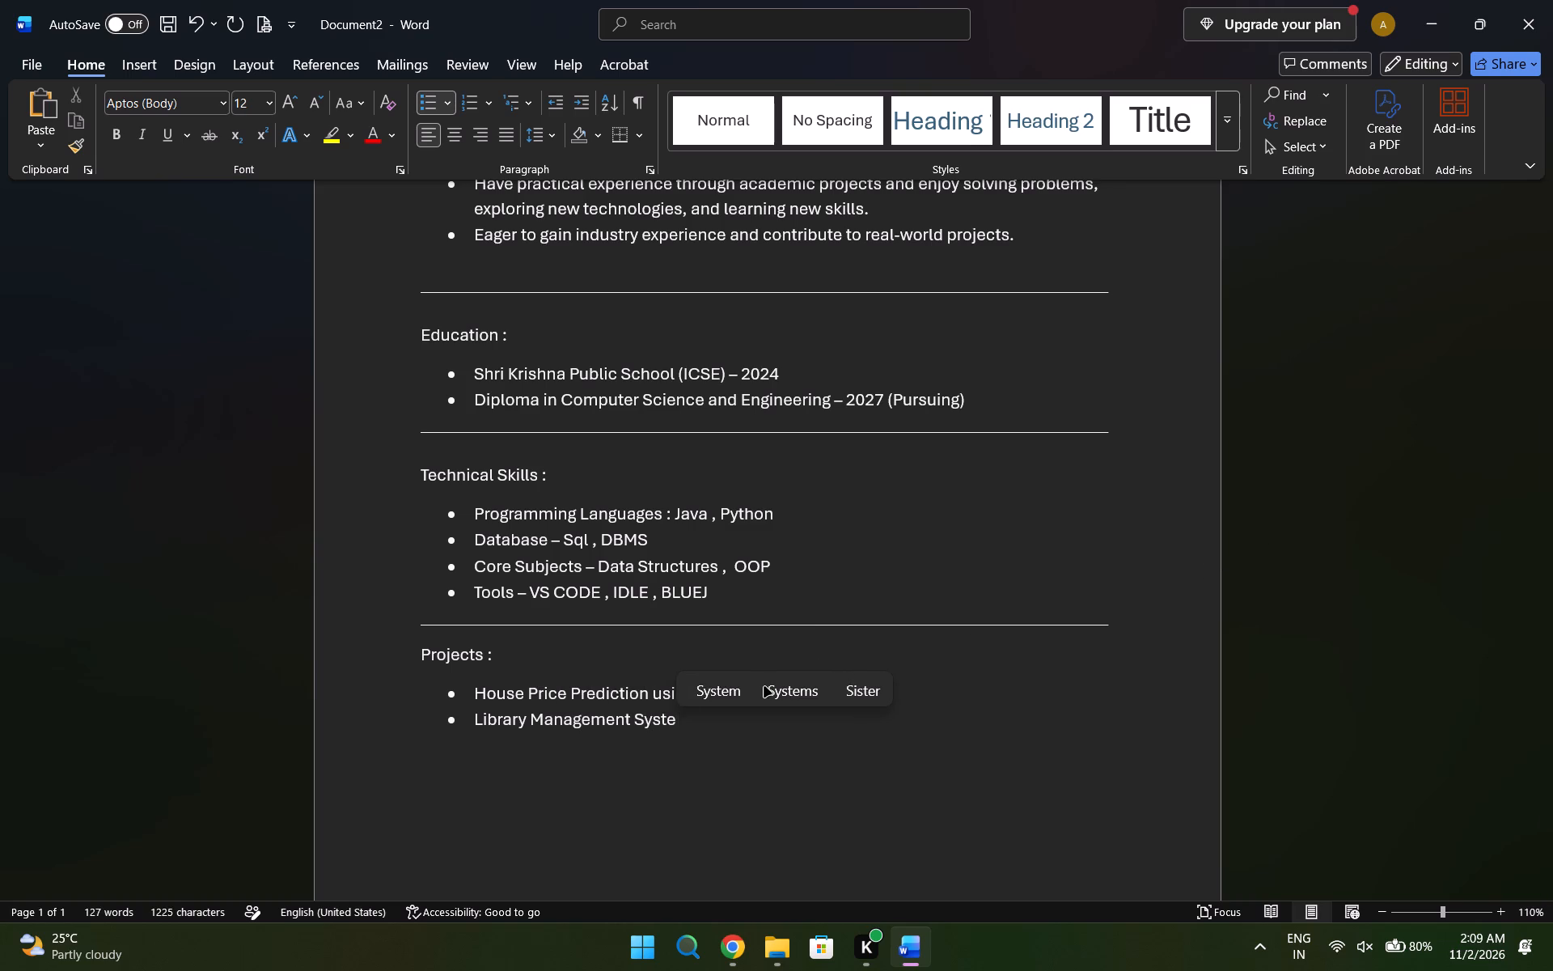
key(m)
key(space)
key(BackSpace)
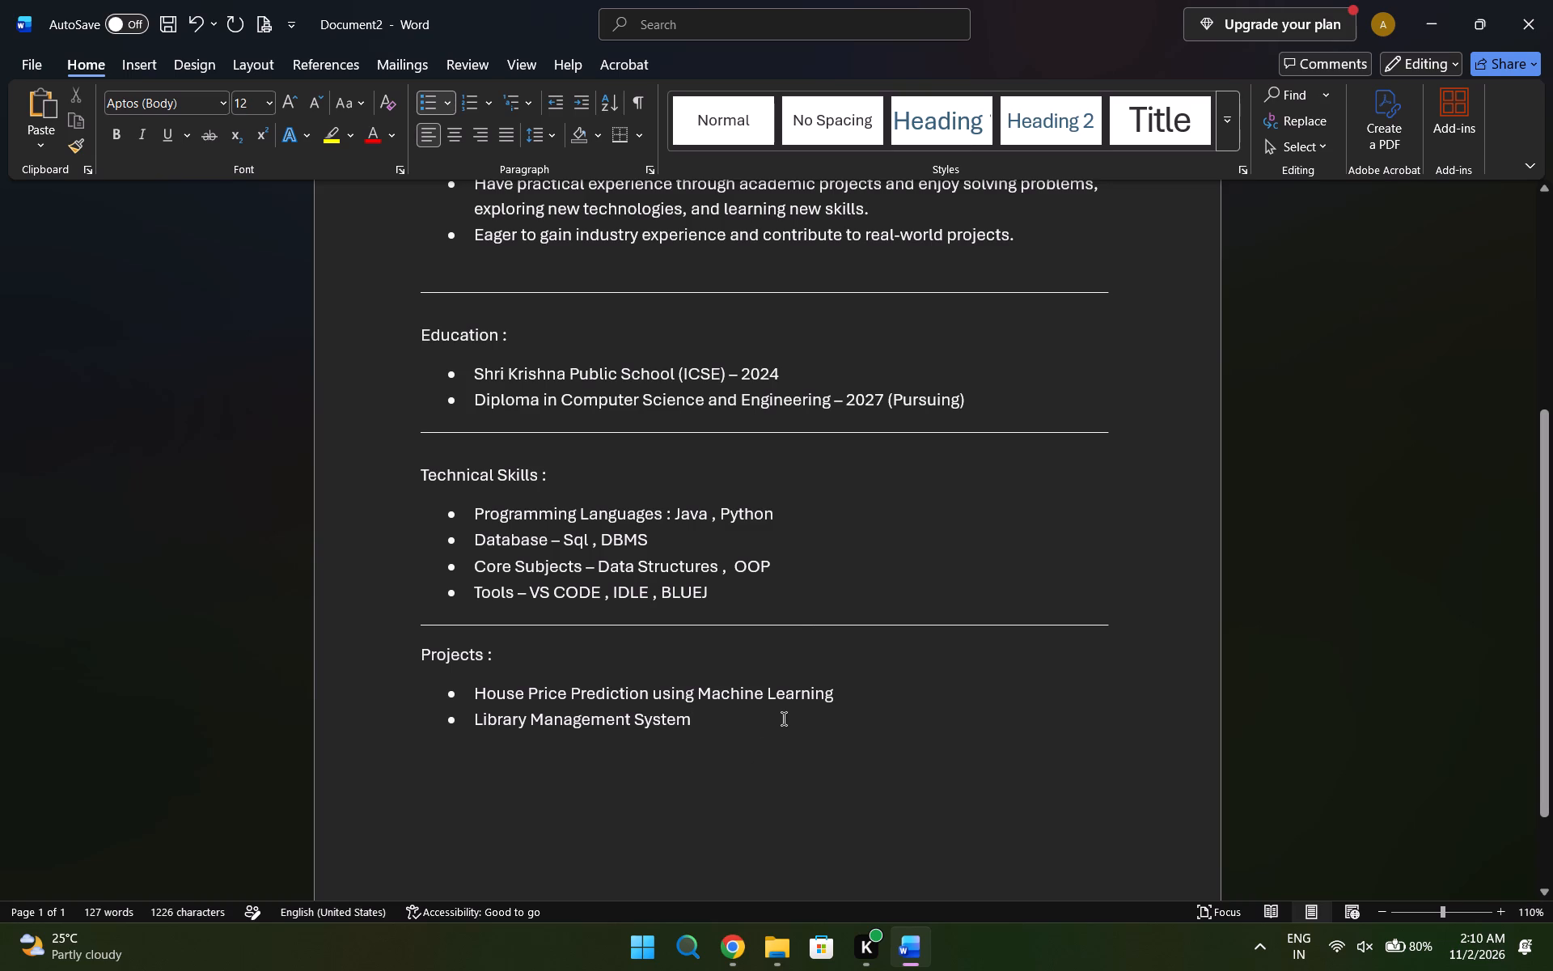
key(space)
key(BackSpace)
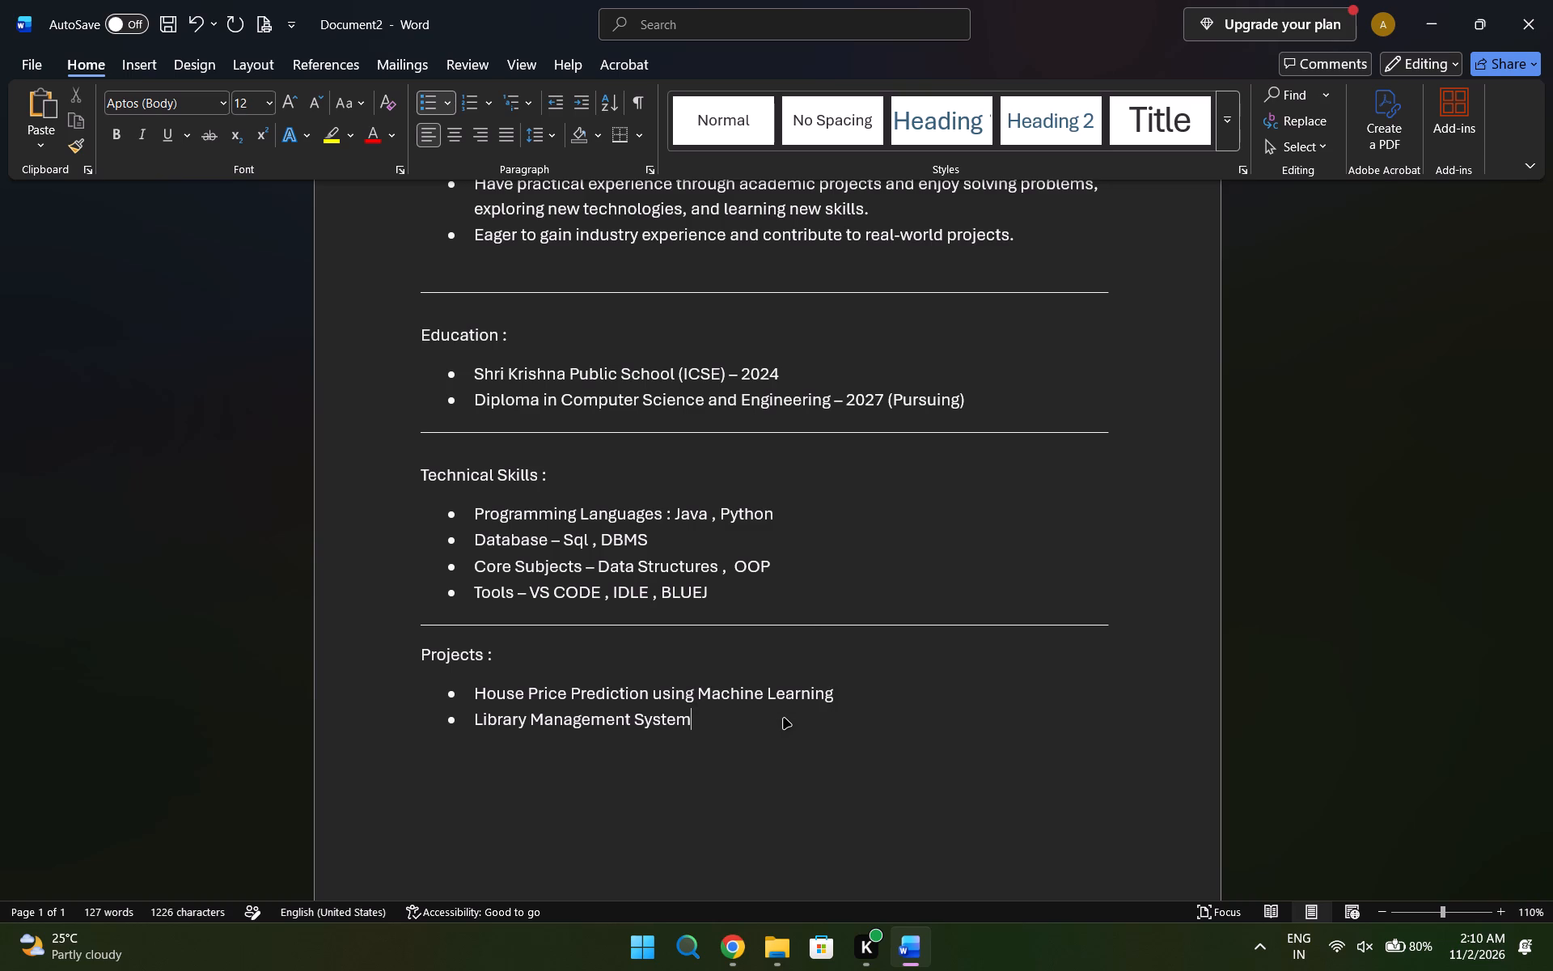
key(Return)
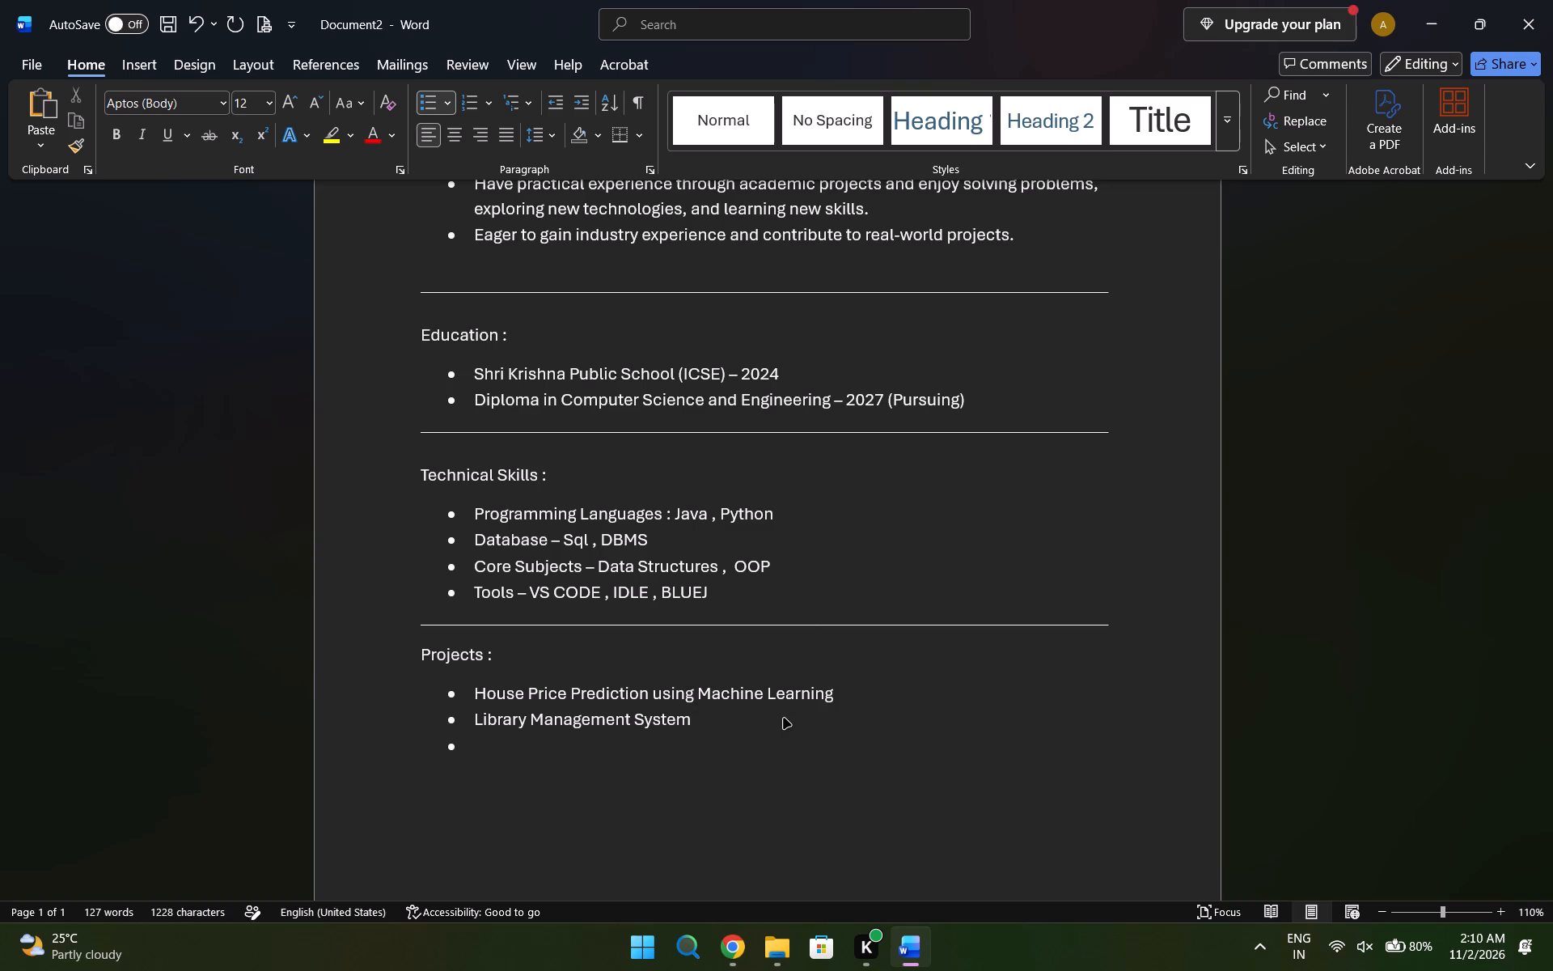
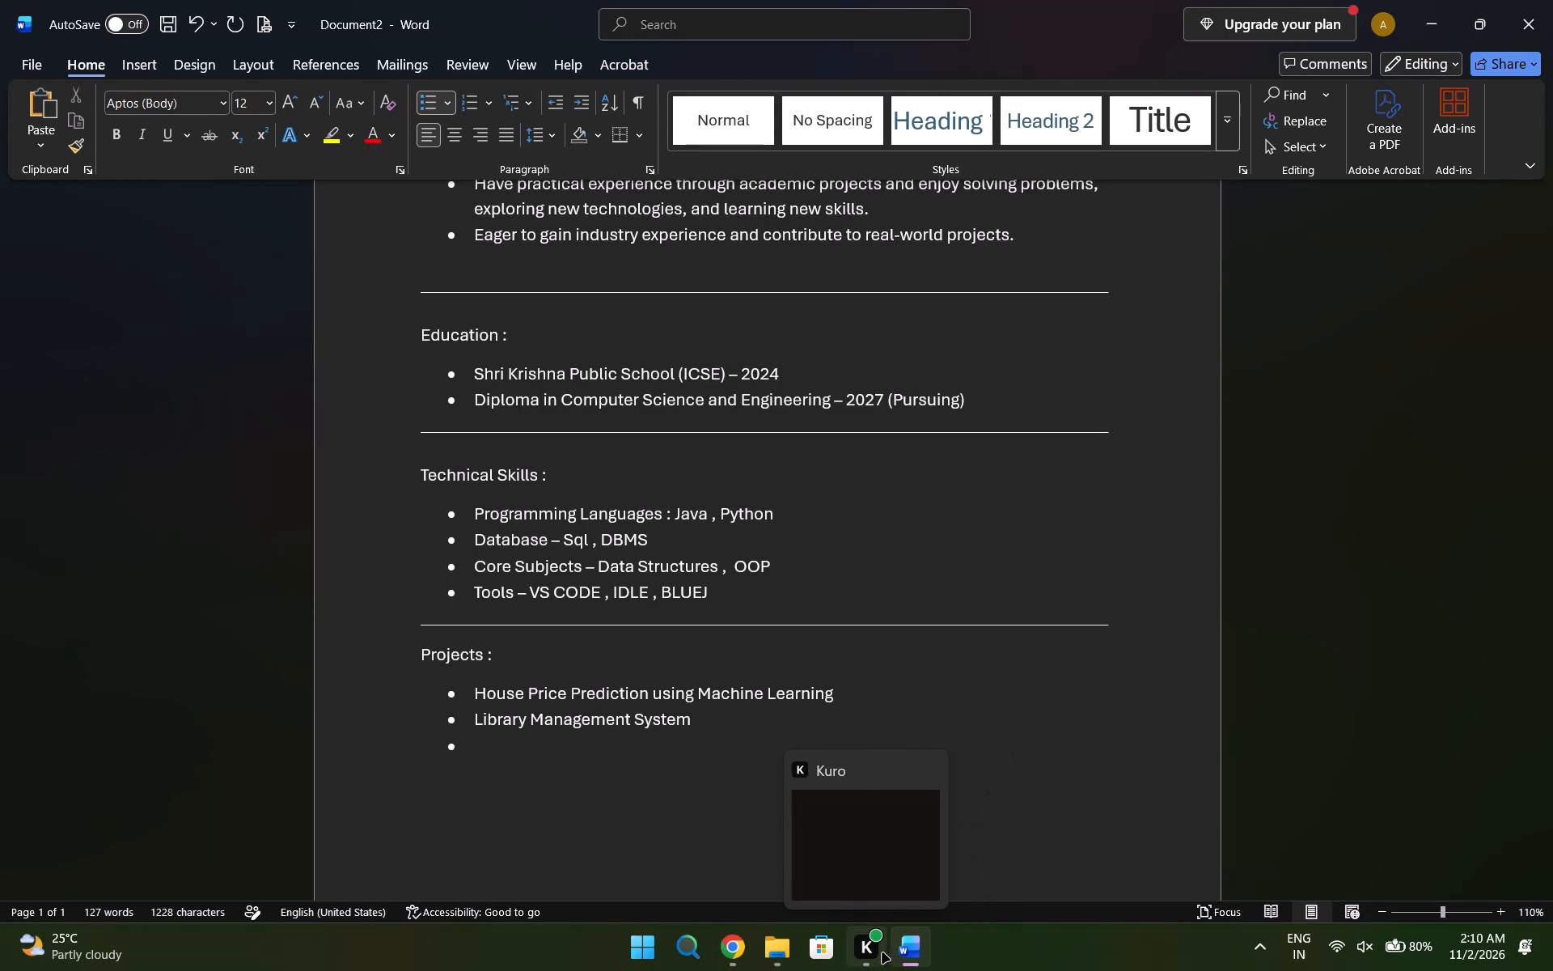
click(781, 959)
click(780, 954)
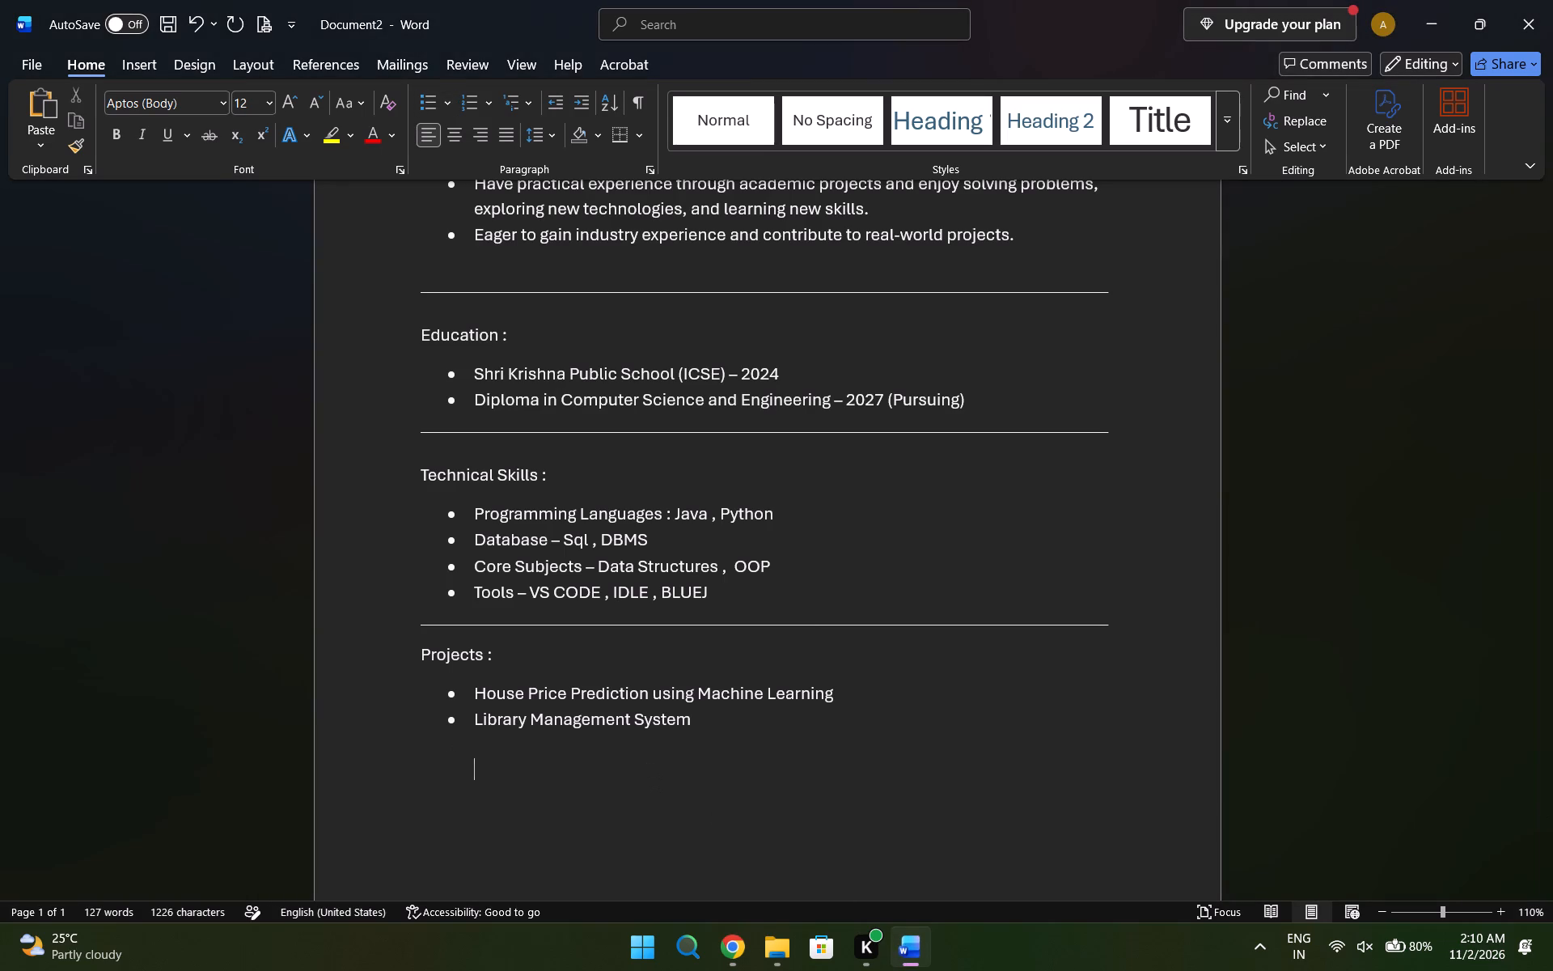
key(BackSpace)
key(BackSpace)
key(BackSpace)
Add a full-width underscore divider line below the Projects list, kept as plain underscores, with a new line after it.
key(shift+underscore)
key(shift+underscore)
key(shift+underscore)
key(shift+underscore)
key(shift+underscore)
key(shift+underscore)
key(shift+underscore)
key(shift+underscore)
key(shift+underscore)
key(shift+underscore)
key(shift+underscore)
key(shift+underscore)
key(shift+underscore)
key(shift+underscore)
key(shift+underscore)
key(shift+underscore)
key(shift+underscore)
key(shift+underscore)
key(shift+underscore)
key(shift+underscore)
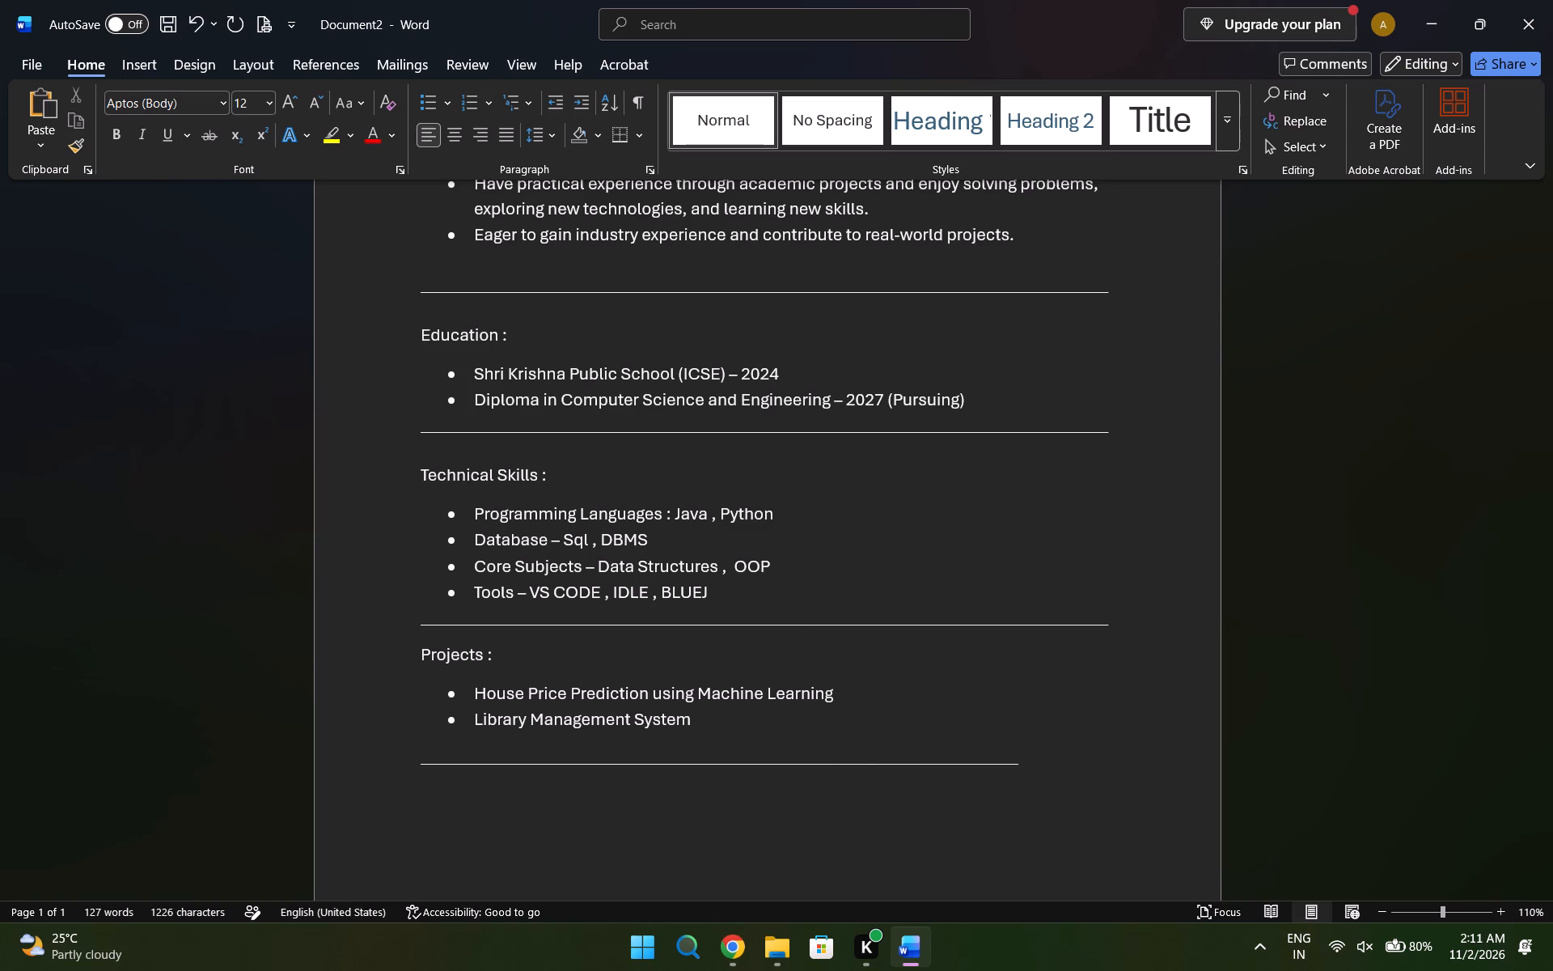
key(BackSpace)
key(BackSpace)
key(BackSpace)
key(BackSpace)
key(BackSpace)
key(BackSpace)
key(BackSpace)
key(BackSpace)
key(BackSpace)
key(Return)
key(ctrl+z)
Remove the space after the "Library Management System" bullet paragraph.
drag(726, 713, 599, 714)
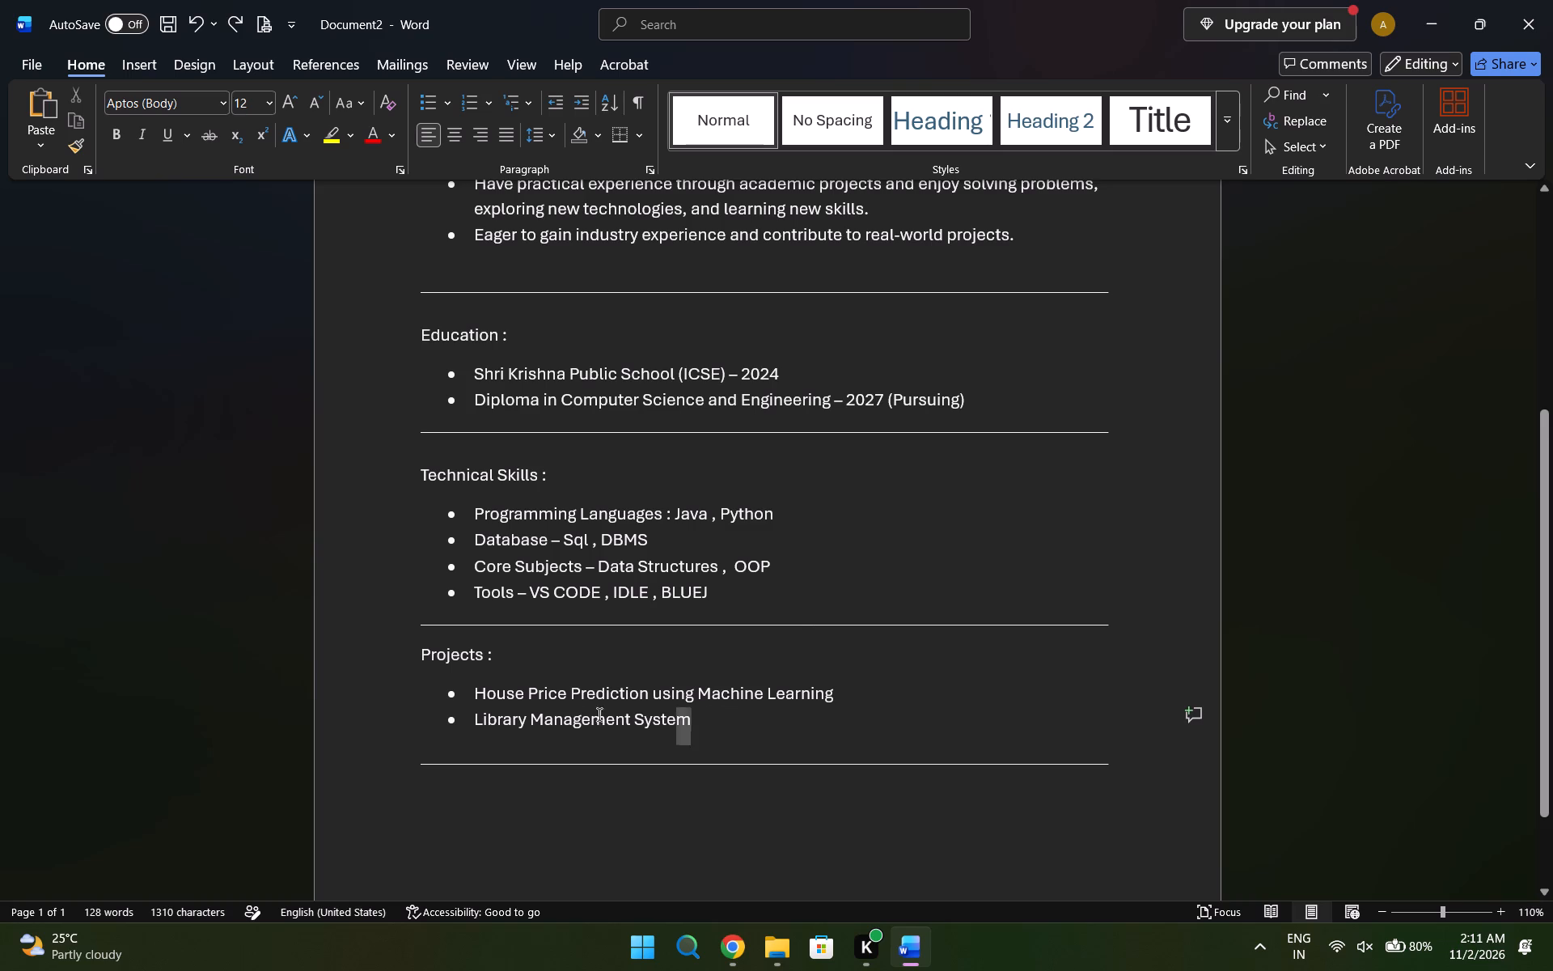
drag(599, 714, 441, 714)
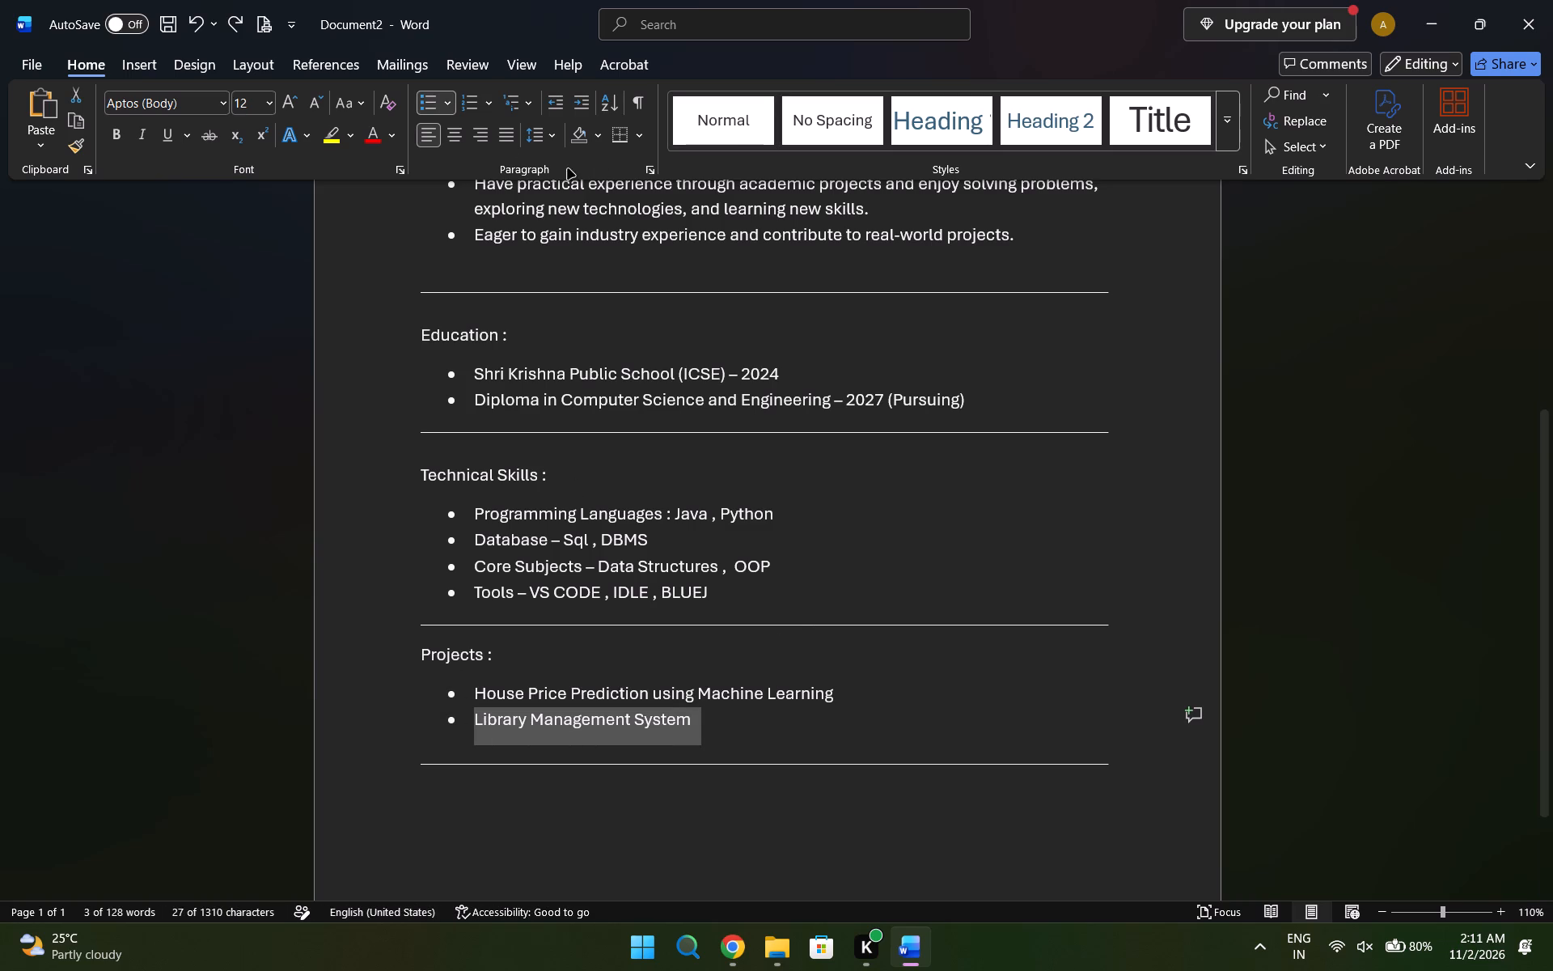
click(544, 142)
click(585, 378)
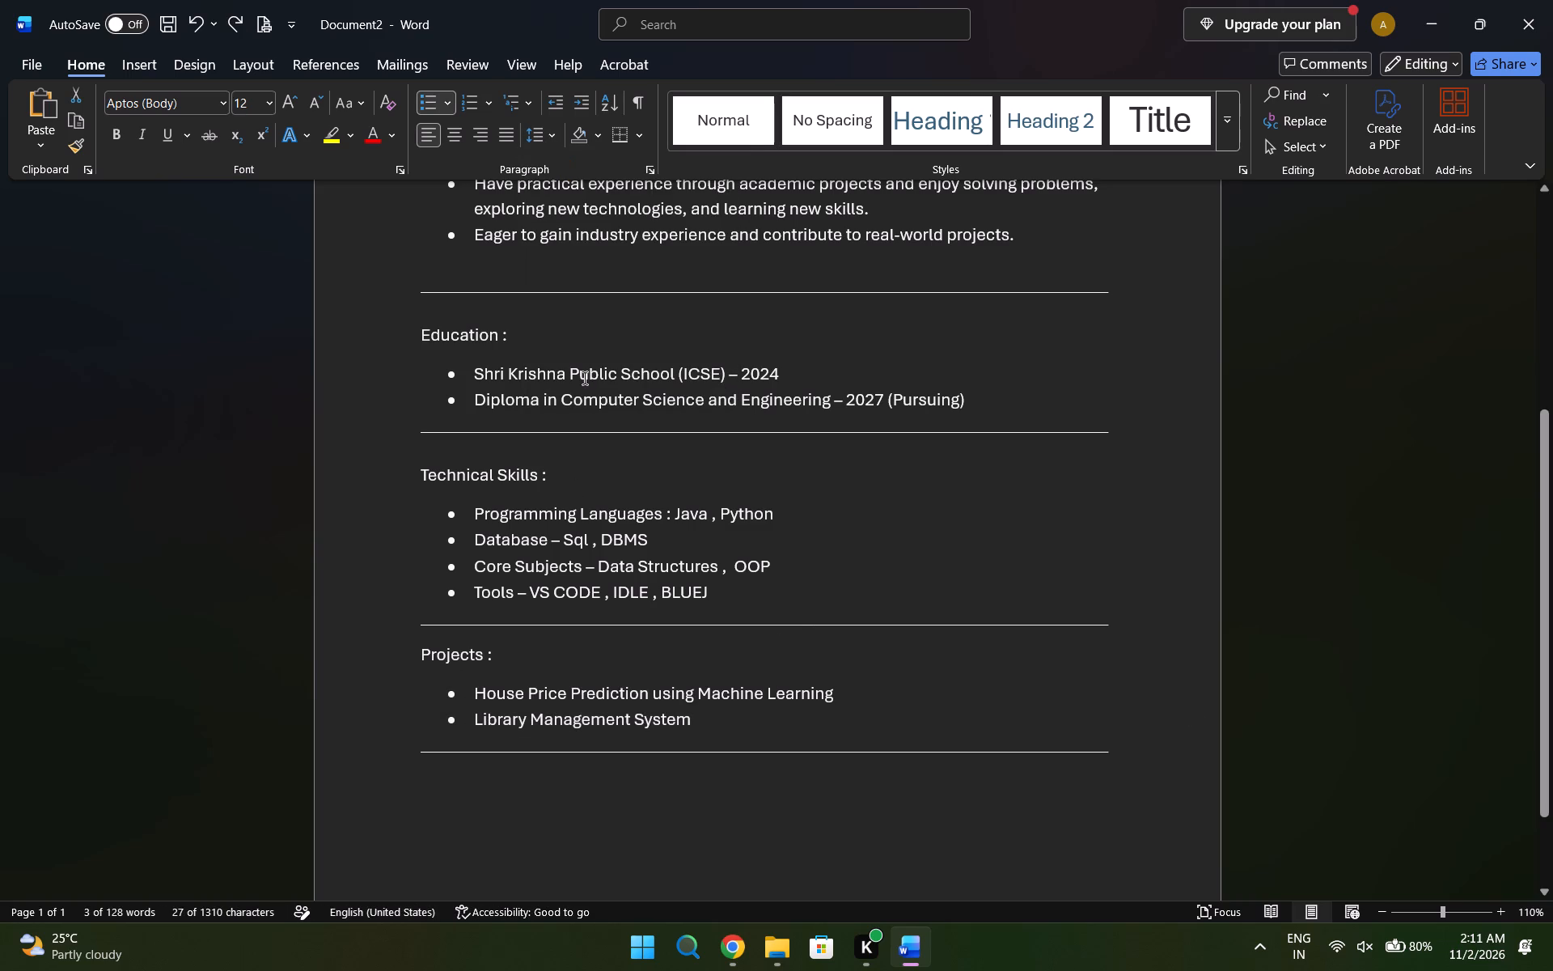
Remove the space after the empty paragraph below the new divider line.
click(624, 795)
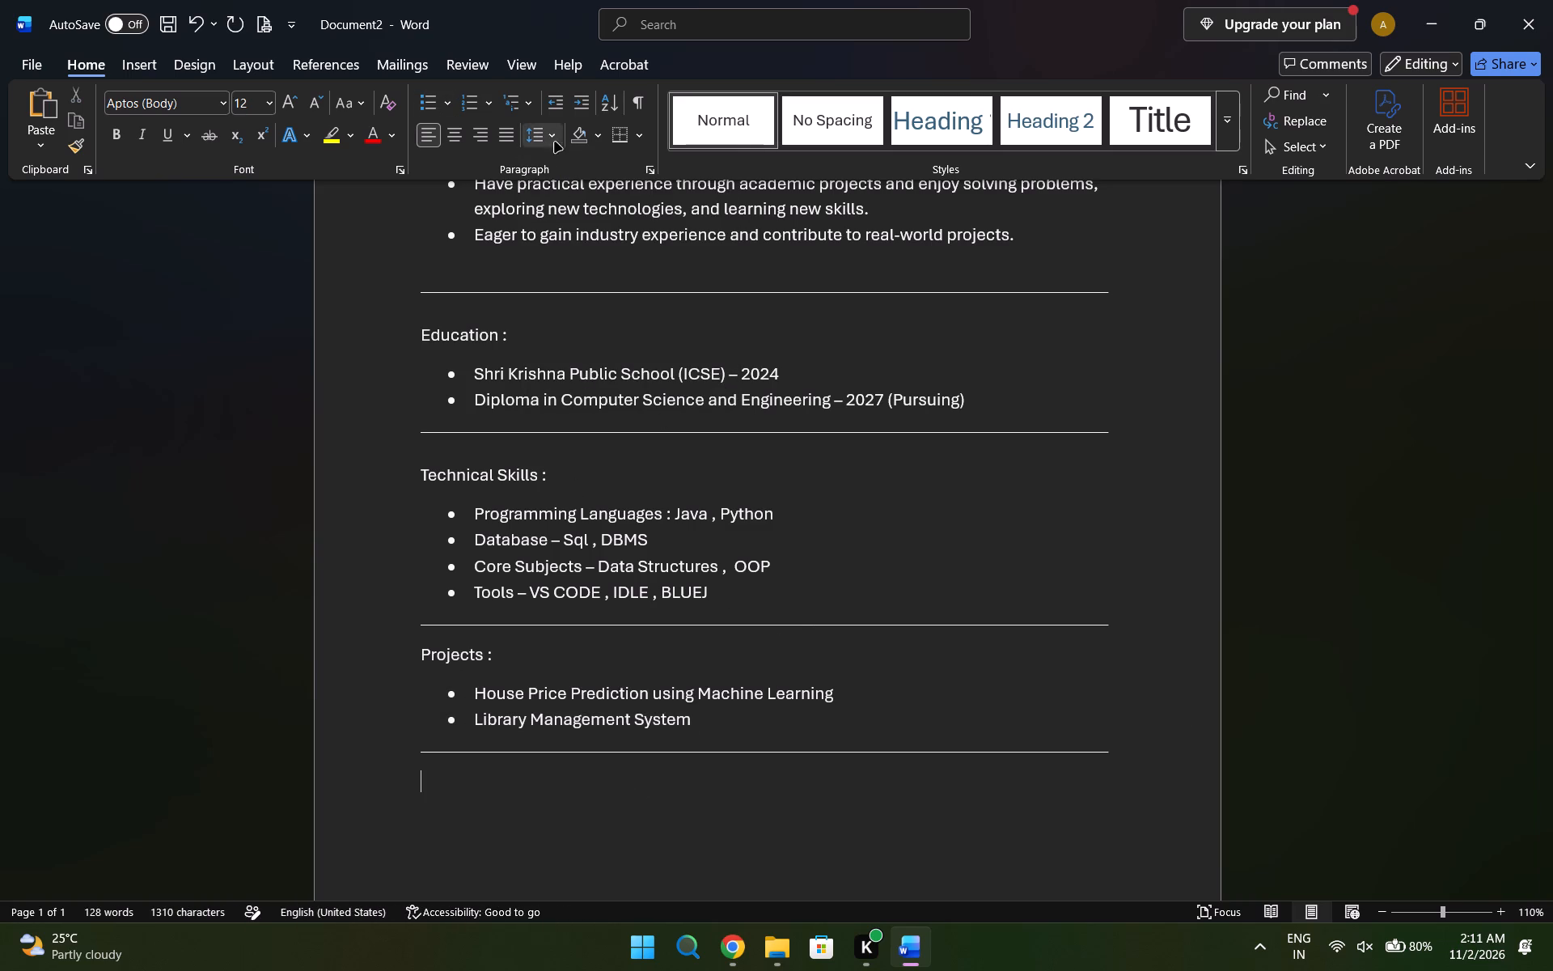
click(555, 142)
click(597, 384)
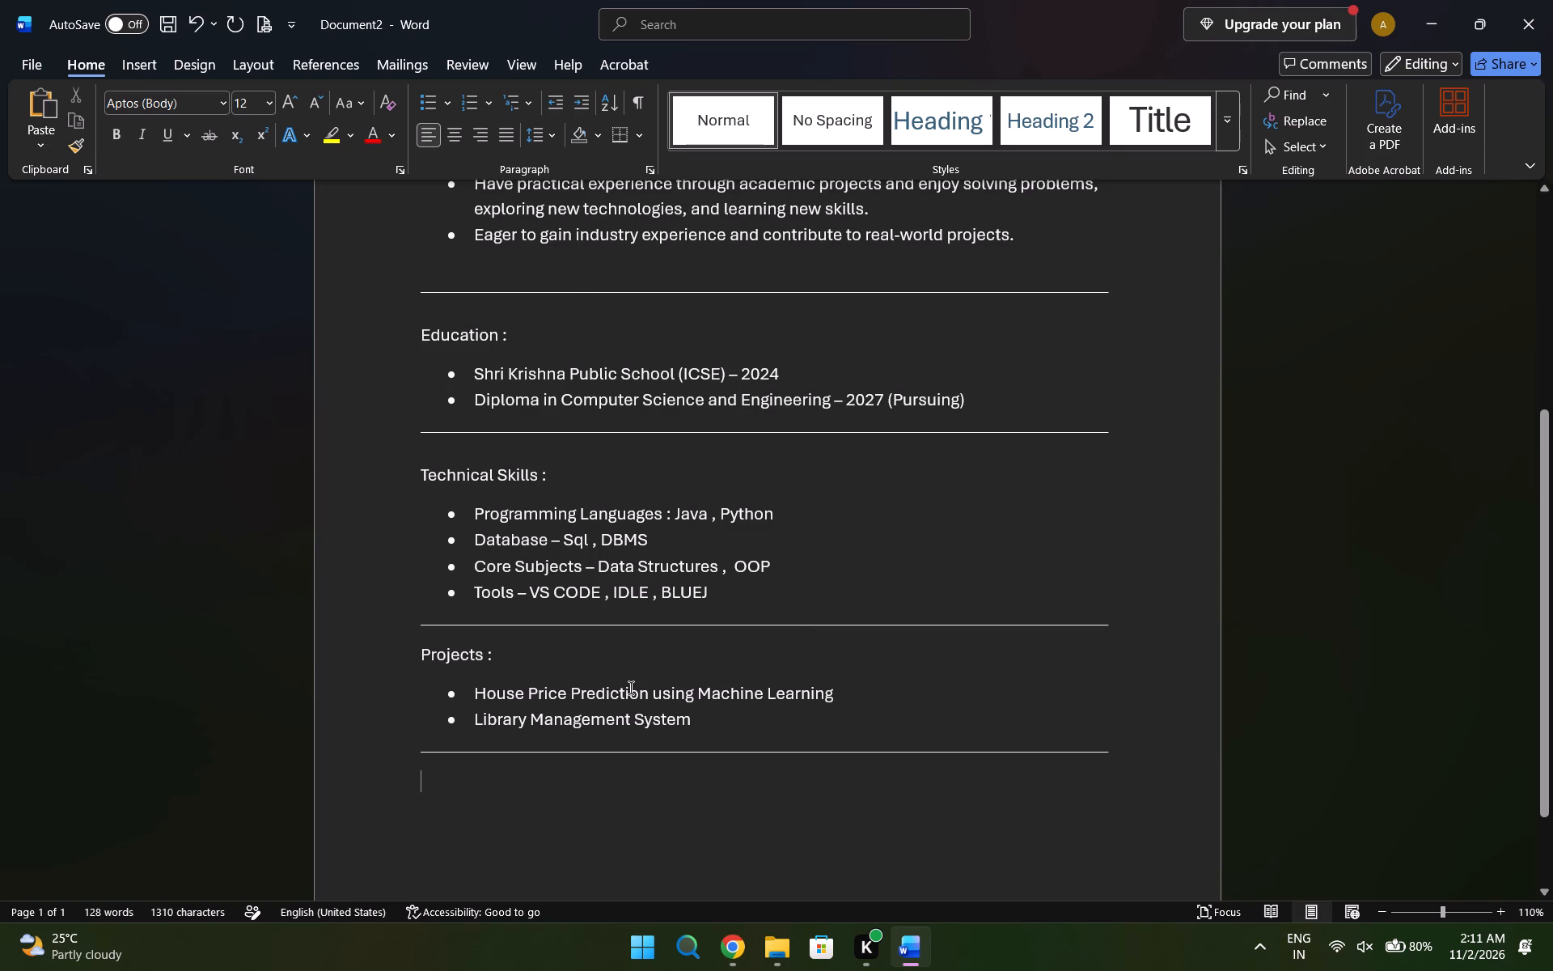
Add the heading "Internship/Certificates ;" below the divider line and start a new line after it.
text(INter)
key(BackSpace)
key(BackSpace)
key(BackSpace)
key(BackSpace)
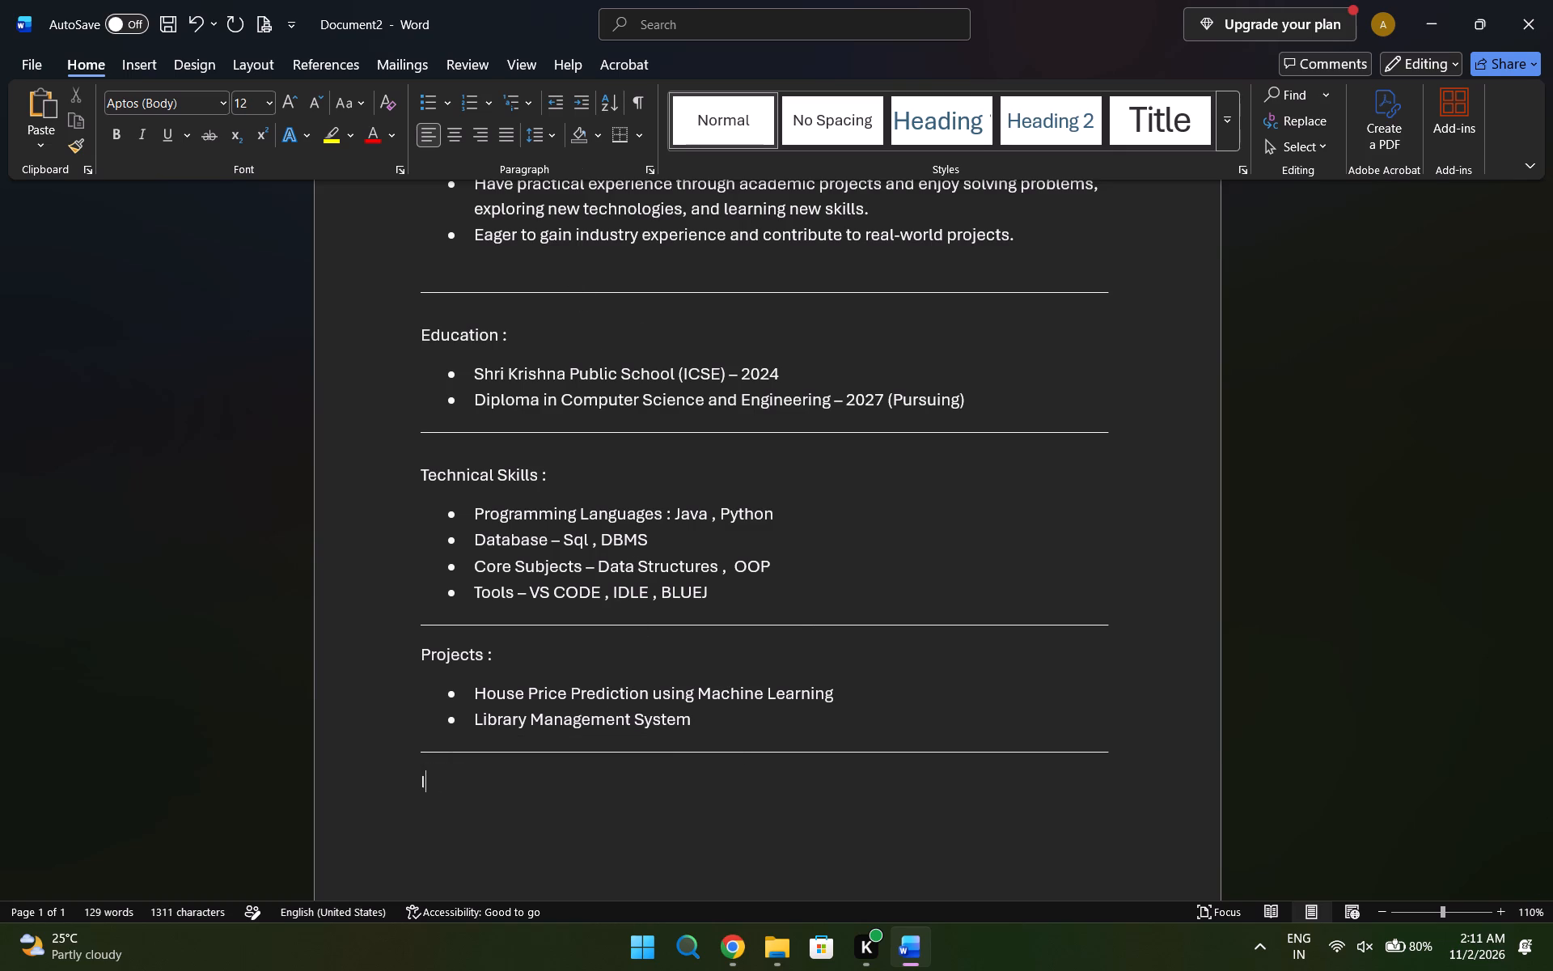
text(nternship)
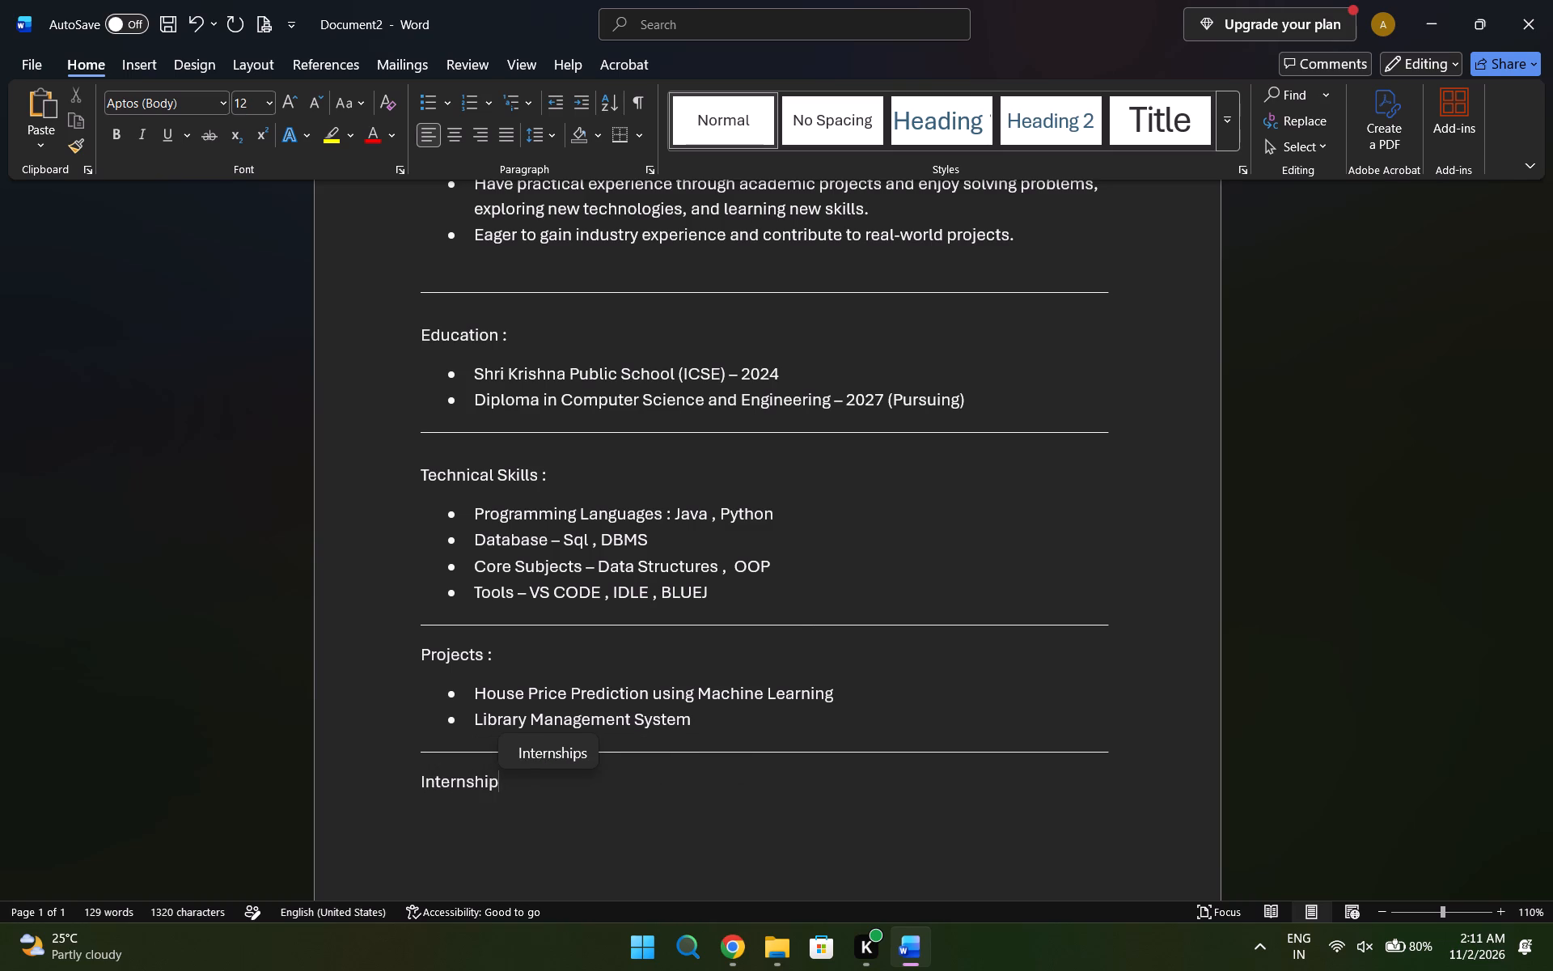
key(shift+colon)
key(Return)
key(BackSpace)
key(BackSpace)
key(shift+question)
key(BackSpace)
key(slash)
text(Certificates)
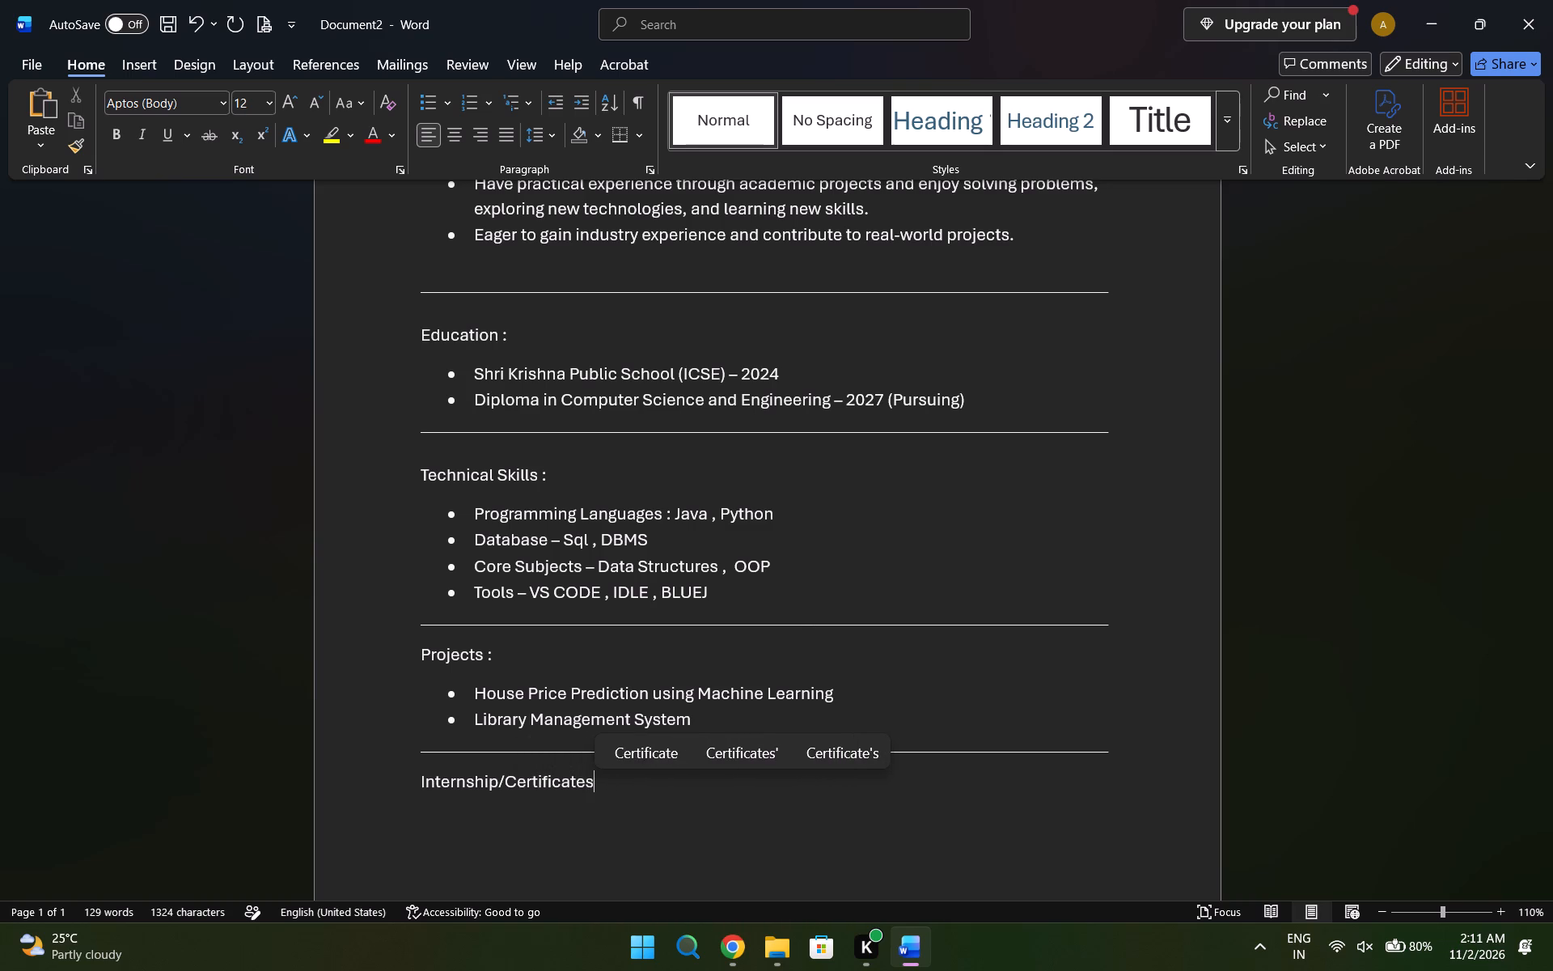
key(space)
text(;)
key(Return)
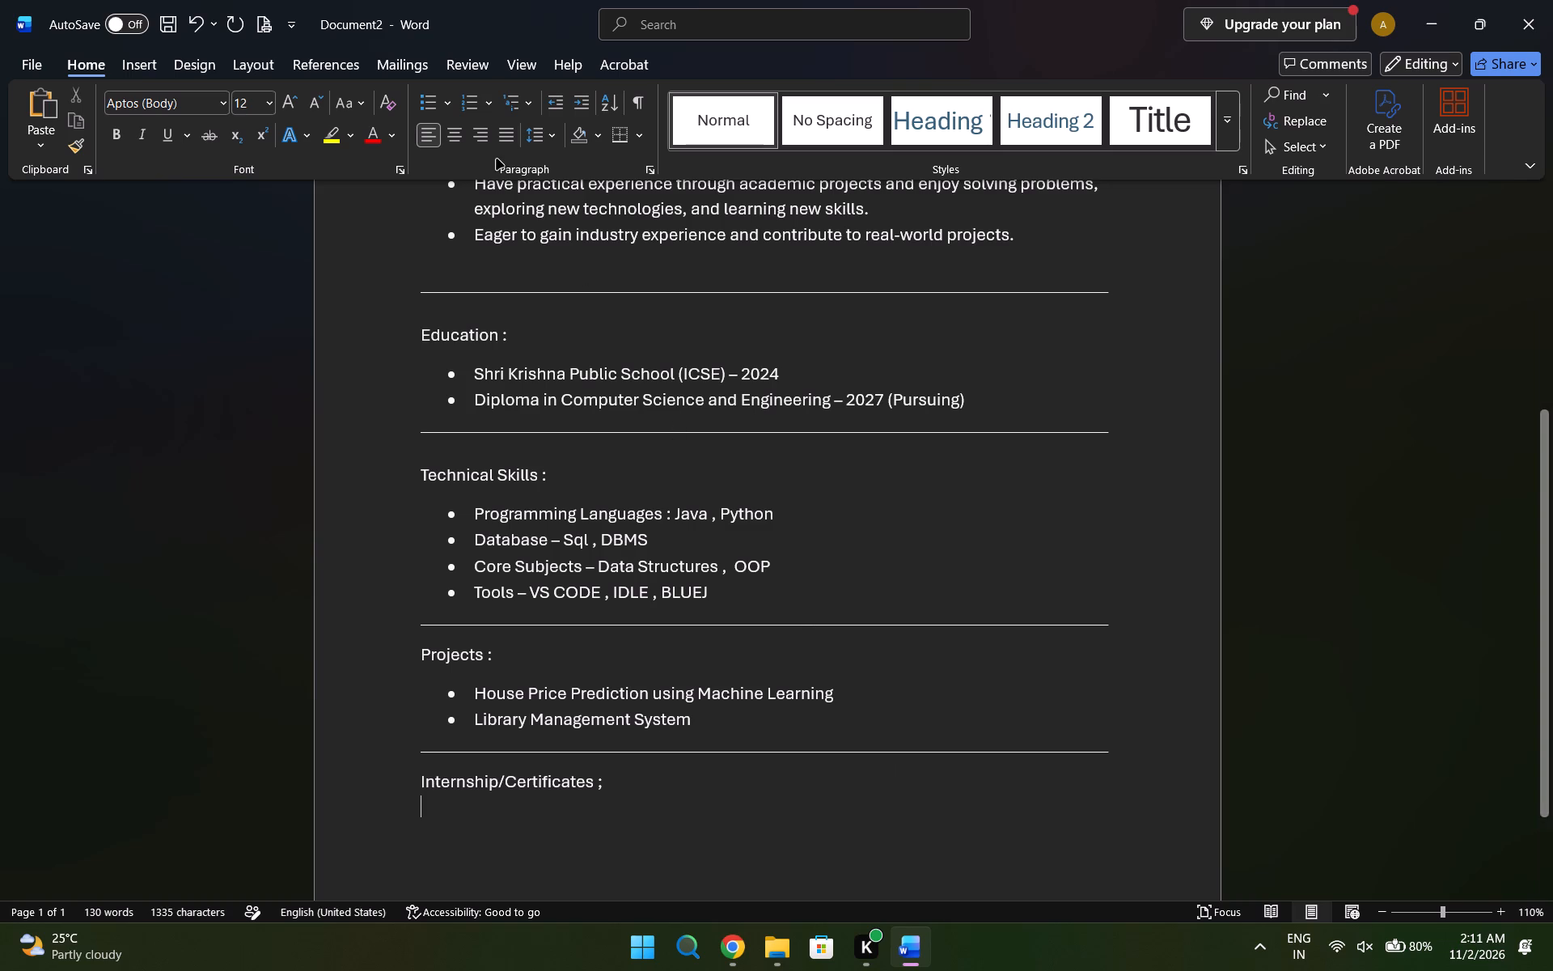
click(430, 103)
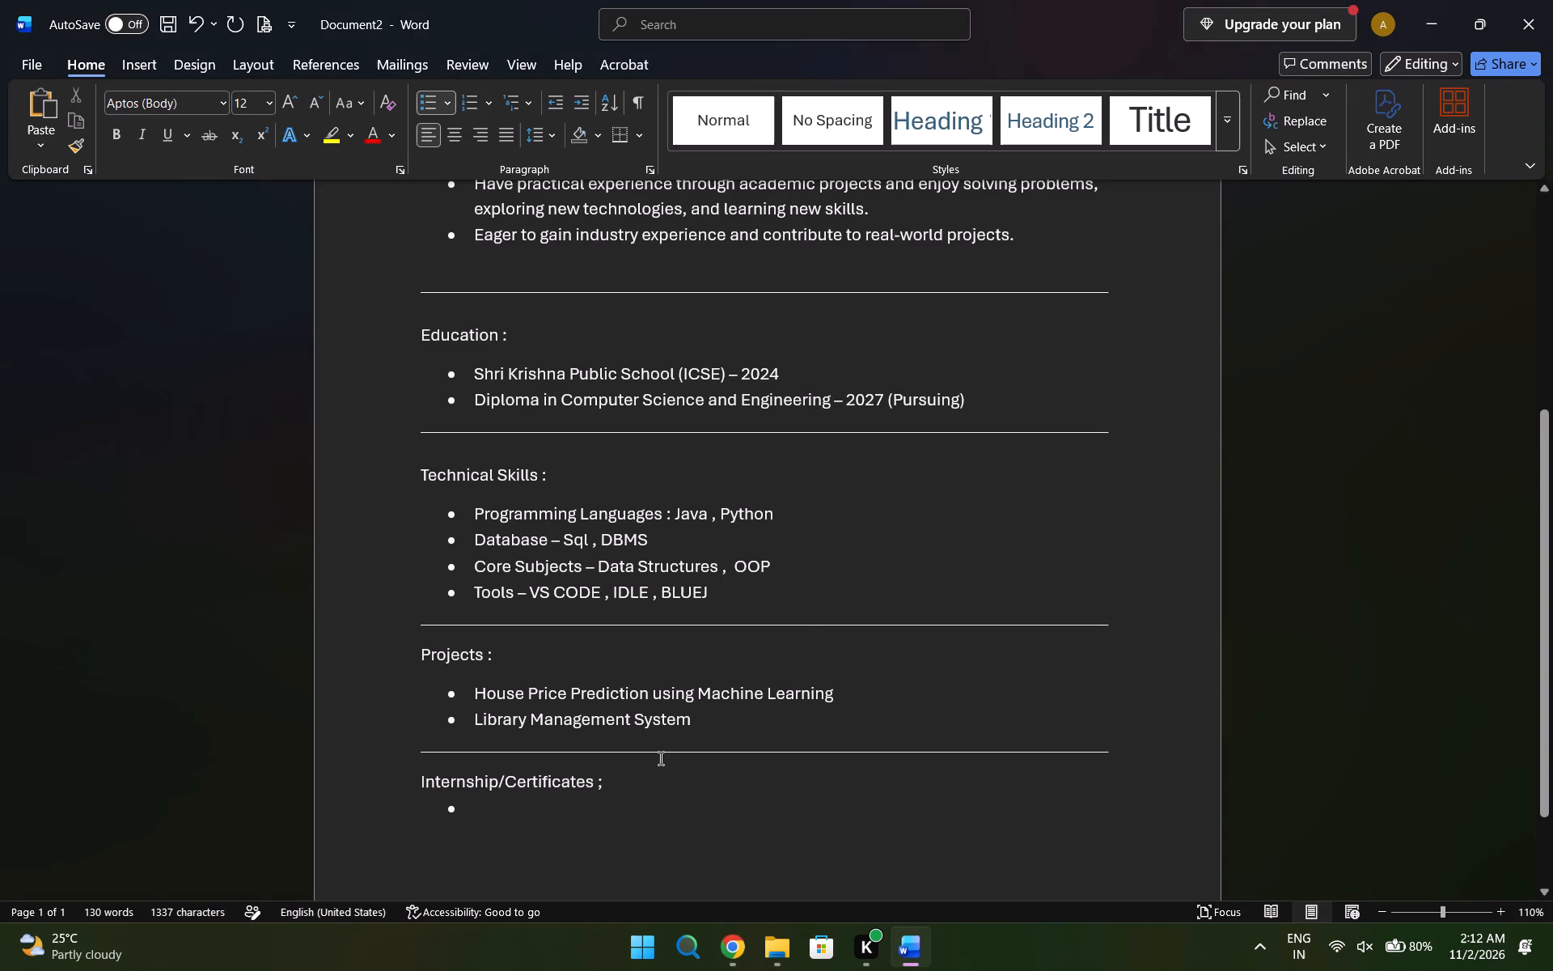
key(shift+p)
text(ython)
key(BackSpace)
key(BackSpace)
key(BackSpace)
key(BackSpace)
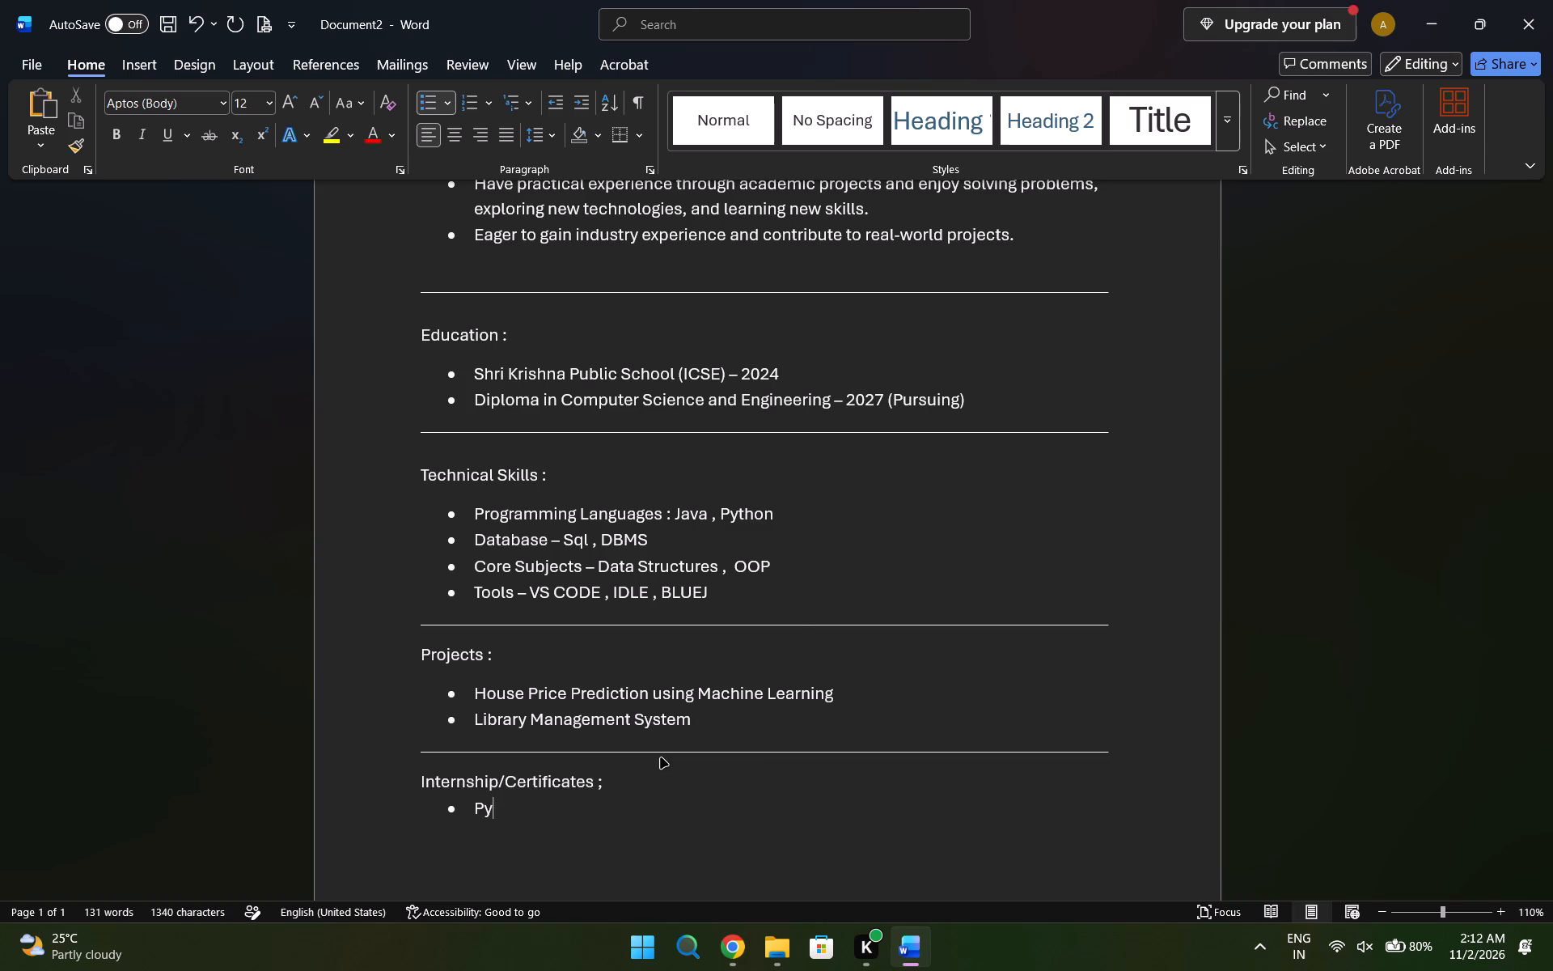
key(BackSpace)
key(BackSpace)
Enter "NIT Jamshedpur -" as the start of the first Internship/Certificates bullet.
text(NIT)
key(space)
text(JAMsh)
key(BackSpace)
key(BackSpace)
text(SHEPUR)
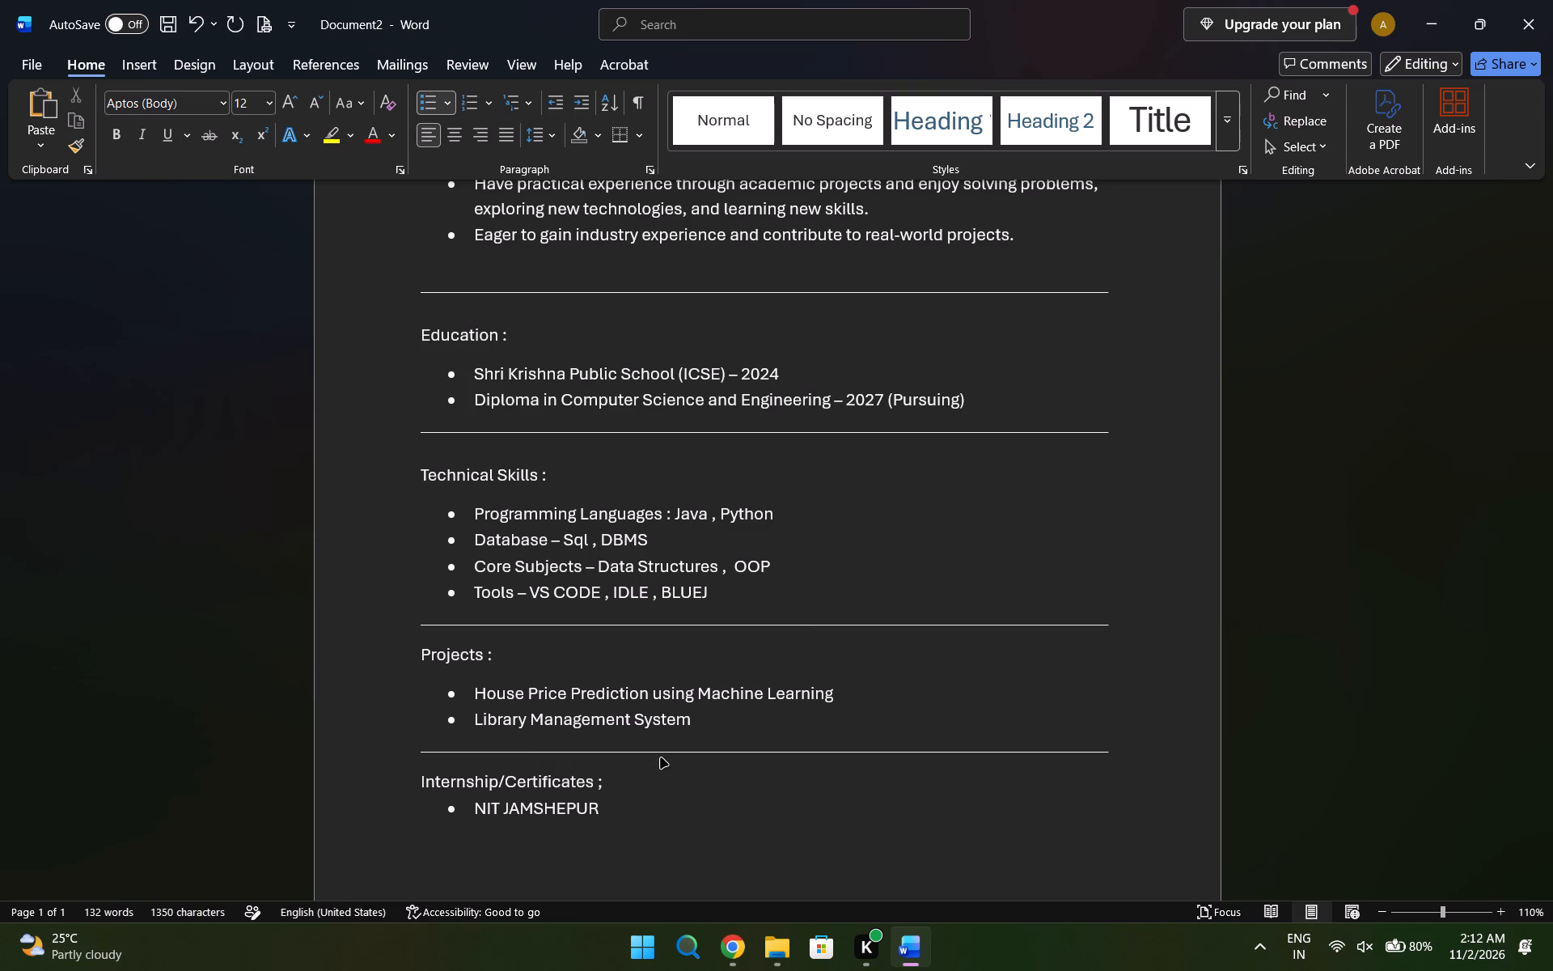
key(BackSpace)
key(BackSpace)
key(BackSpace)
key(BackSpace)
key(BackSpace)
key(BackSpace)
key(BackSpace)
key(BackSpace)
key(BackSpace)
key(BackSpace)
key(BackSpace)
key(BackSpace)
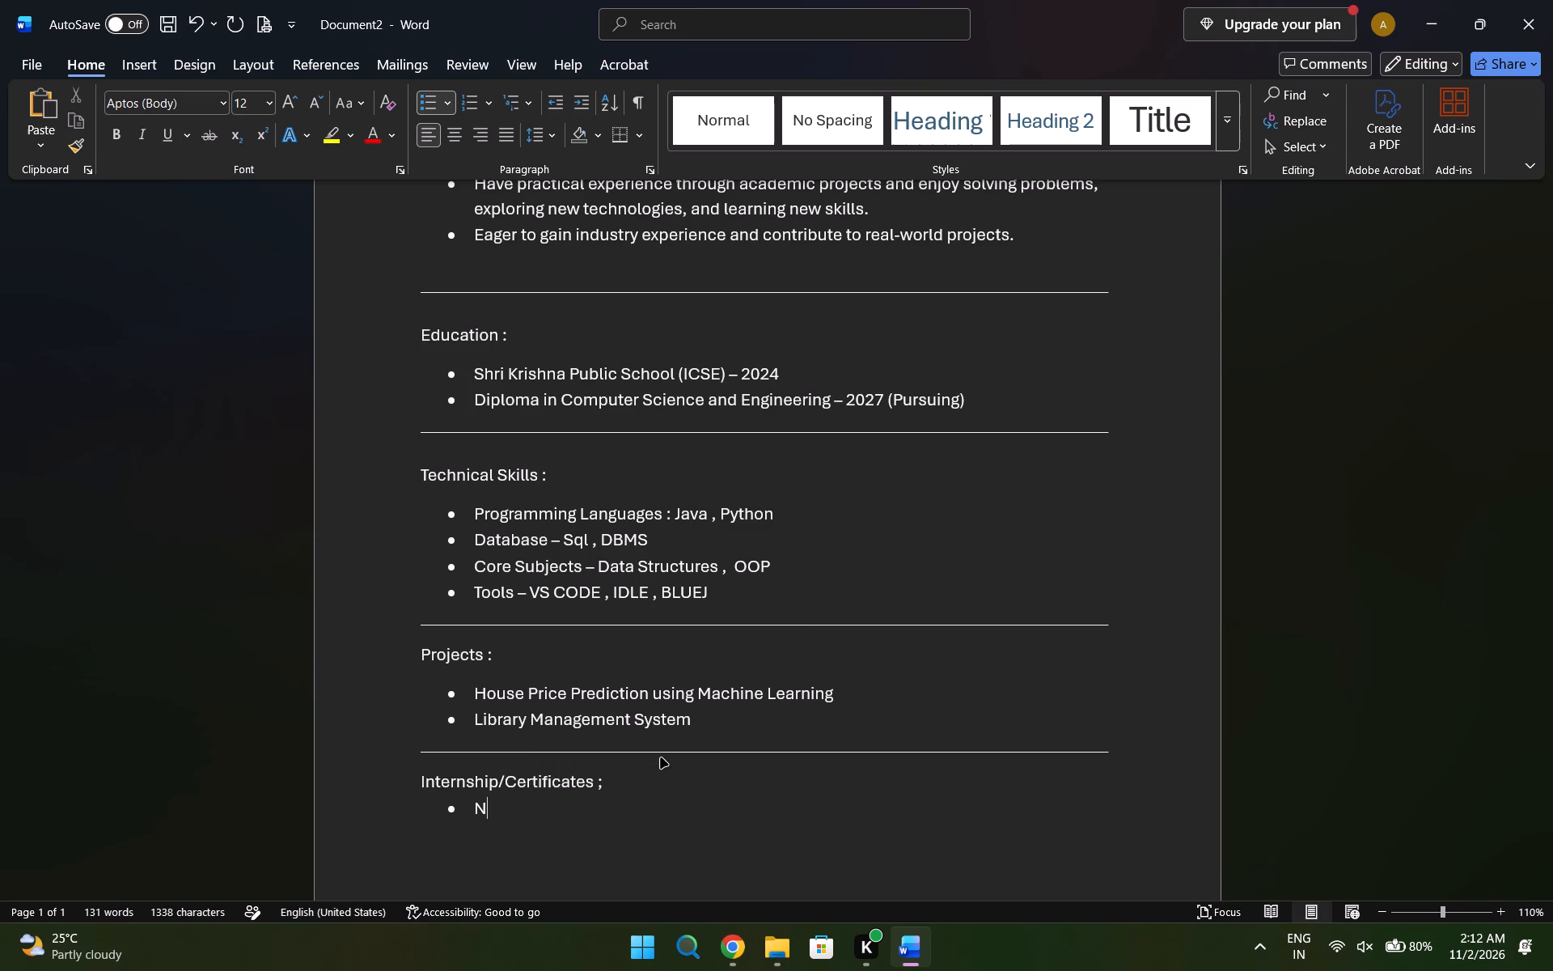
text(it)
key(BackSpace)
key(BackSpace)
text(IT)
key(space)
text(Jamshedpur -)
key(space)
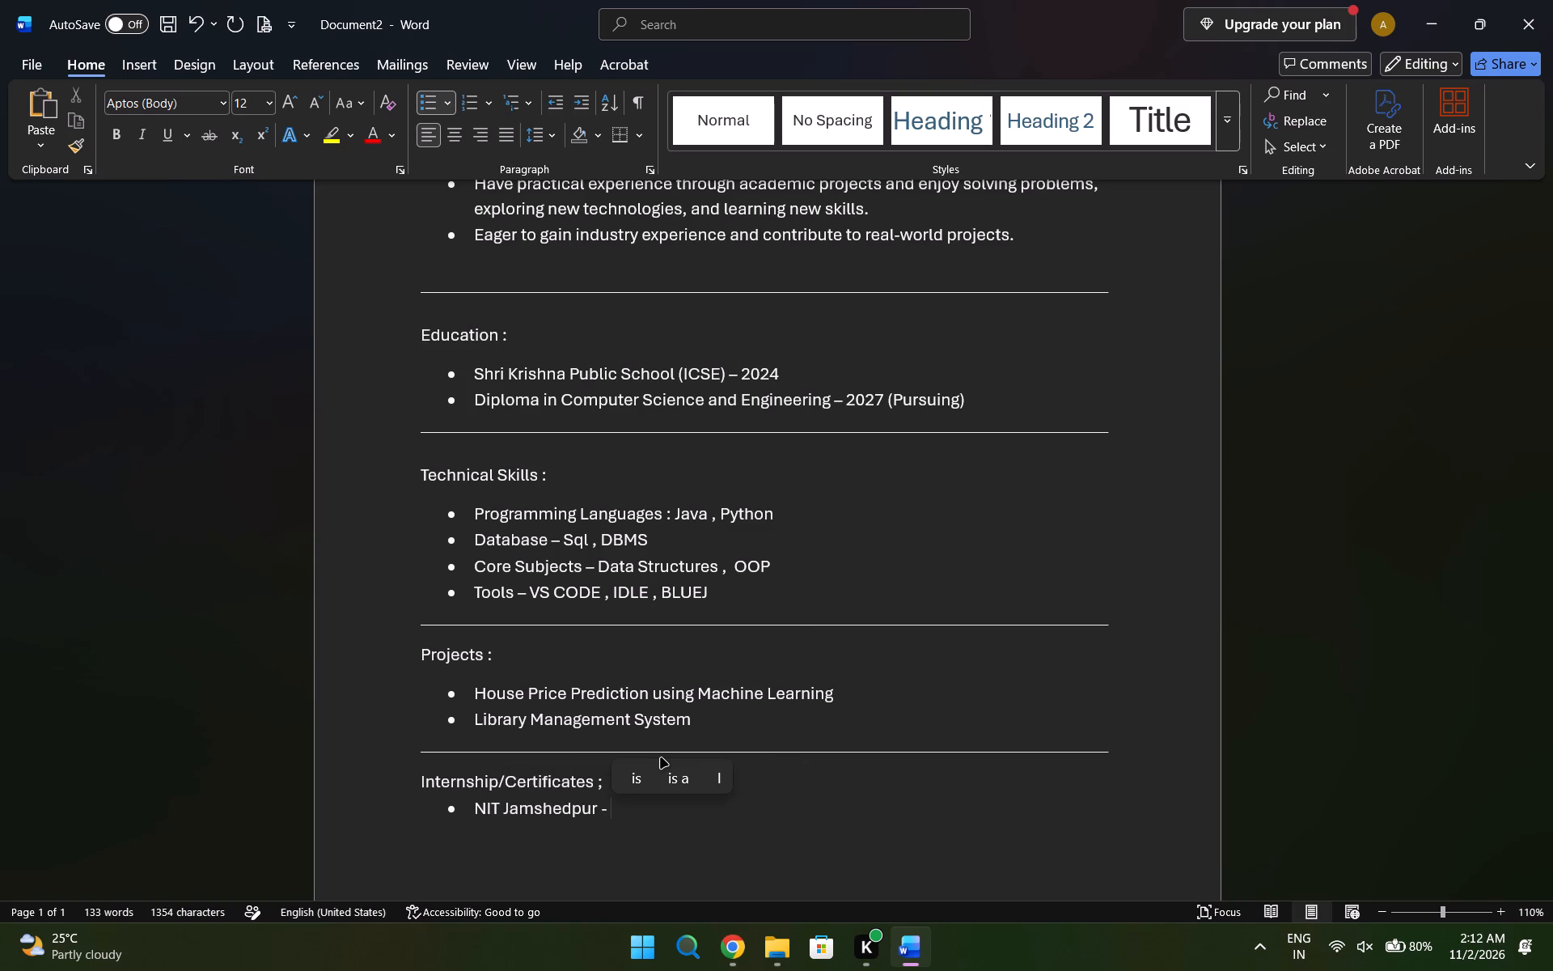
Complete the NIT Jamshedpur bullet with "Python programming – 2026" and start a second bullet.
text(pyth)
key(BackSpace)
key(BackSpace)
key(BackSpace)
key(BackSpace)
text(PYthon)
key(space)
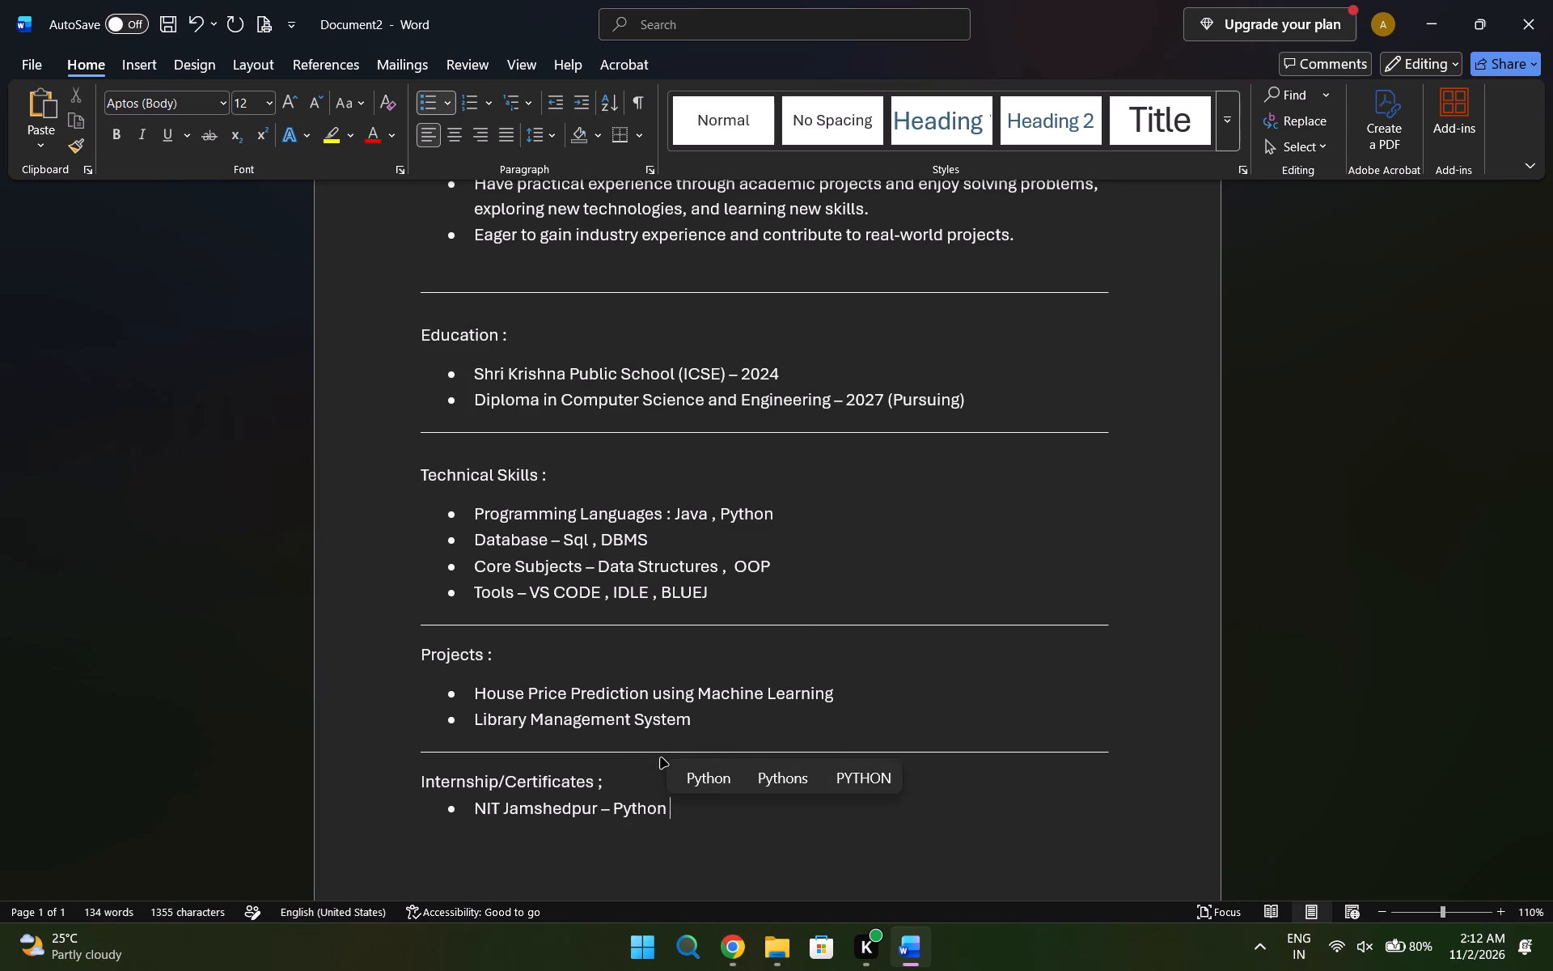
text(programming)
key(space)
text(-)
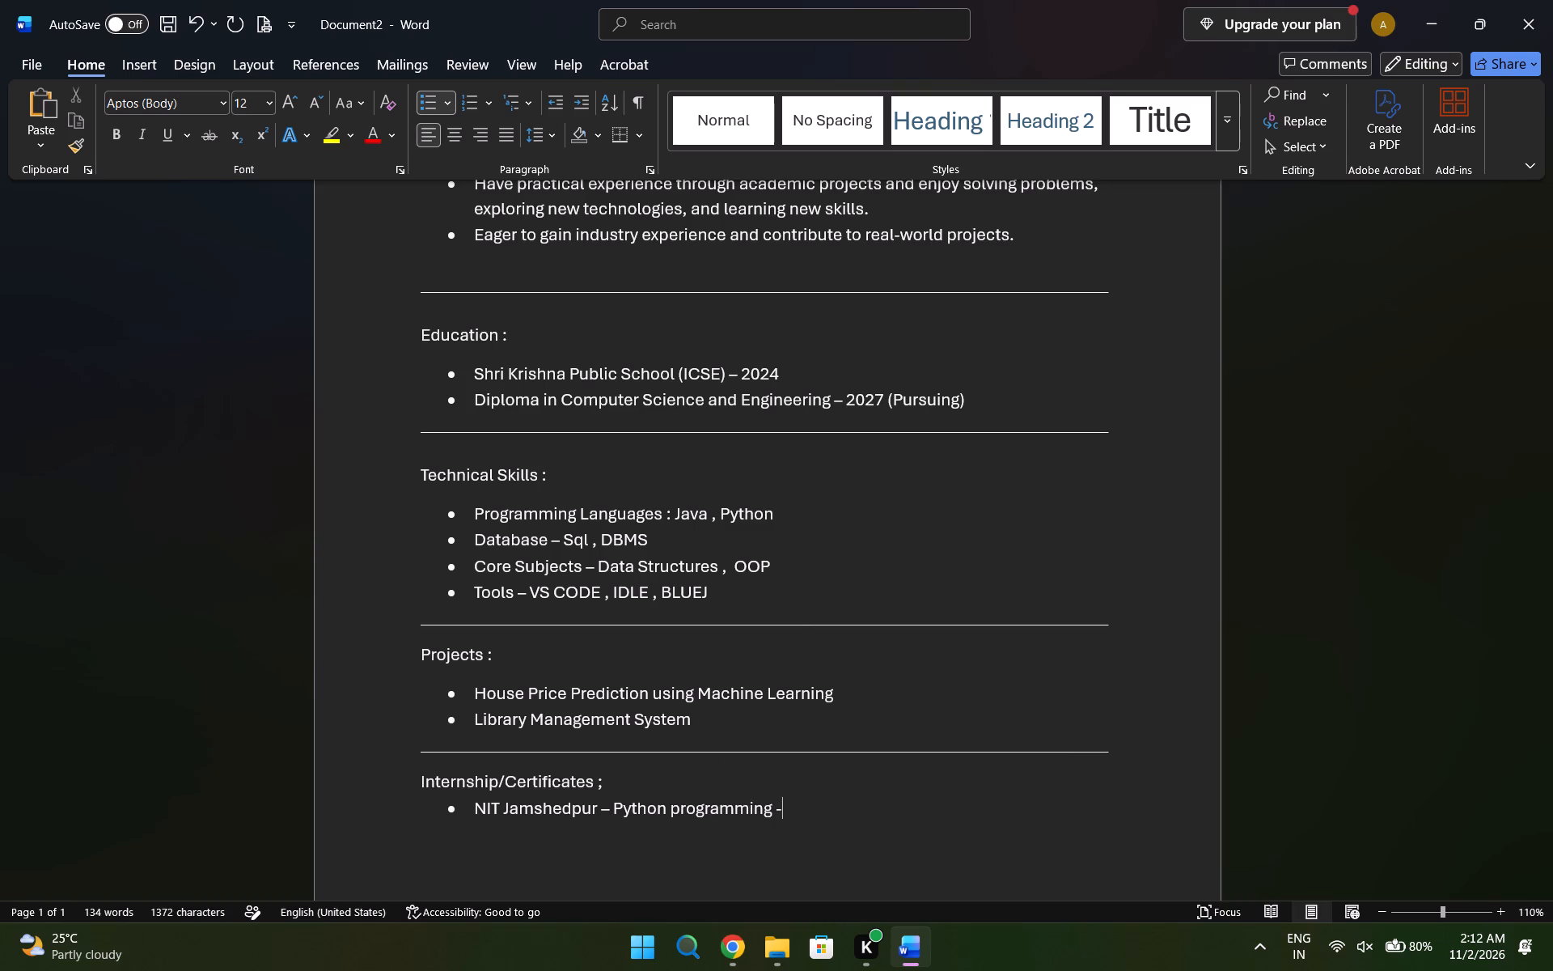
key(space)
text(2026)
key(Return)
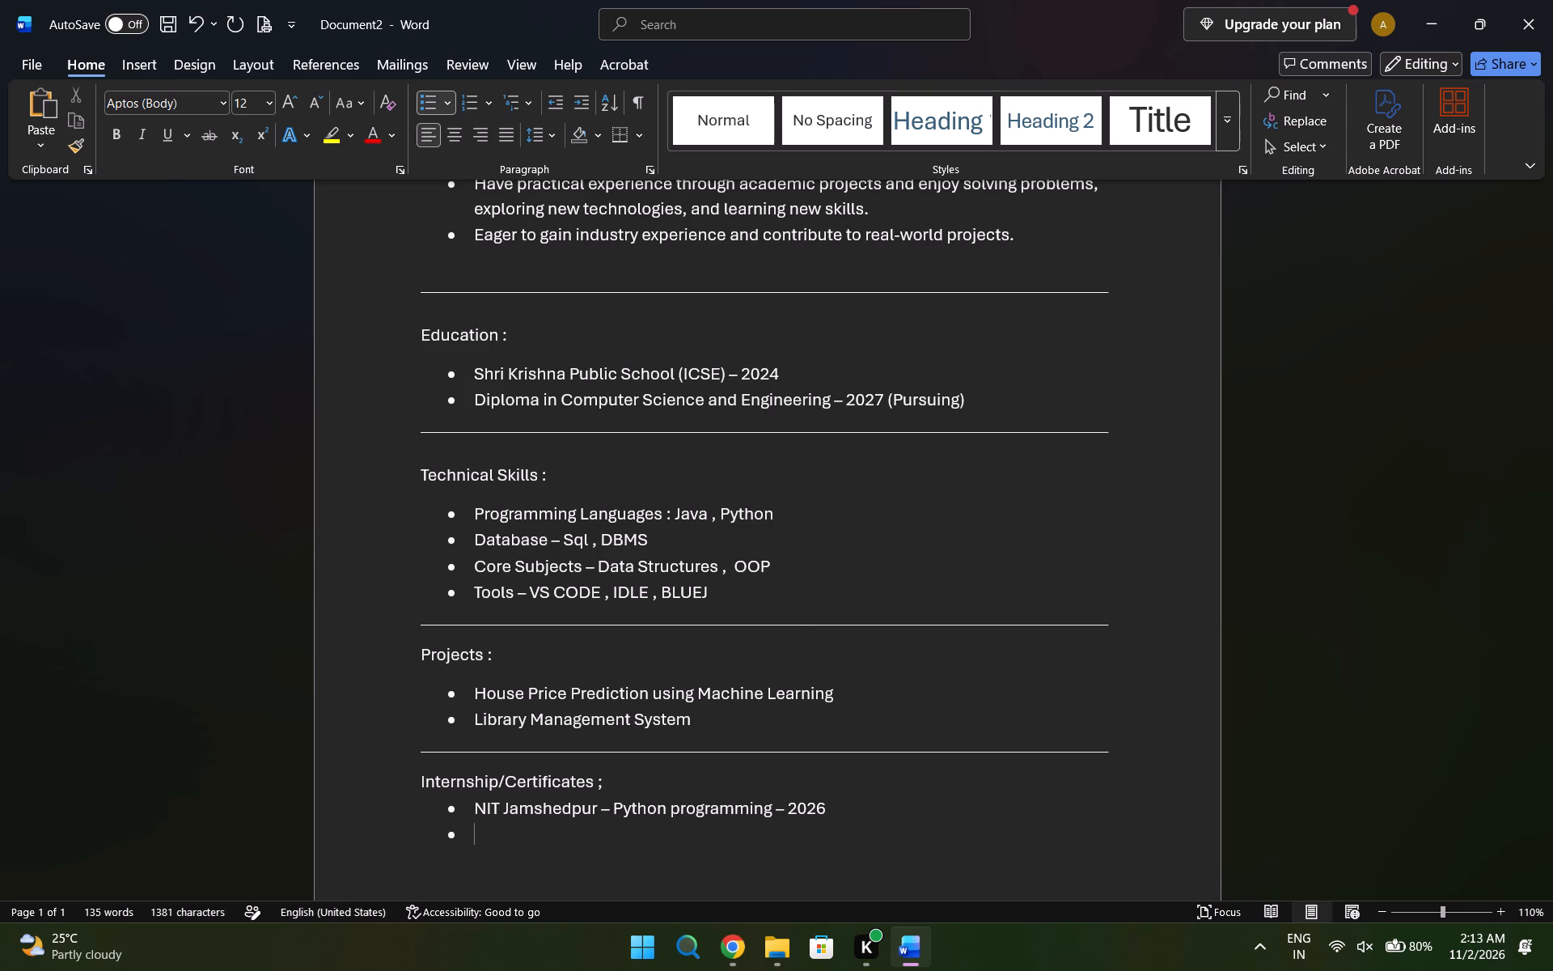
Enter "Briztech – Ai/Ml" as the start of the second Internship/Certificates bullet.
text(Br)
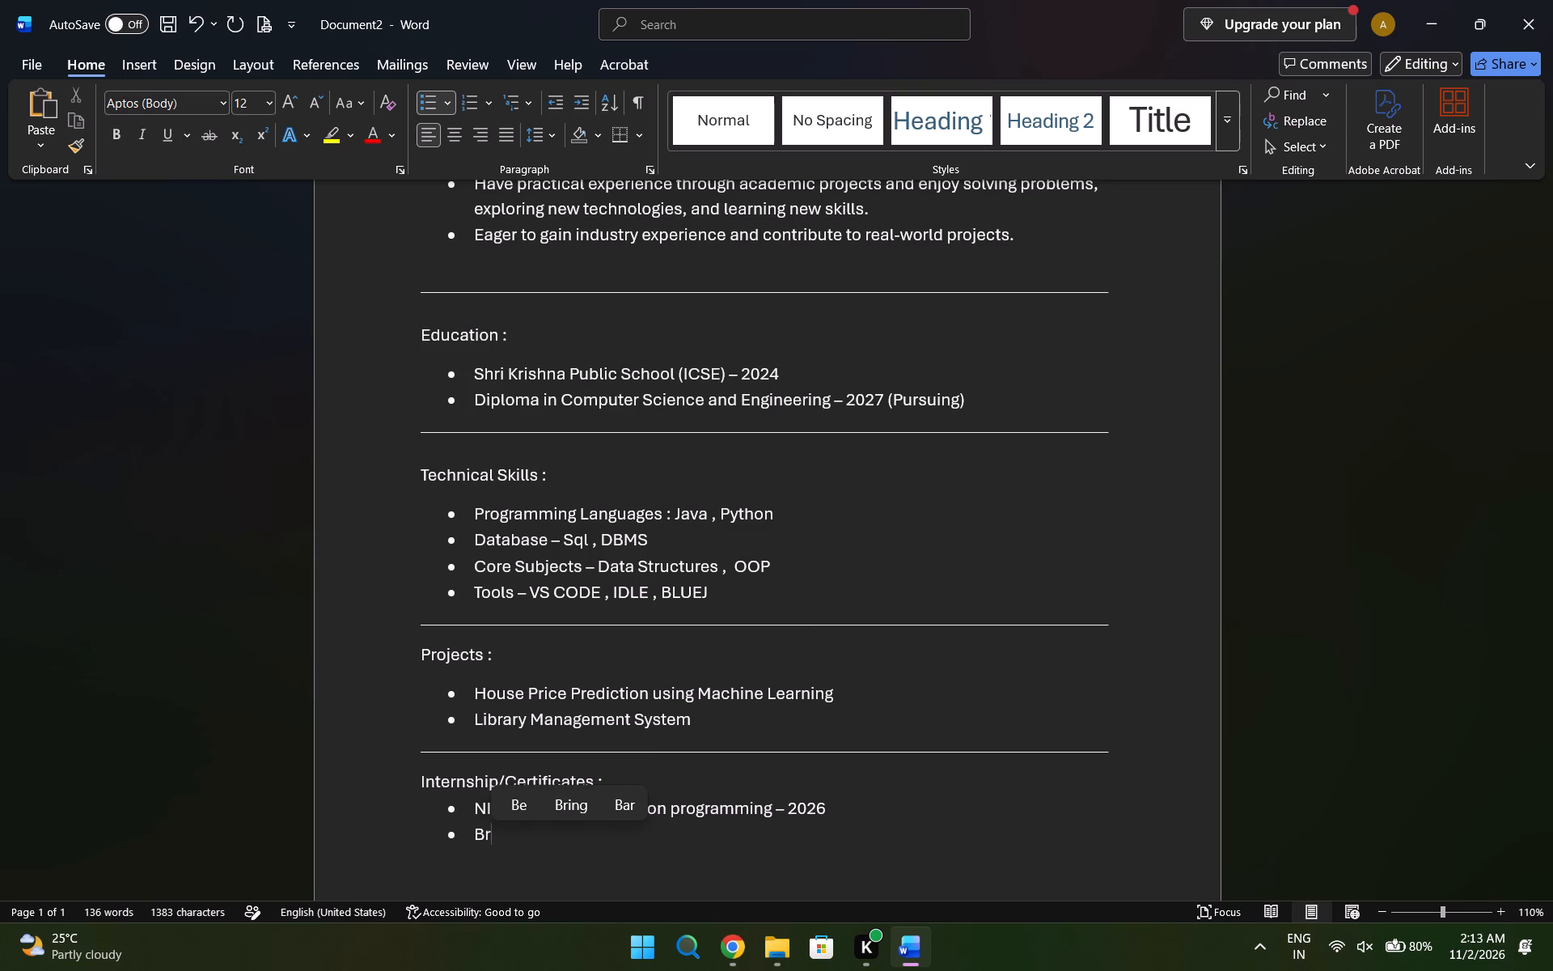
text(iztech)
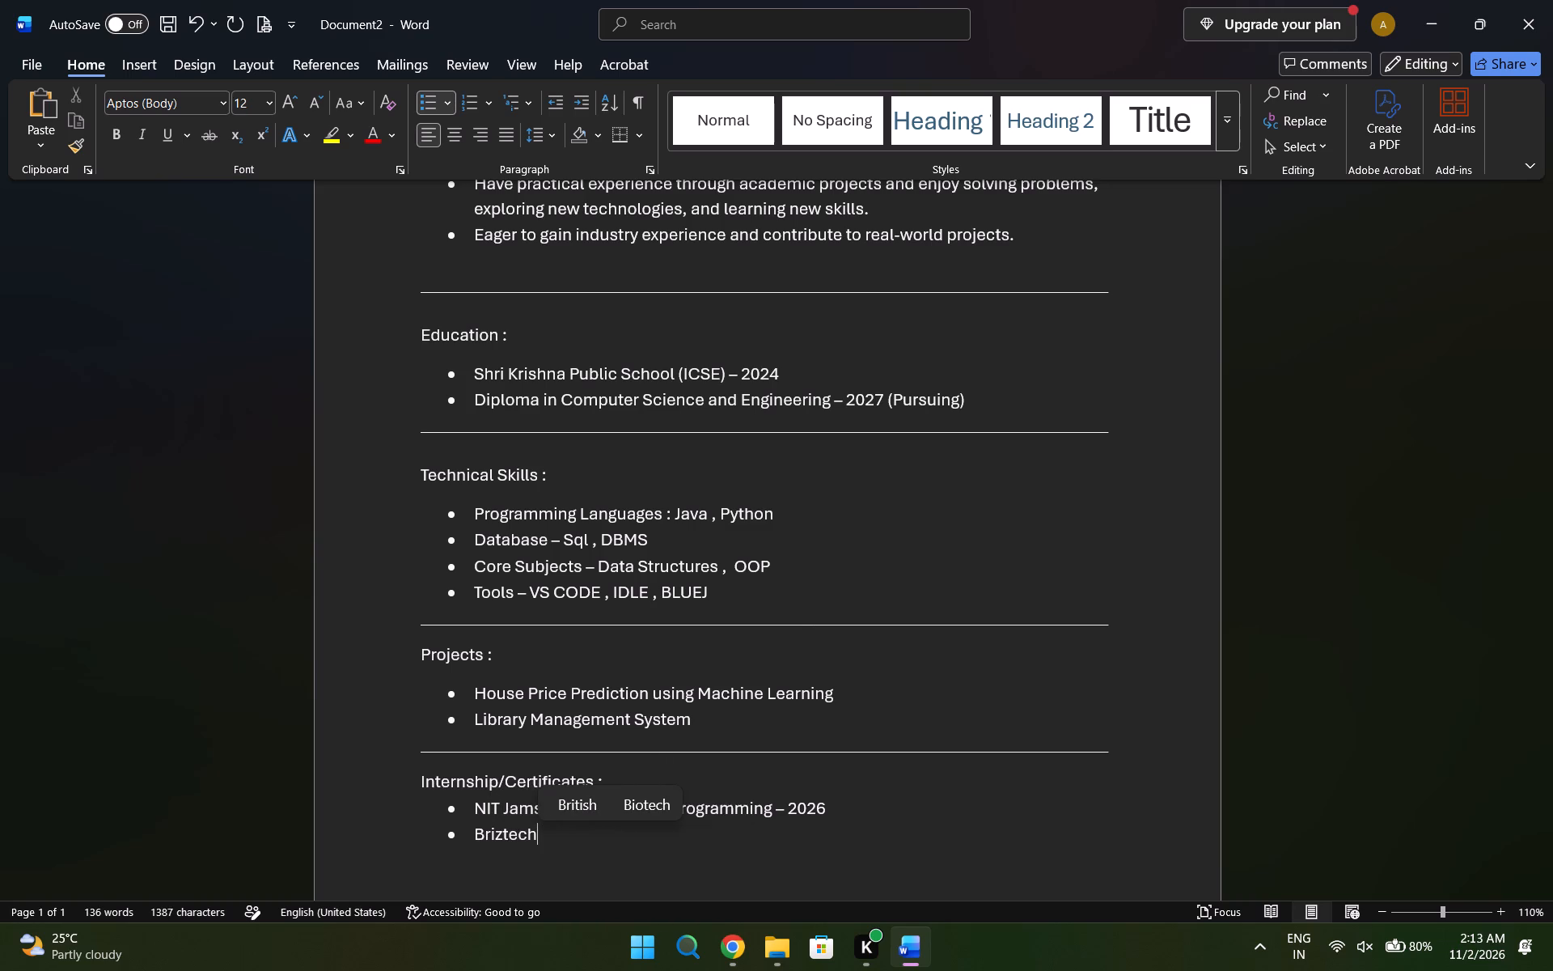
key(space)
key(minus)
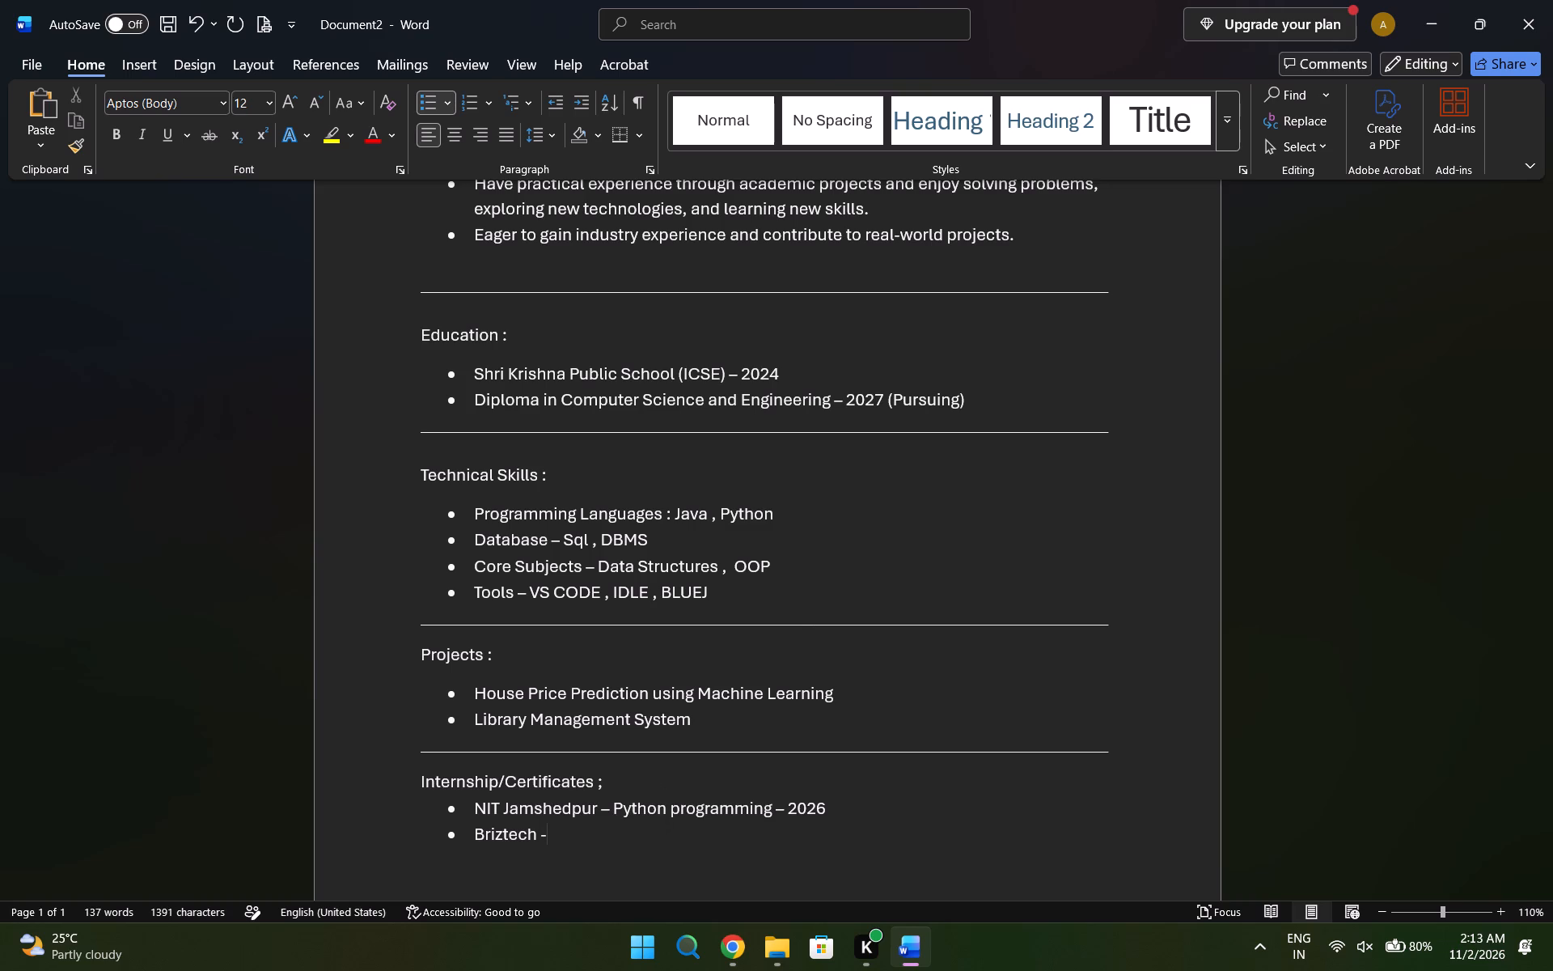
key(space)
text(AI)
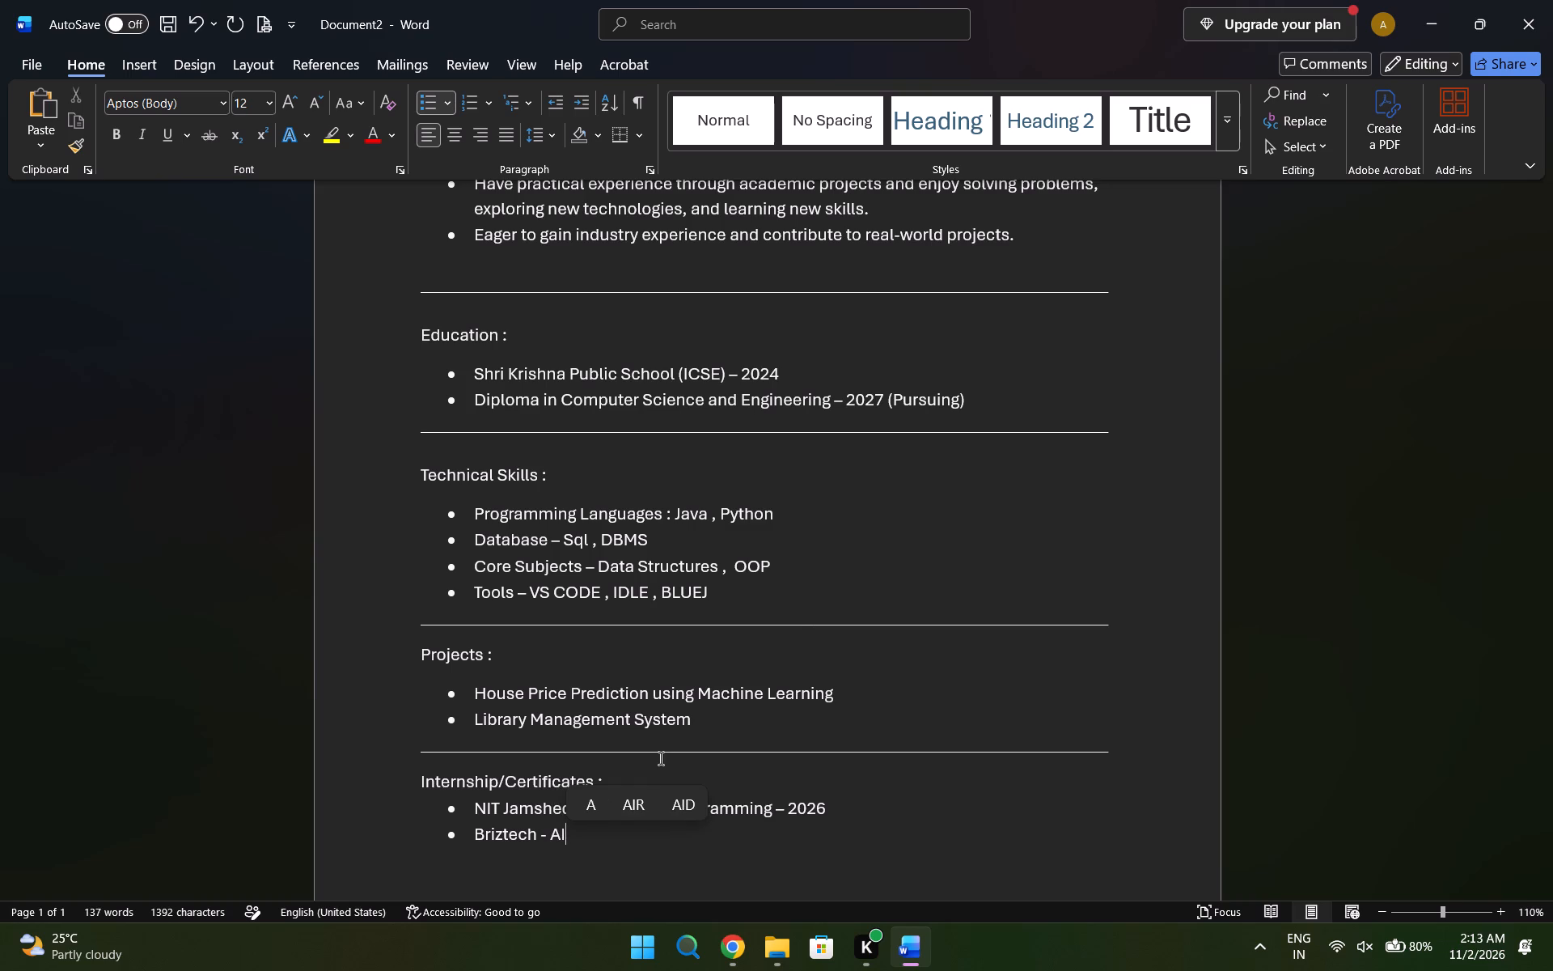
key(BackSpace)
key(i)
key(shift+question)
key(shift+BackSpace)
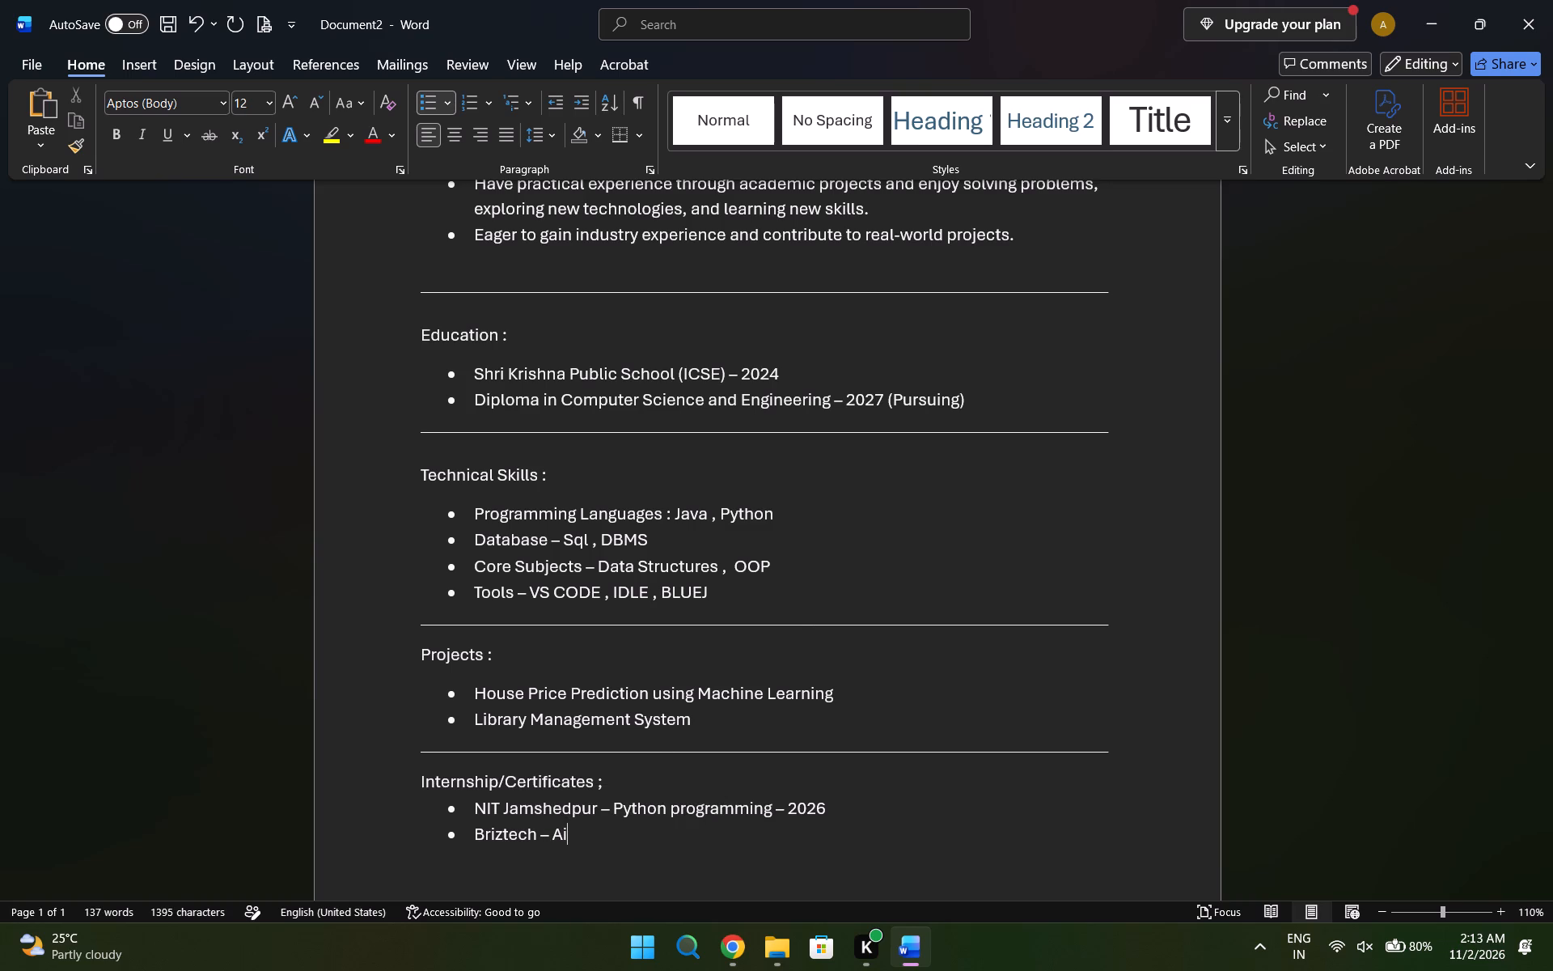
key(slash)
key(m)
key(BackSpace)
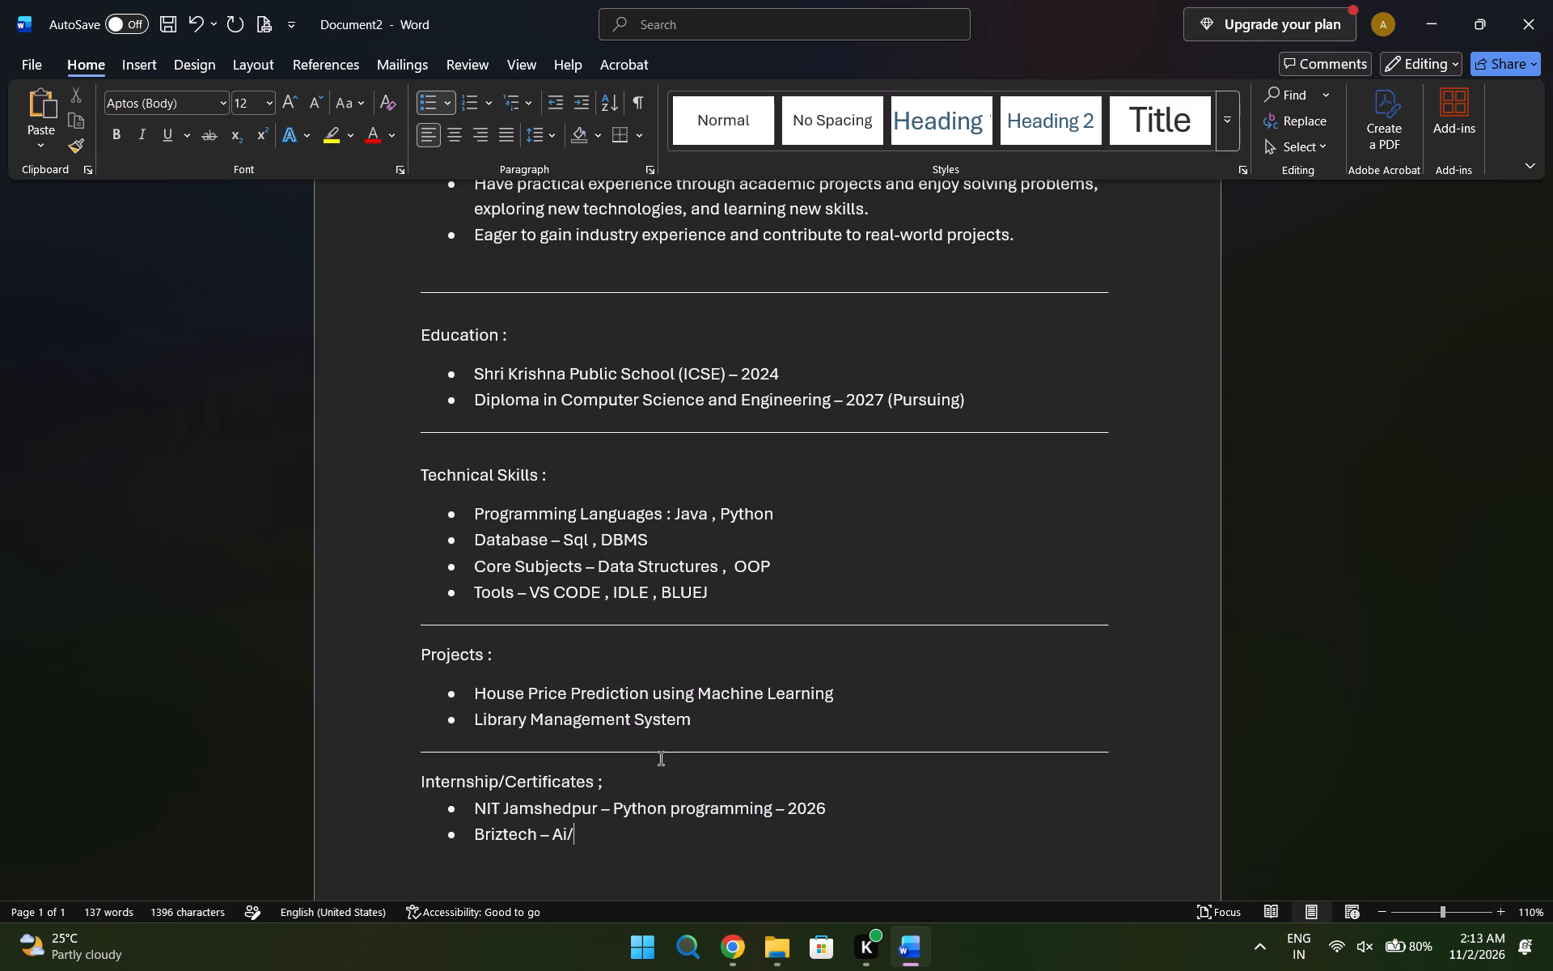
text(Ml)
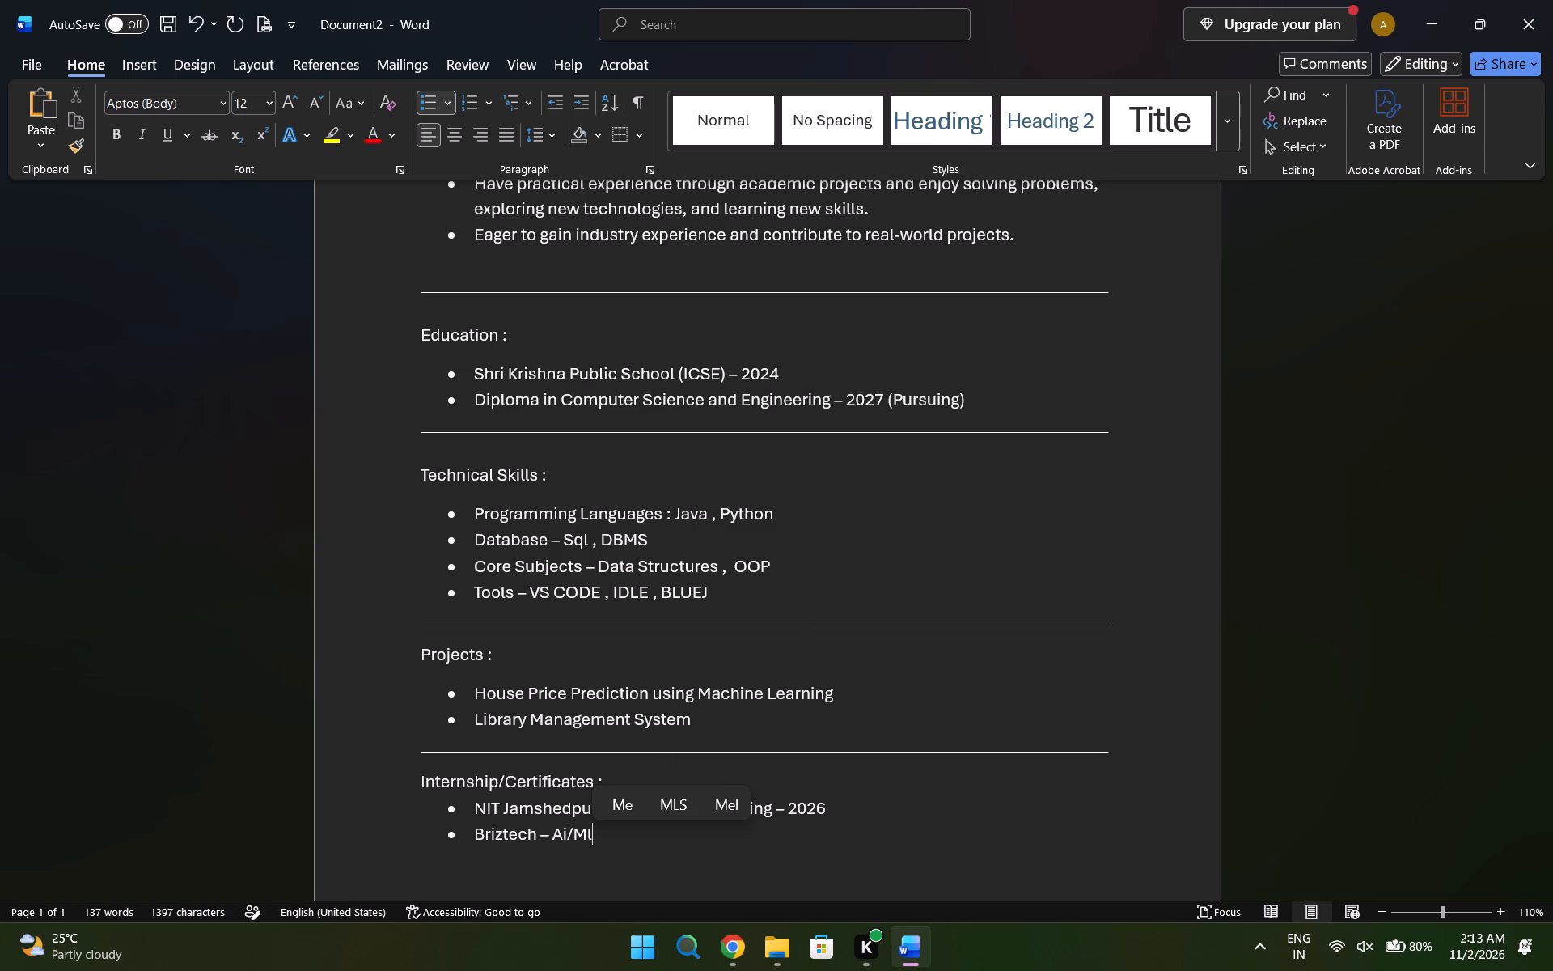
Complete the Briztech bullet with "using Python – 2025" and start a third bullet.
key(space)
text(i)
key(BackSpace)
text(using Python)
key(space)
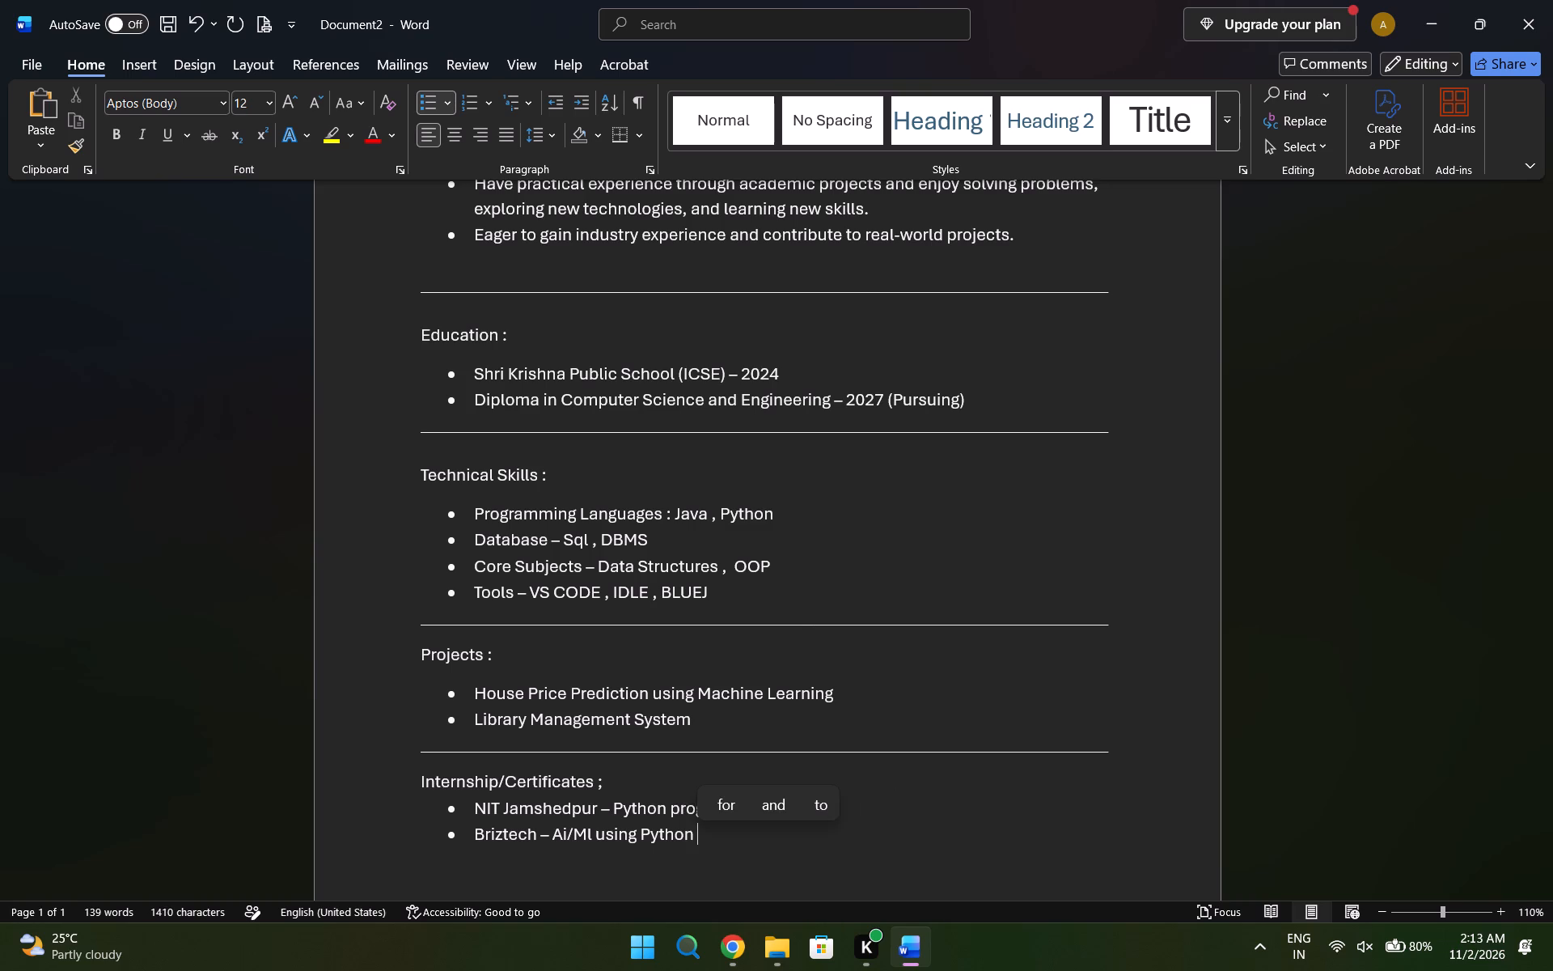
text(-)
key(space)
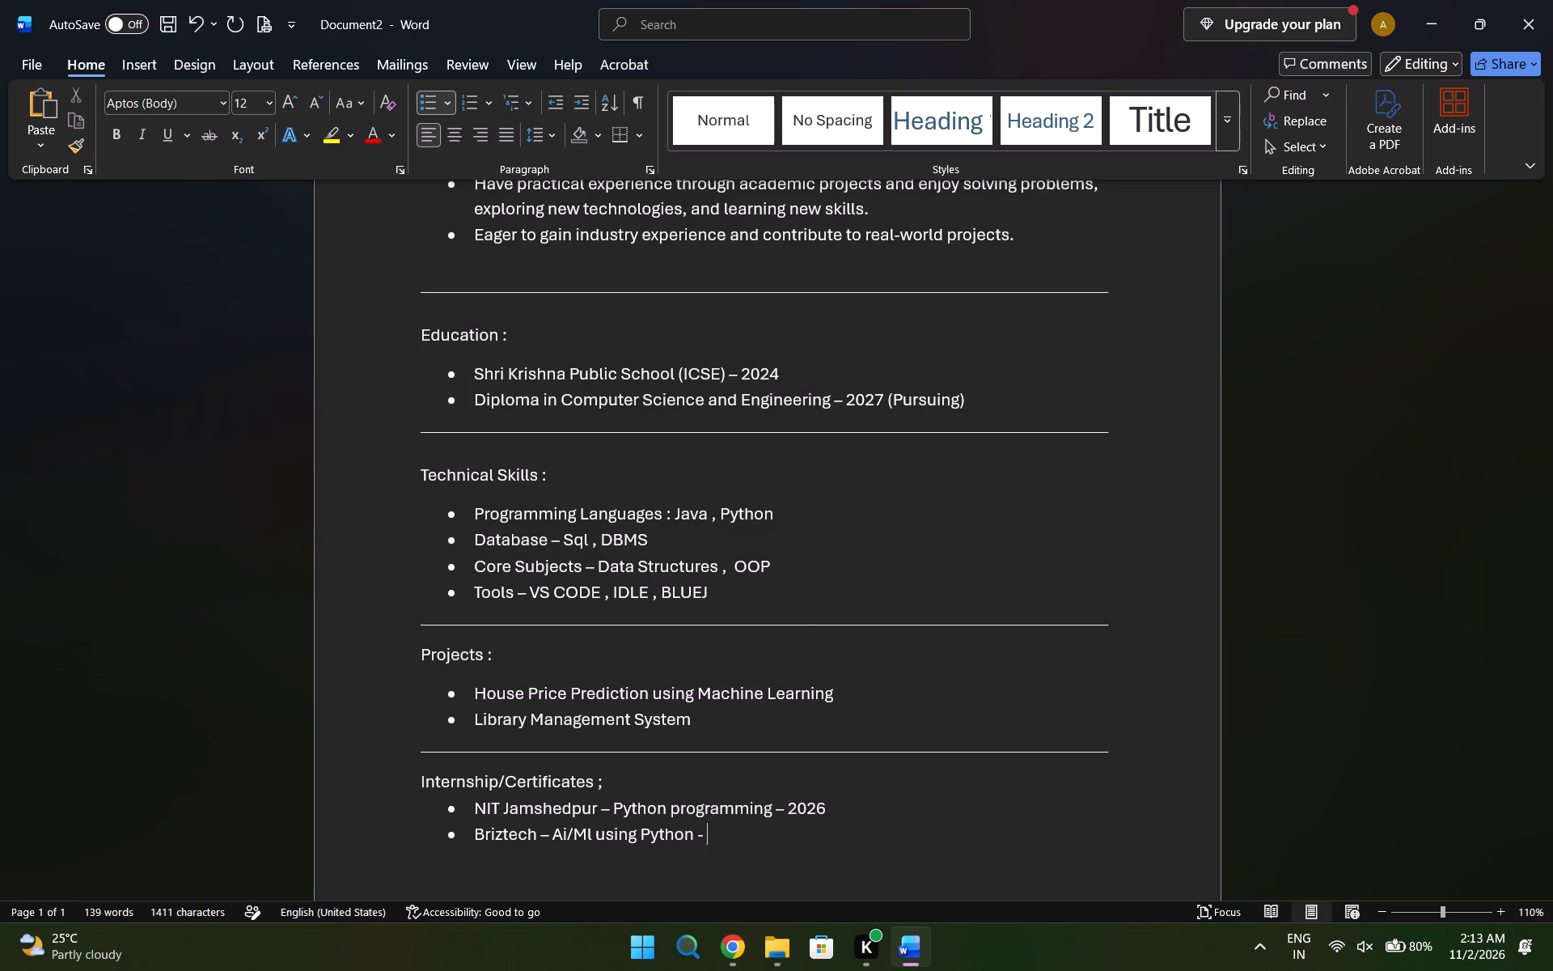
text(2023)
key(BackSpace)
key(5)
key(Return)
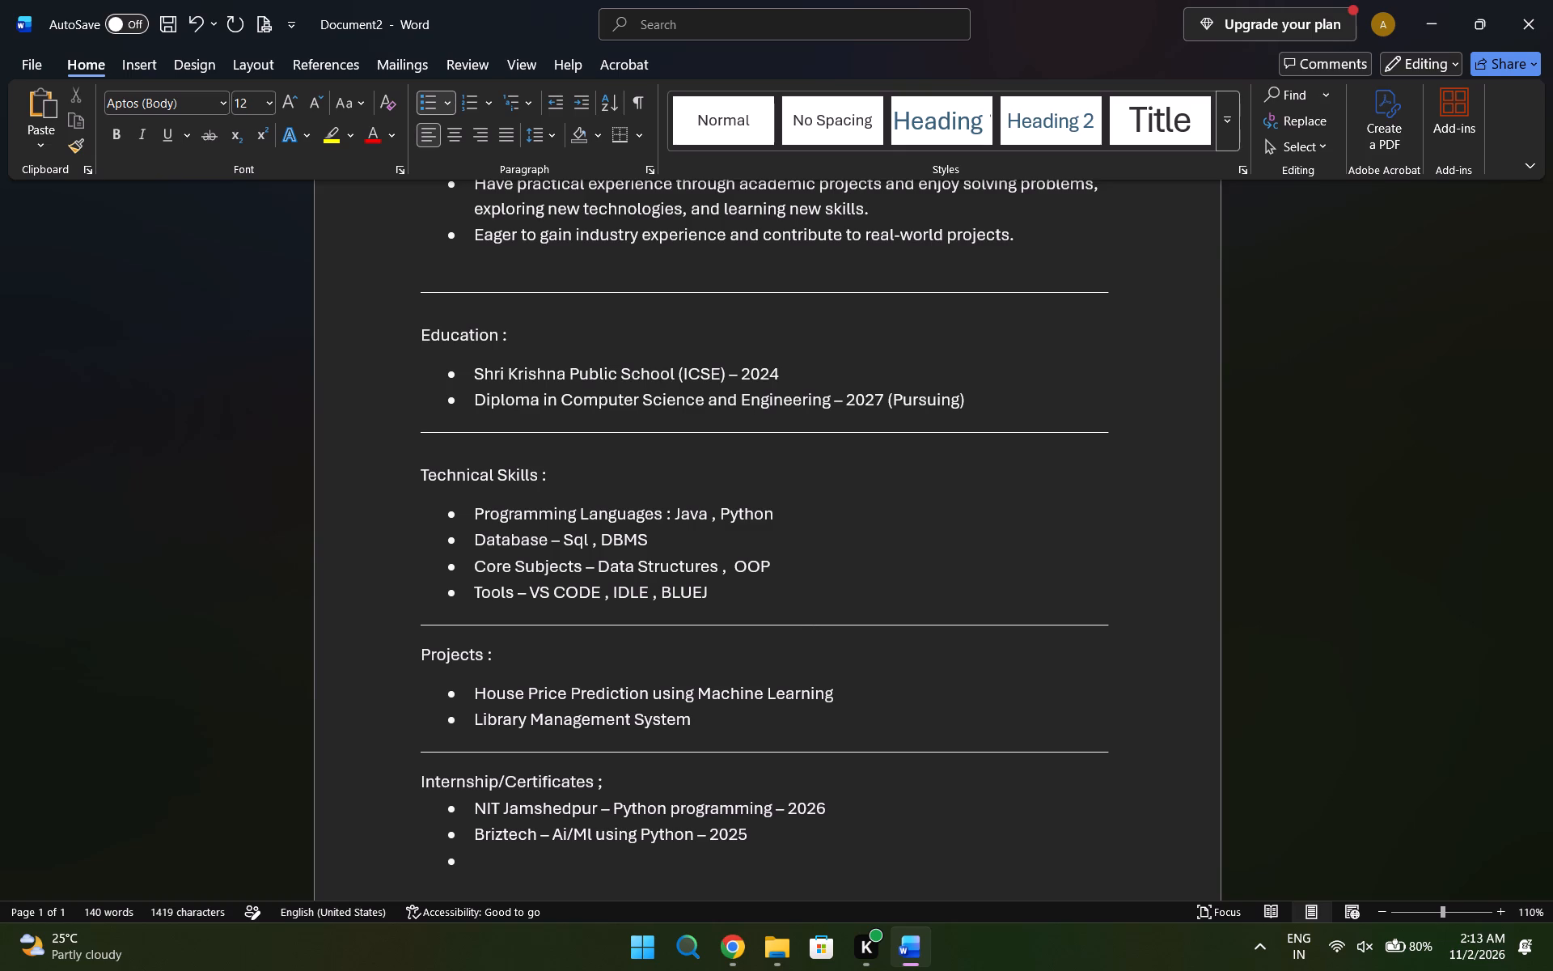
Enter "NICT" in capitals as the start of the third Internship/Certificates bullet.
key(shift+n)
text(ict)
key(BackSpace)
key(BackSpace)
key(BackSpace)
text(ICT)
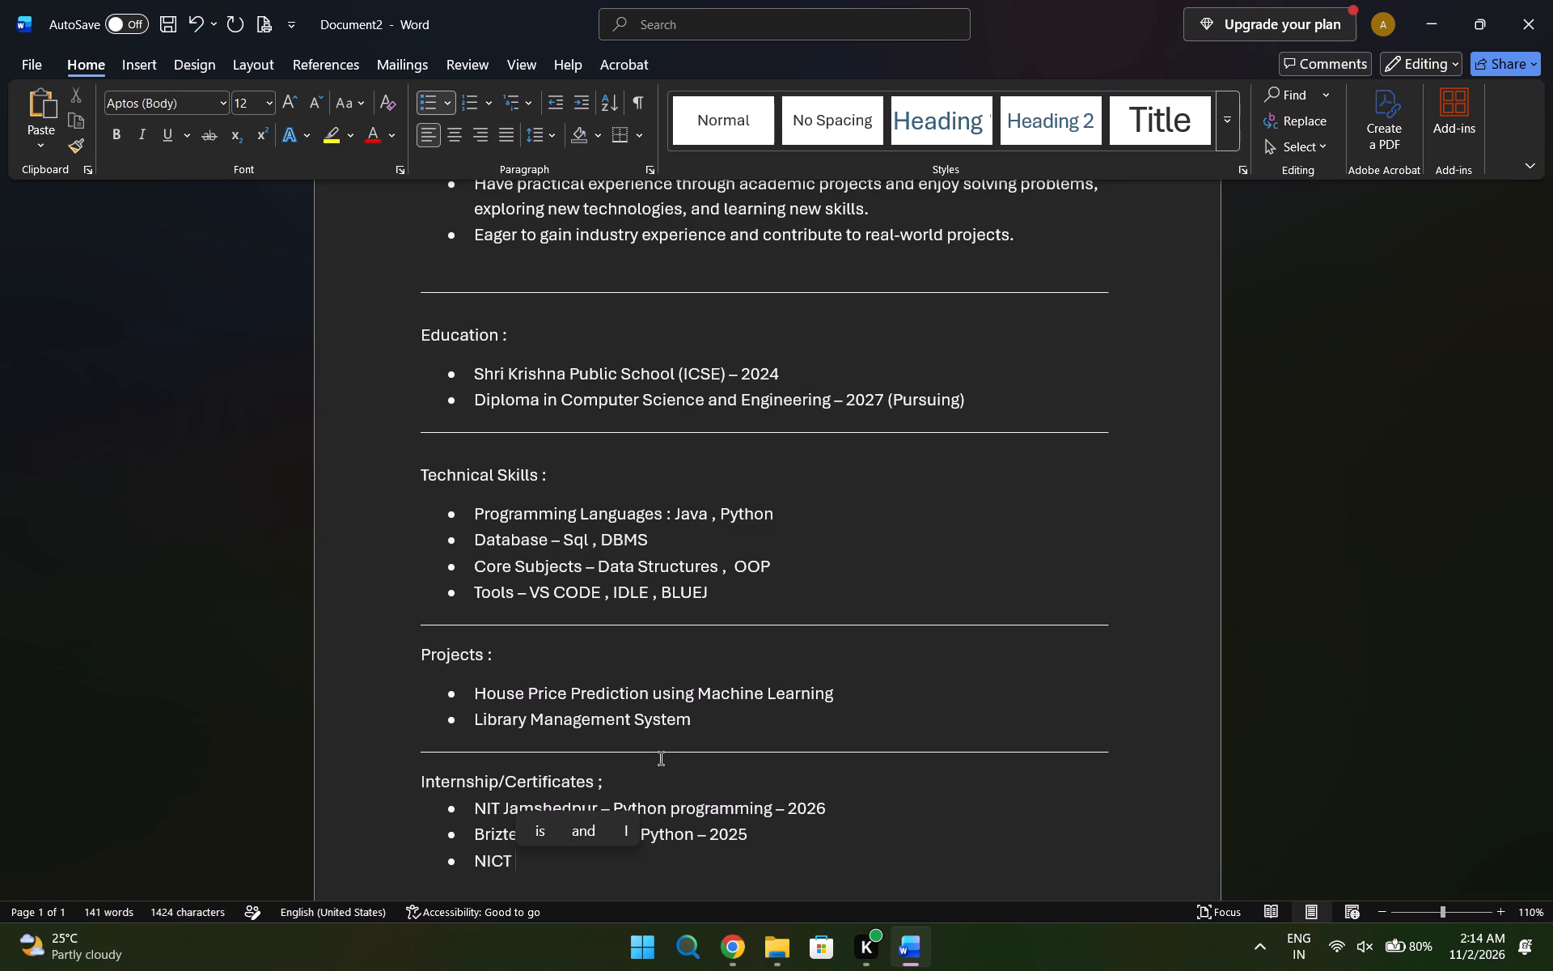
Insert the location ", Ranchi" after Briztech in the second Internship/Certificates bullet.
click(636, 774)
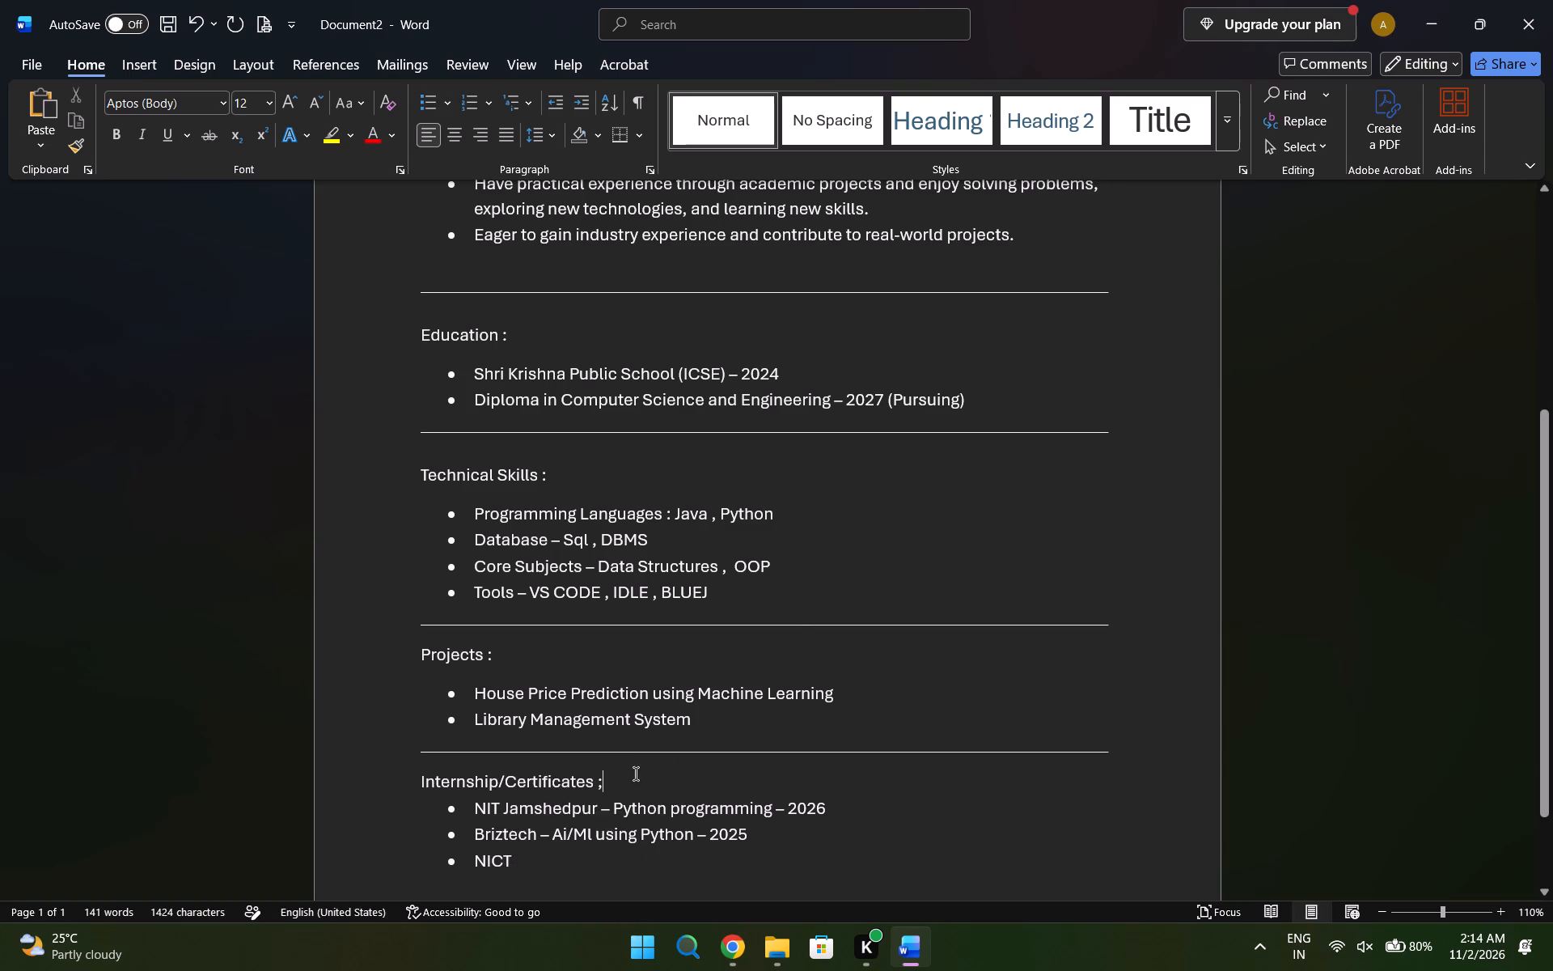
click(536, 837)
key(space)
text(,)
key(space)
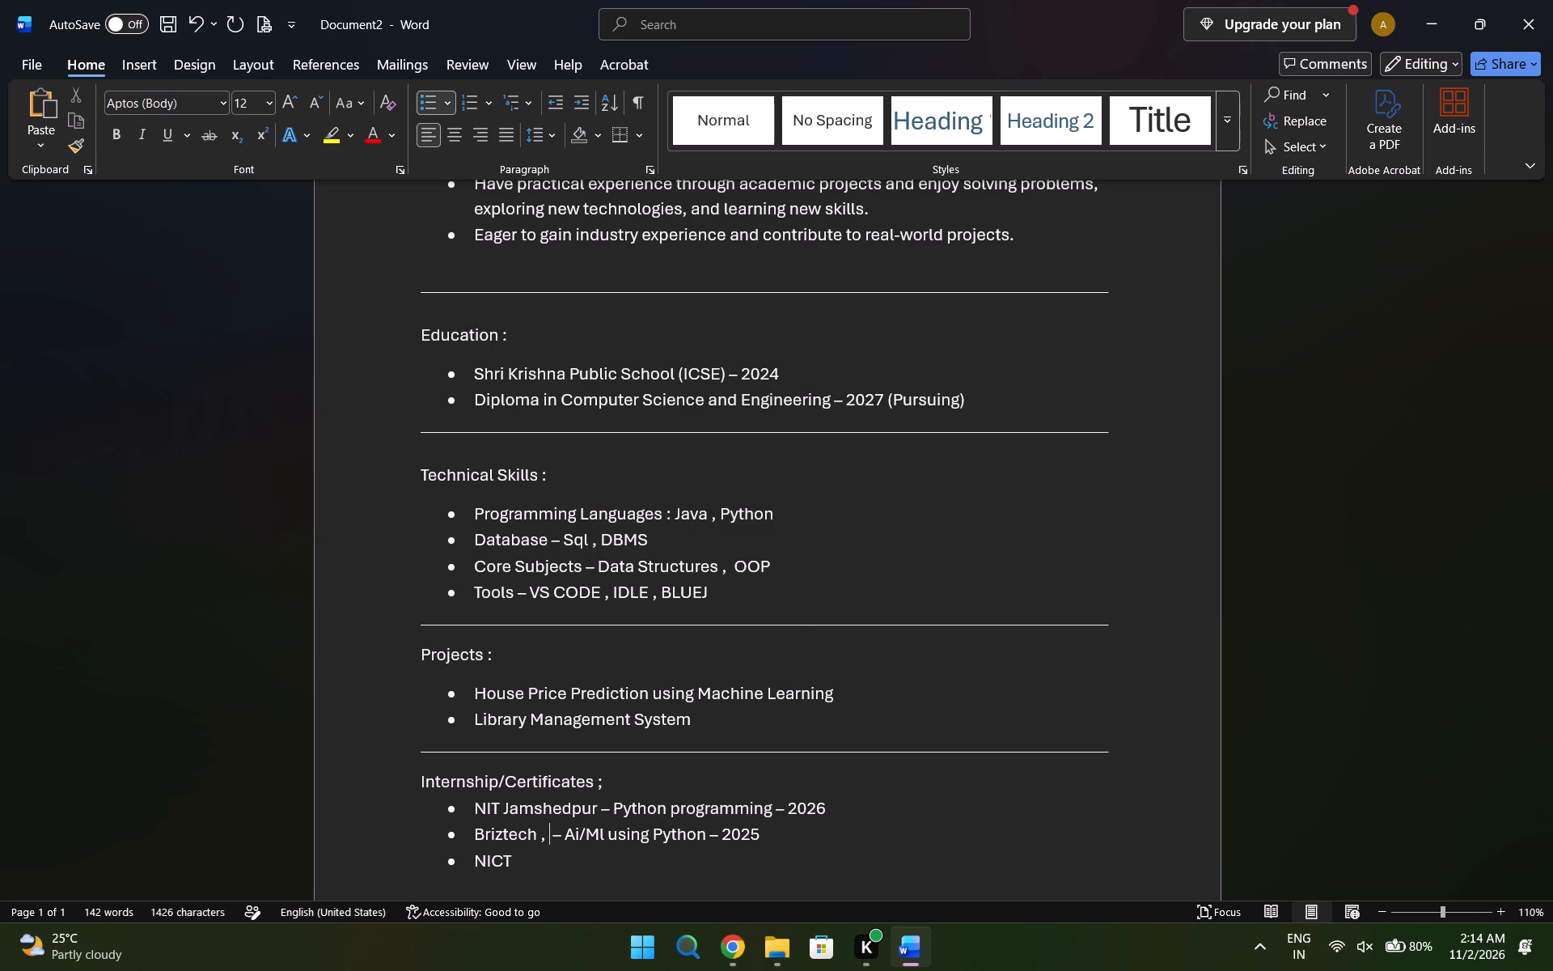
text(Ra)
text(nchi)
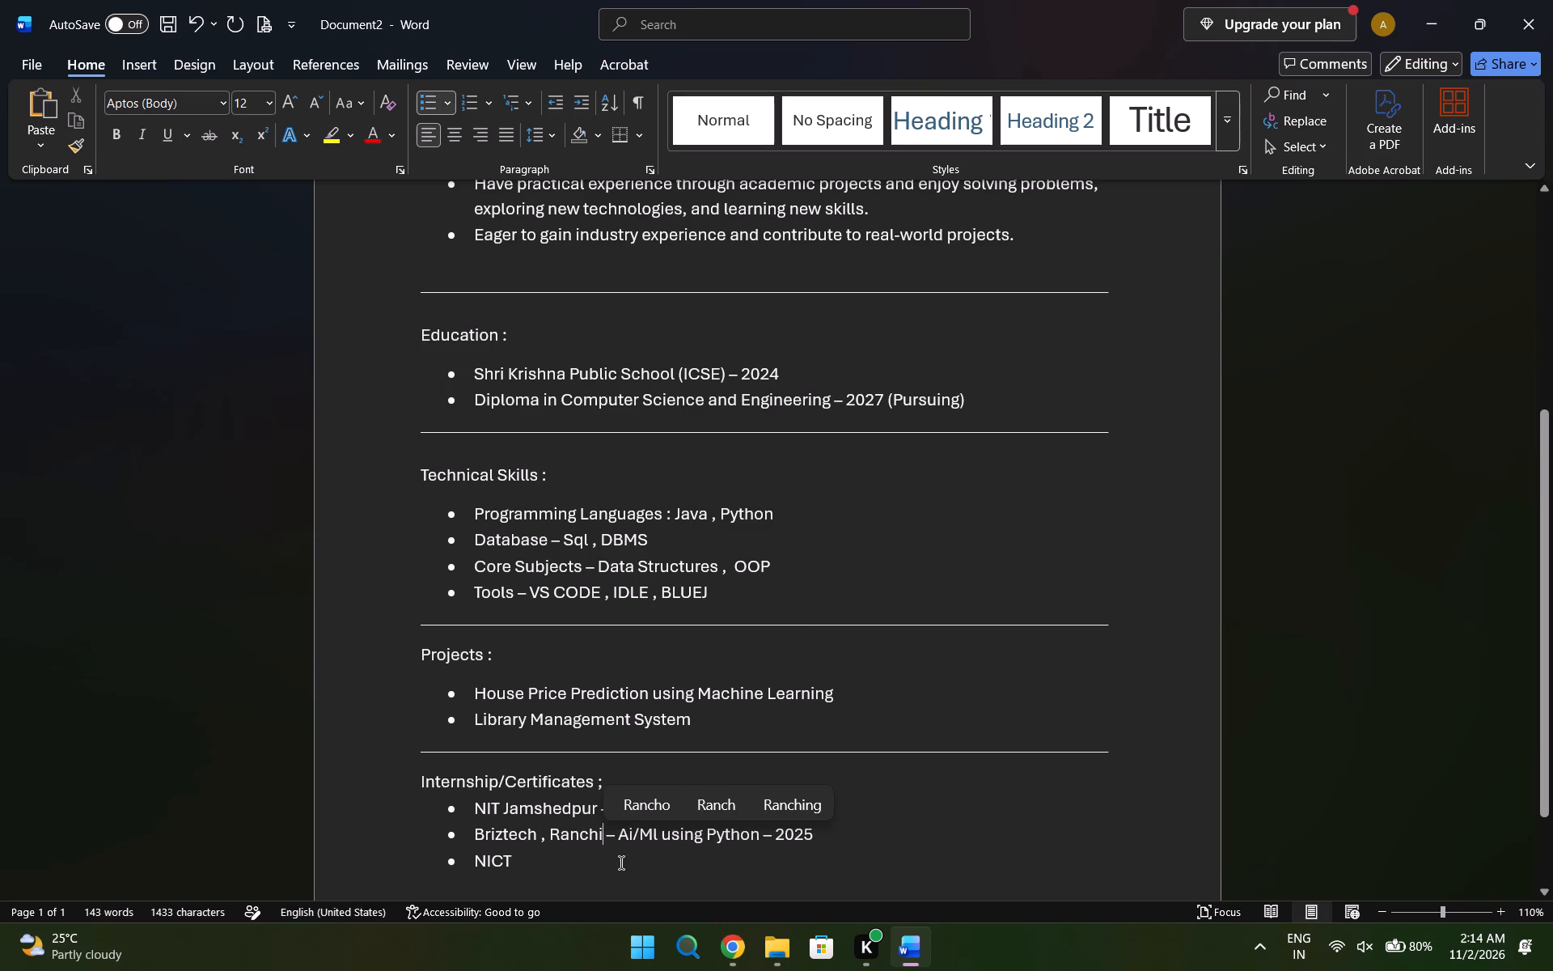
Add the location ", Bagbera Railway Colony" after NICT in the third Internship/Certificates bullet.
click(566, 866)
text(,)
key(space)
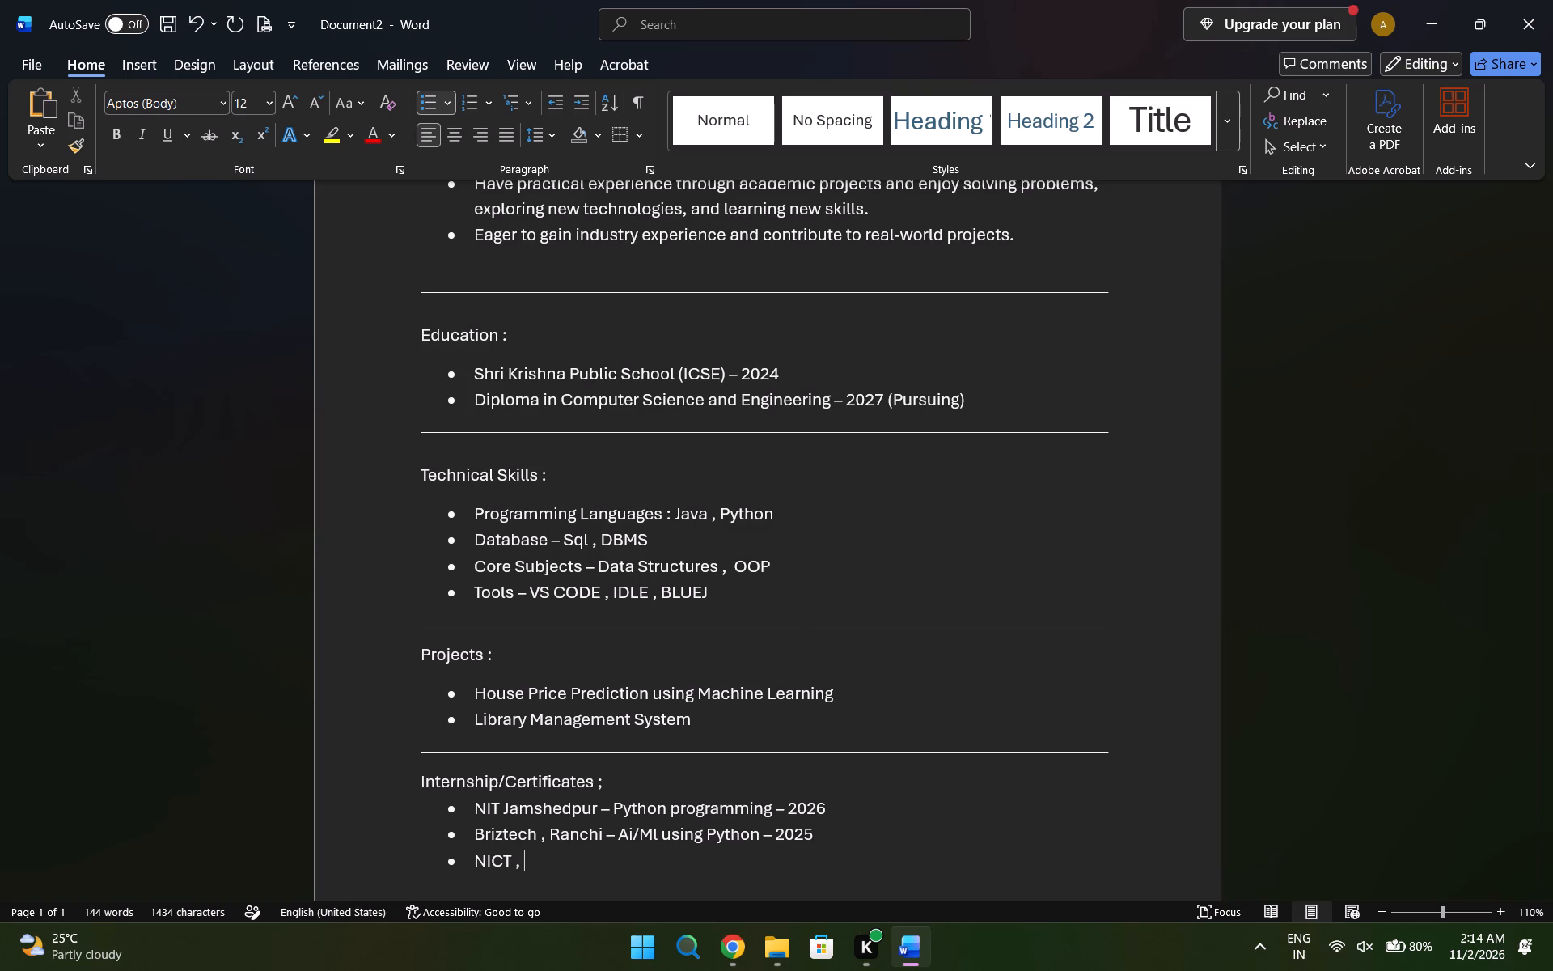
text(Bag)
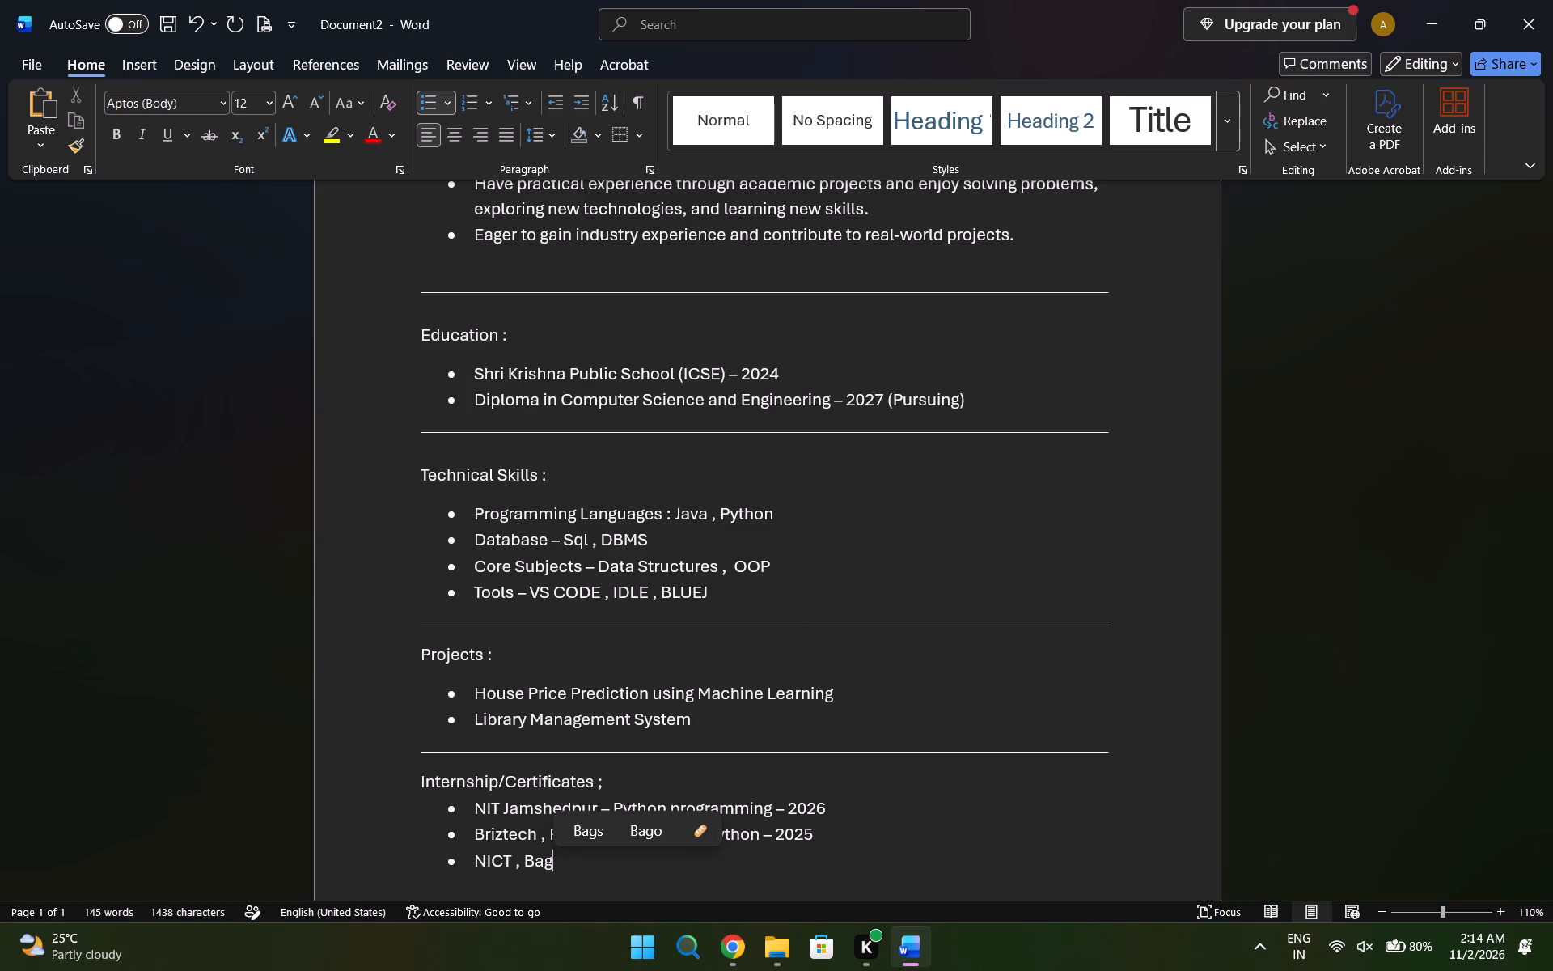
text(bera railway)
key(BackSpace)
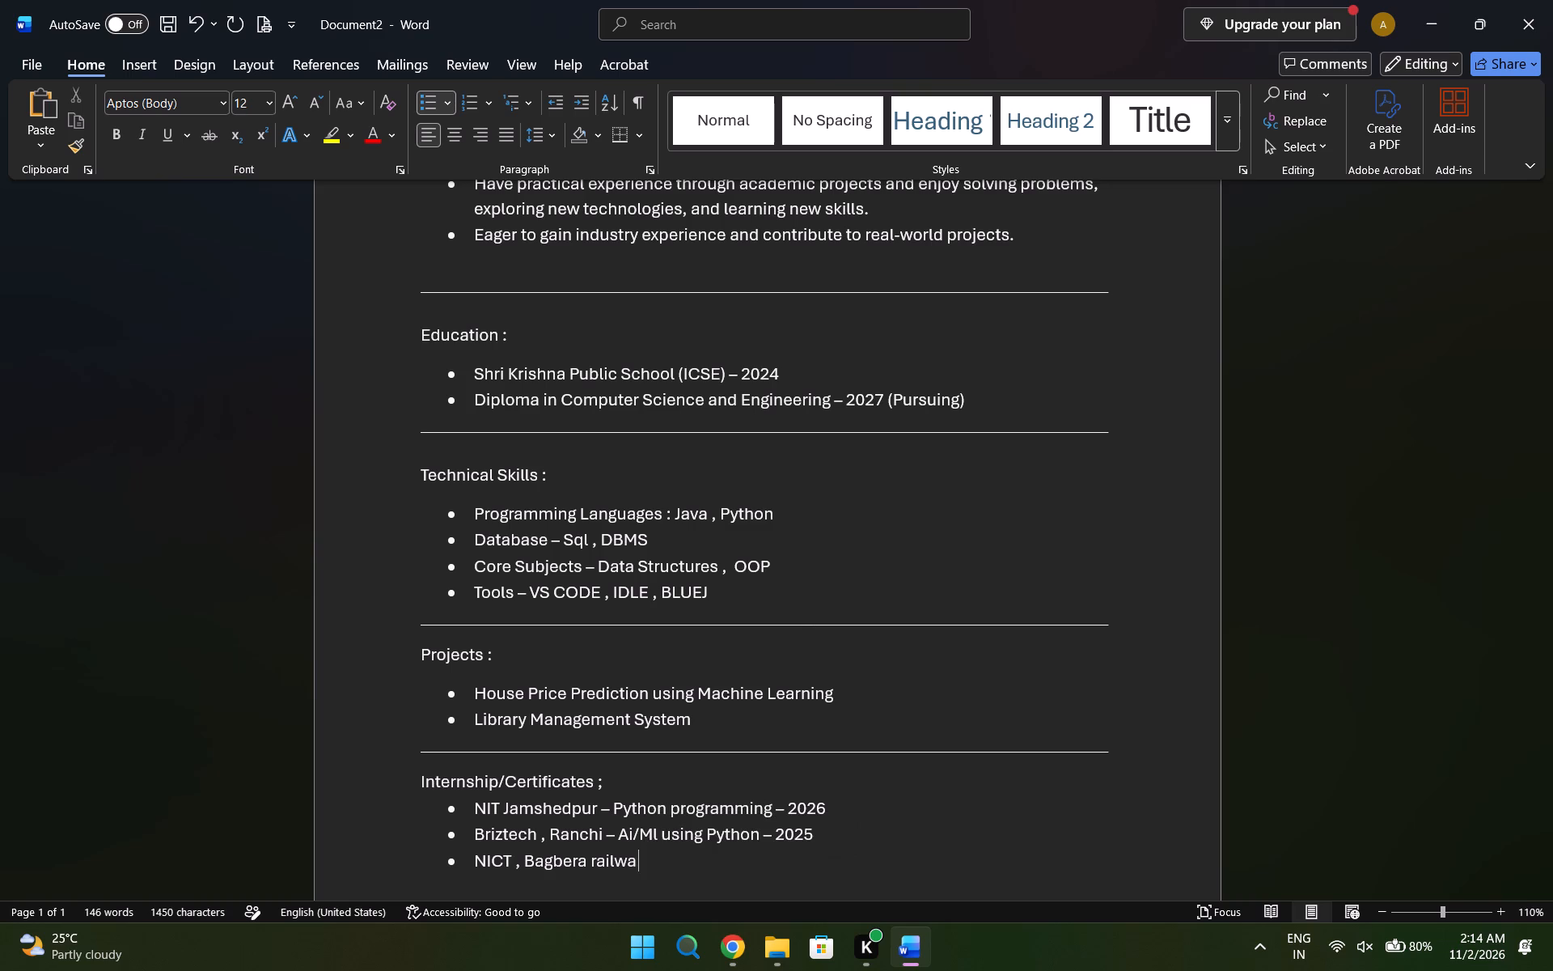
key(BackSpace)
key(BackSpace)
key(BackSpace)
key(BackSpace)
key(BackSpace)
key(BackSpace)
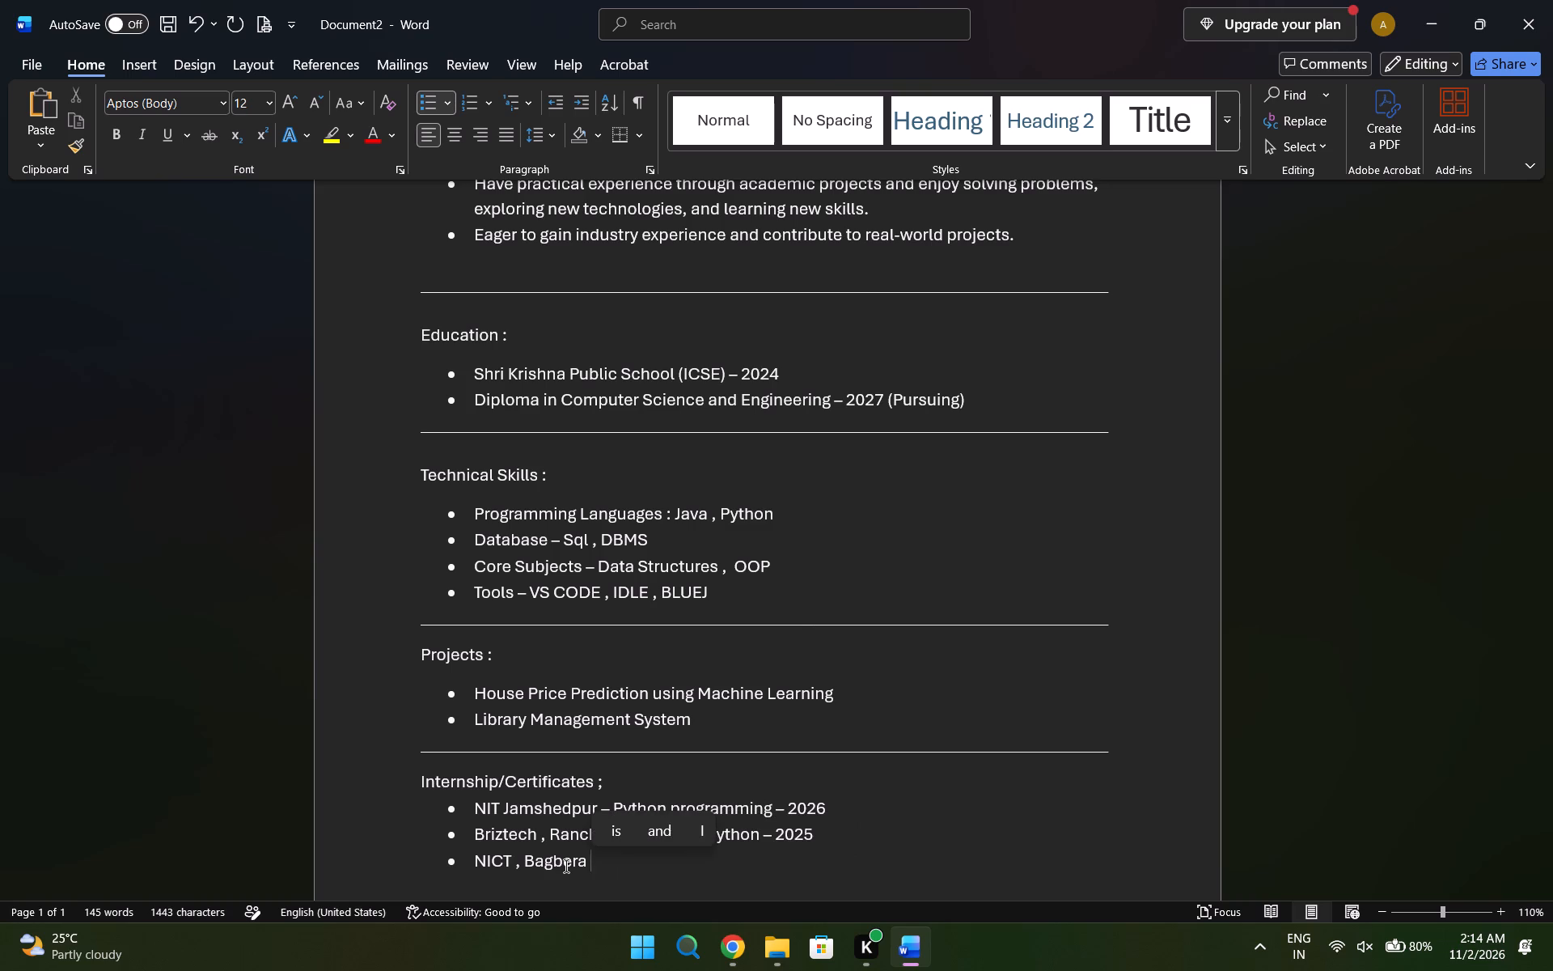
text(Railway)
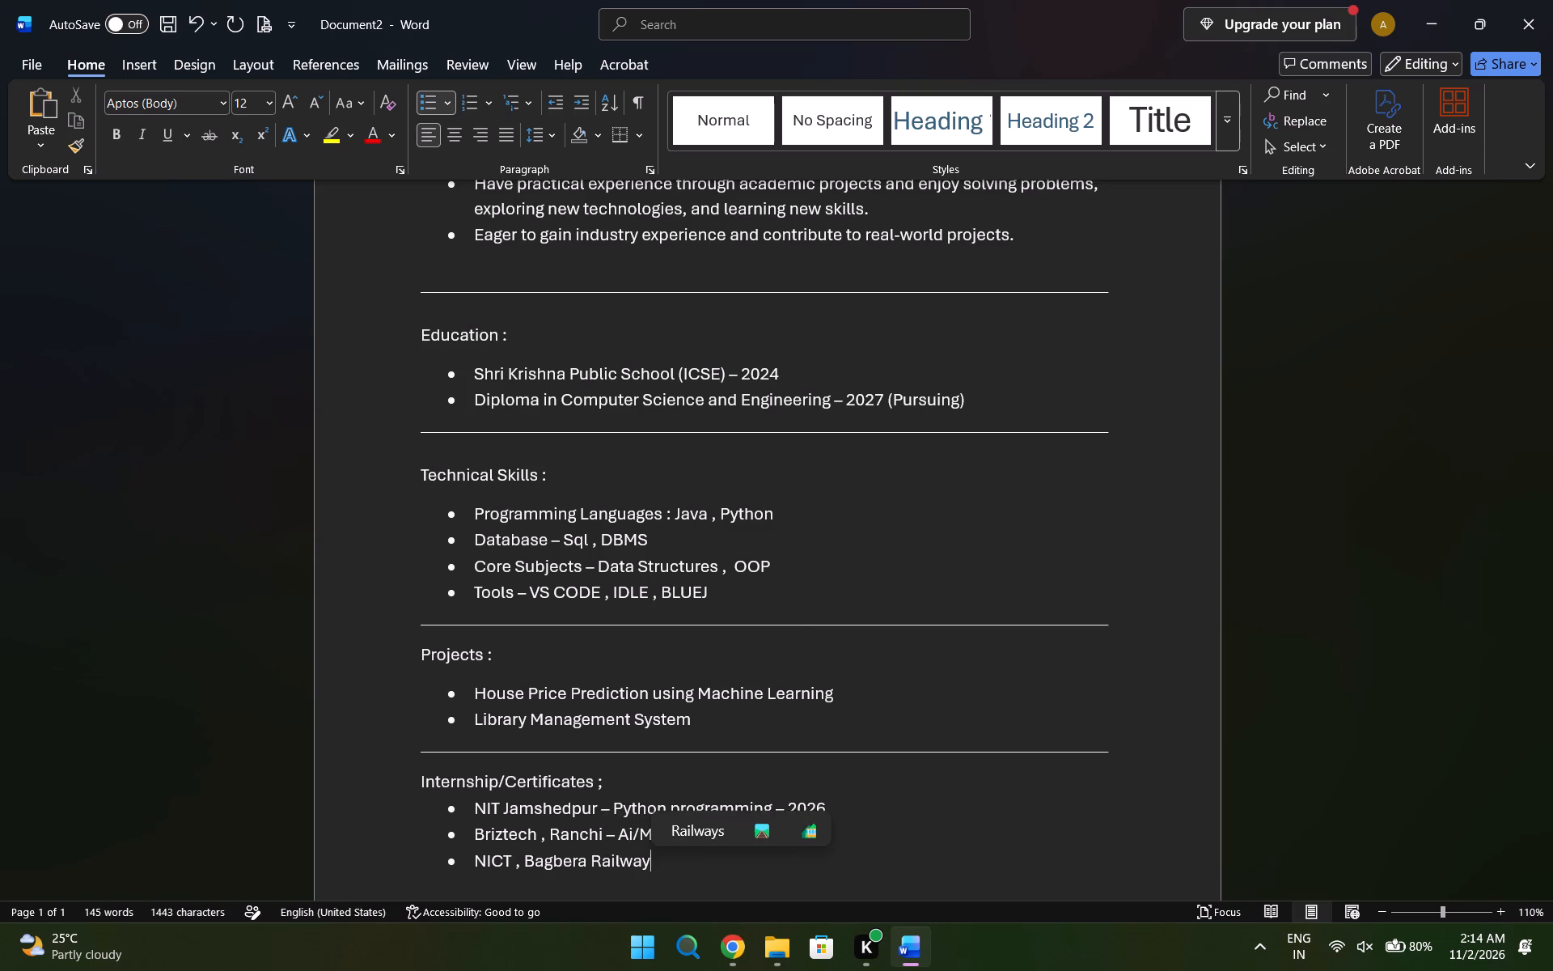
key(space)
text(COl)
key(BackSpace)
key(BackSpace)
text(olony)
key(space)
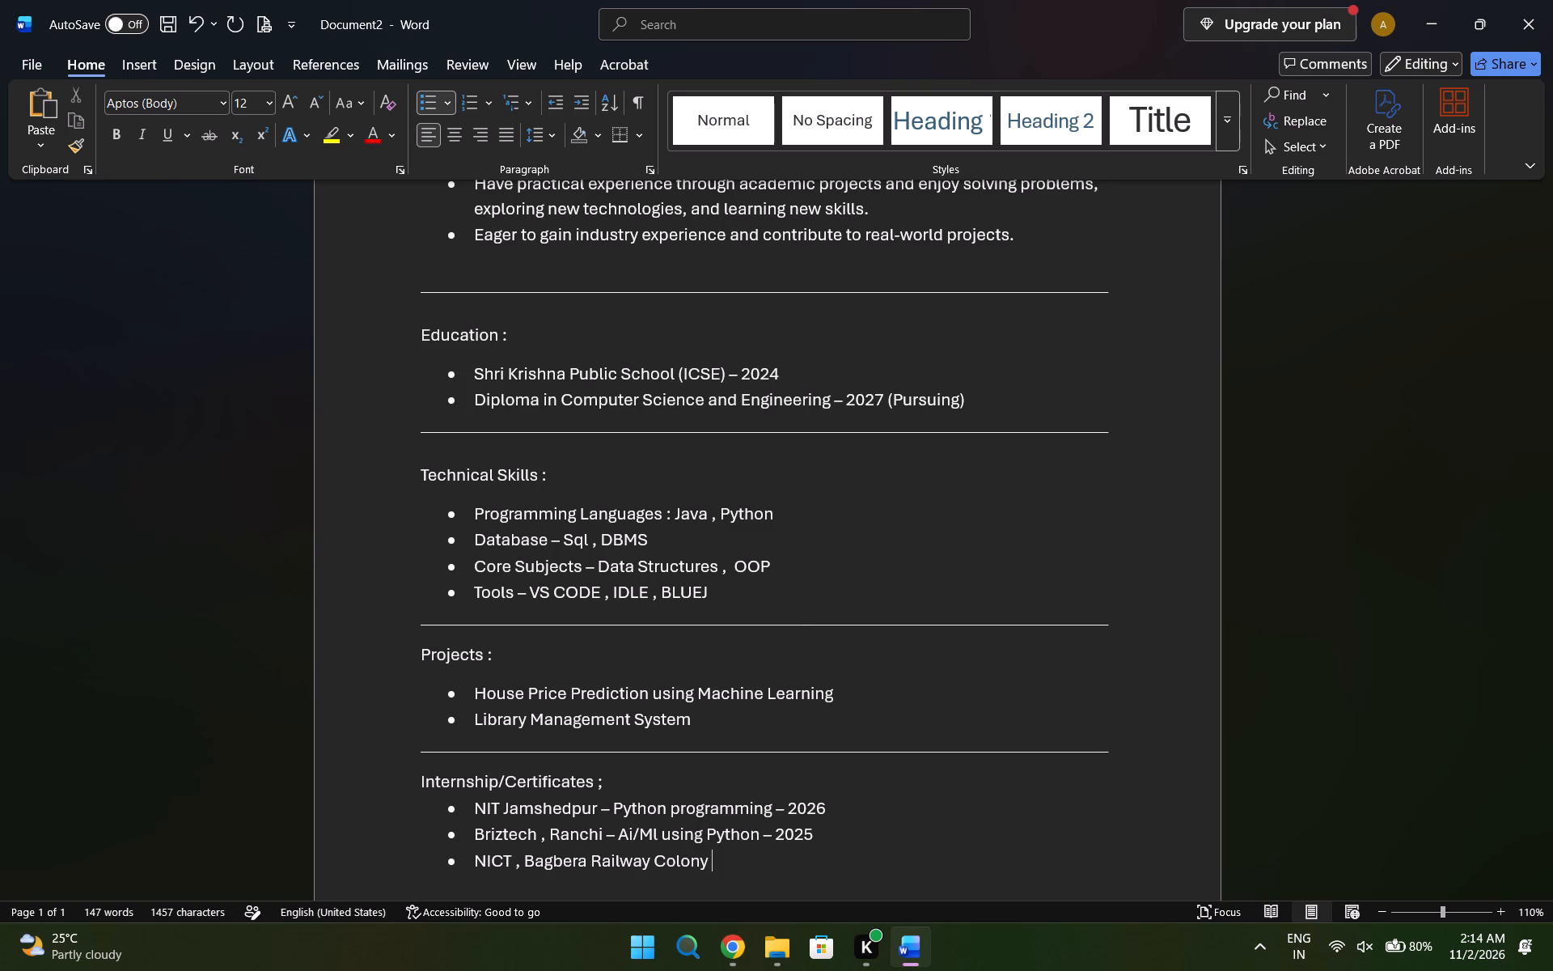
Complete the NICT bullet with the course and year "– BLUE JAVA – 2024".
text(-)
key(space)
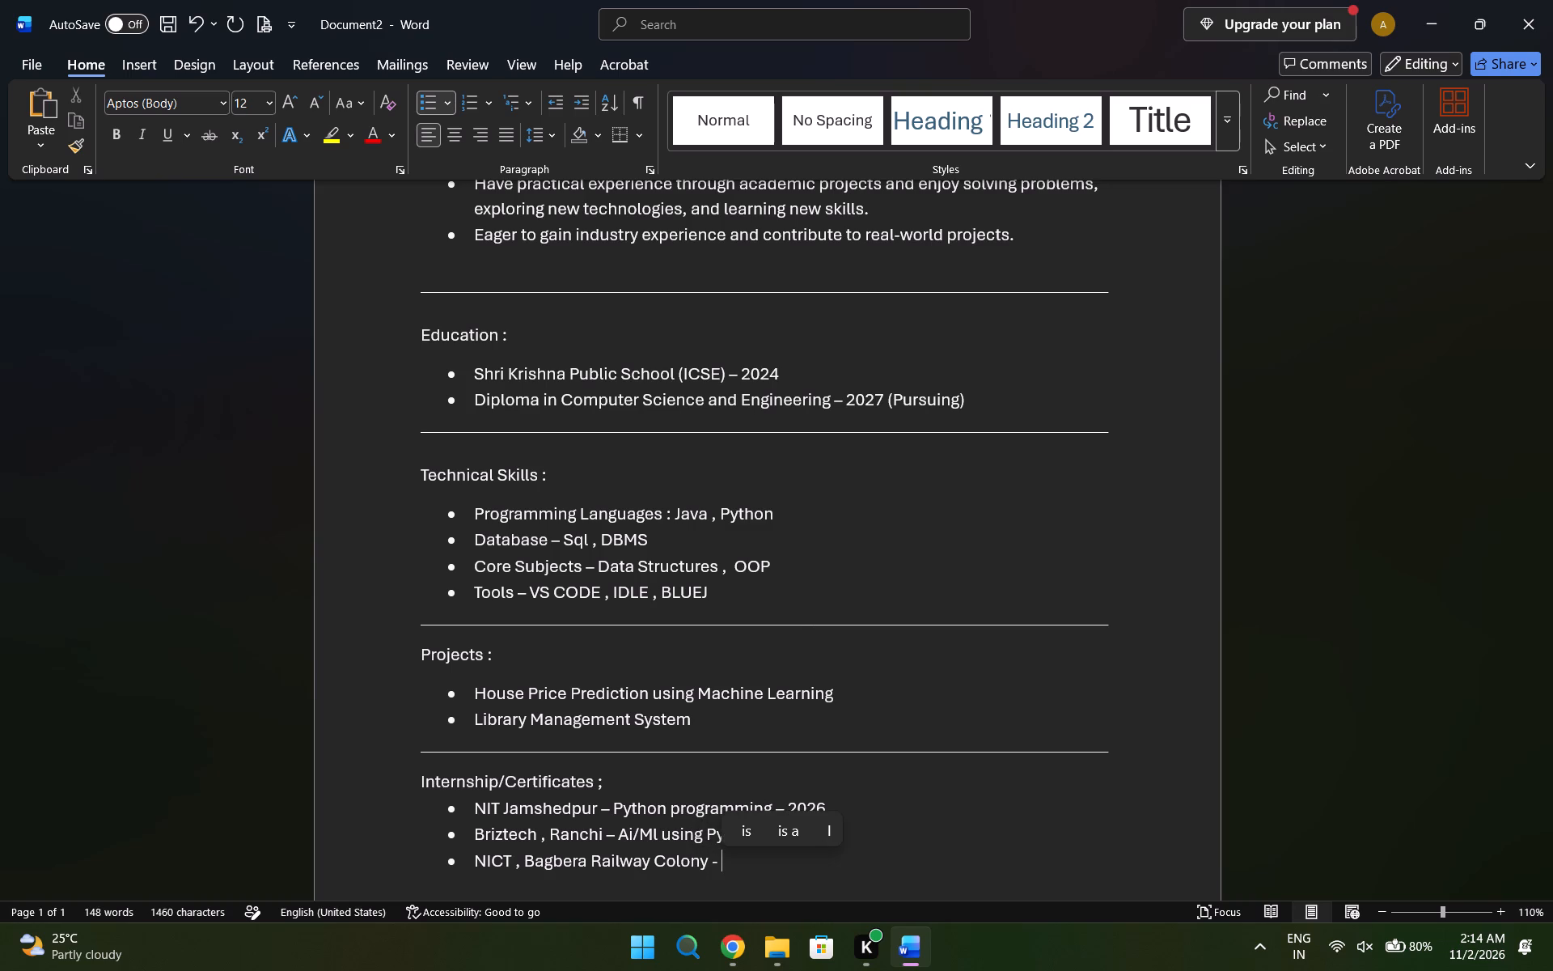
text(BLUE)
text(ja)
key(BackSpace)
key(BackSpace)
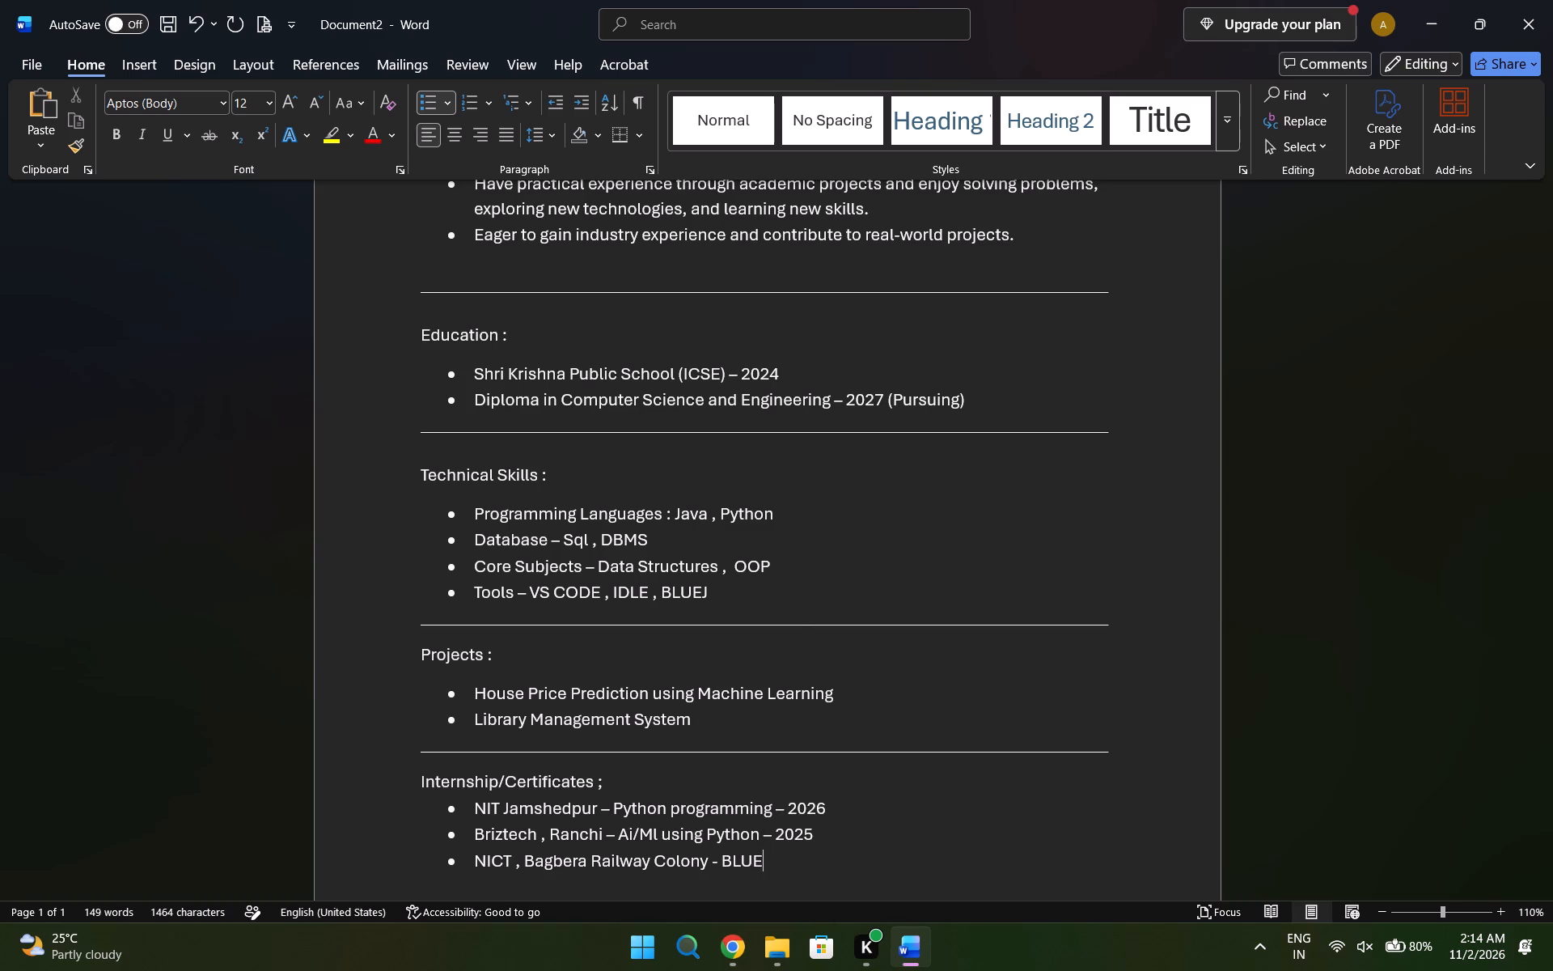
key(space)
text(JAVA)
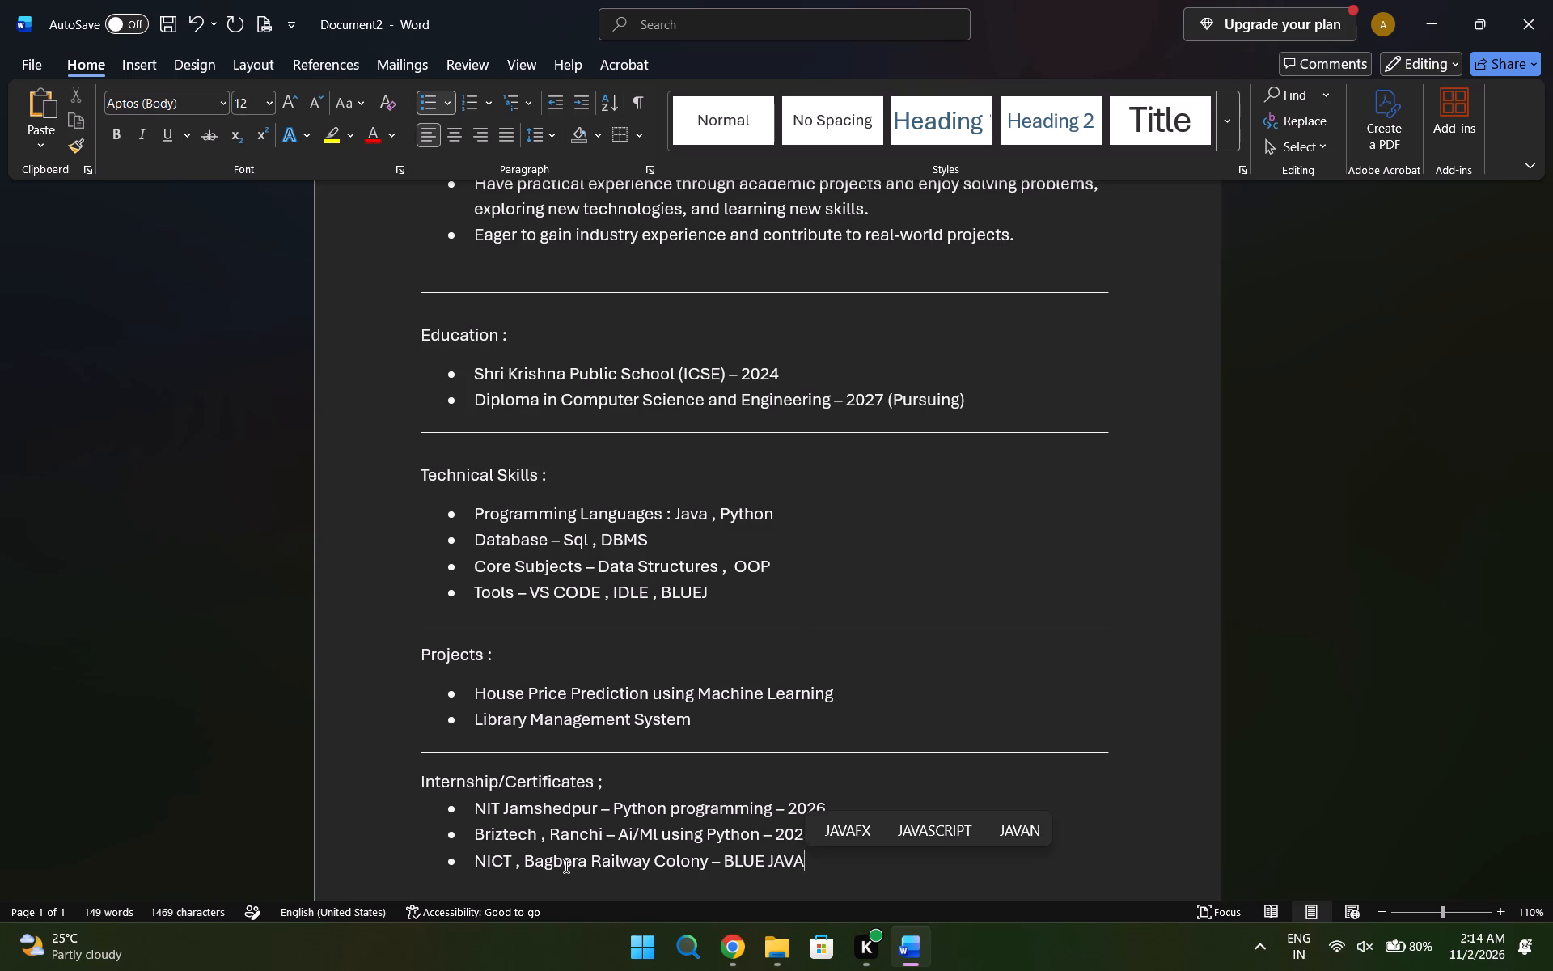
key(space)
text(-)
key(space)
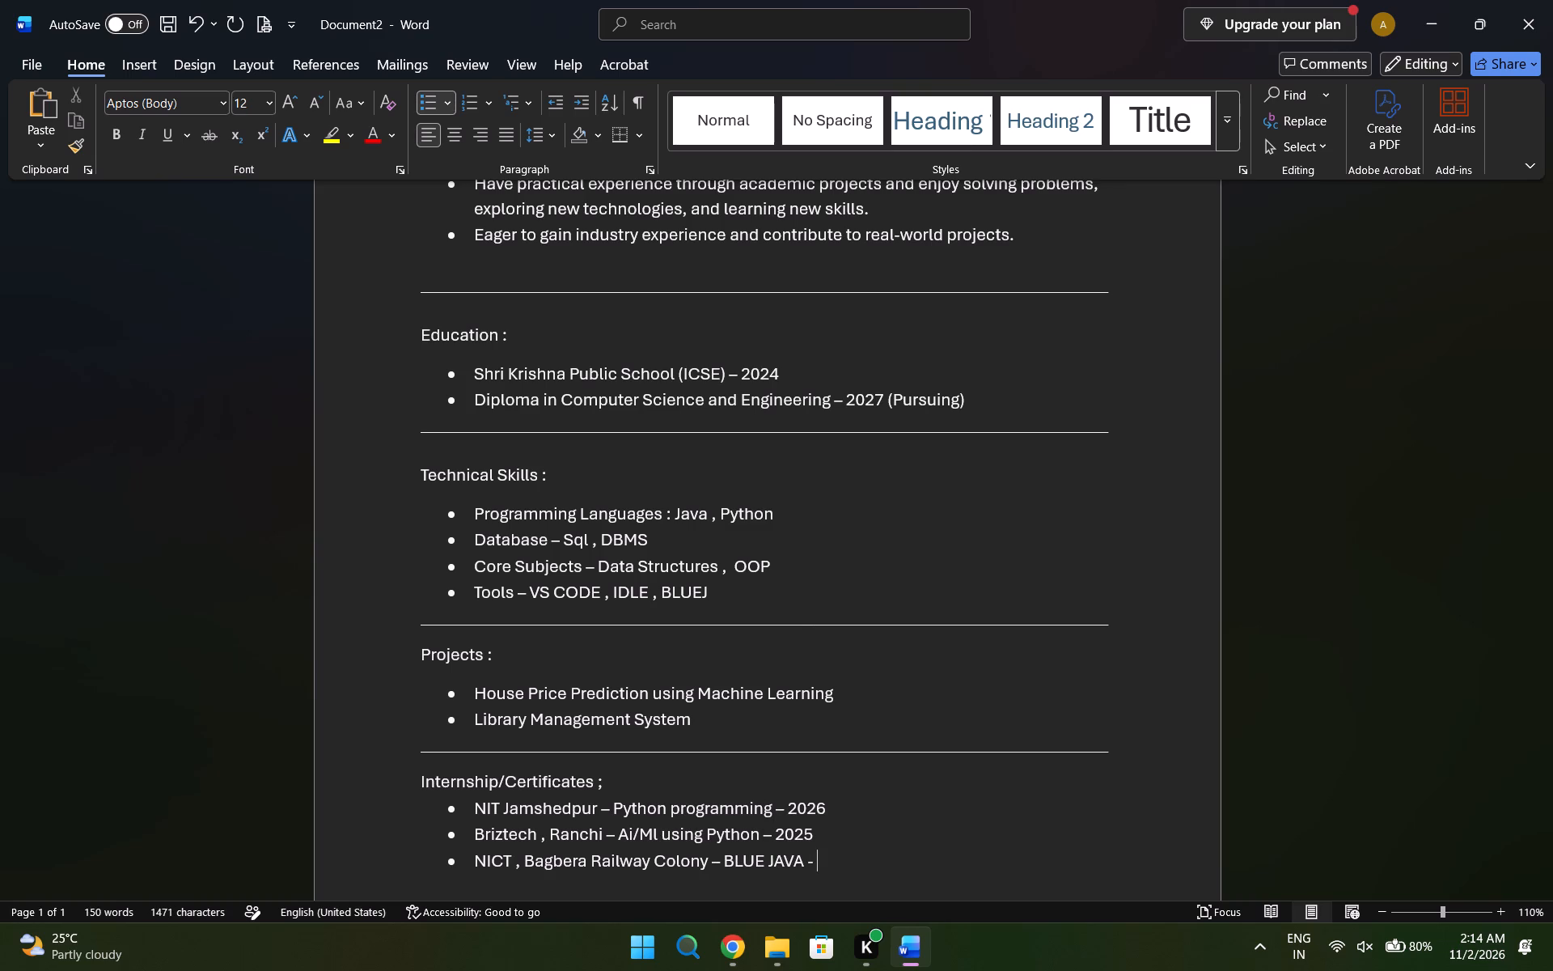
text(2024)
End the bullet list after the NICT entry and draw a full-width underscore divider line beneath it.
key(Return)
key(BackSpace)
key(BackSpace)
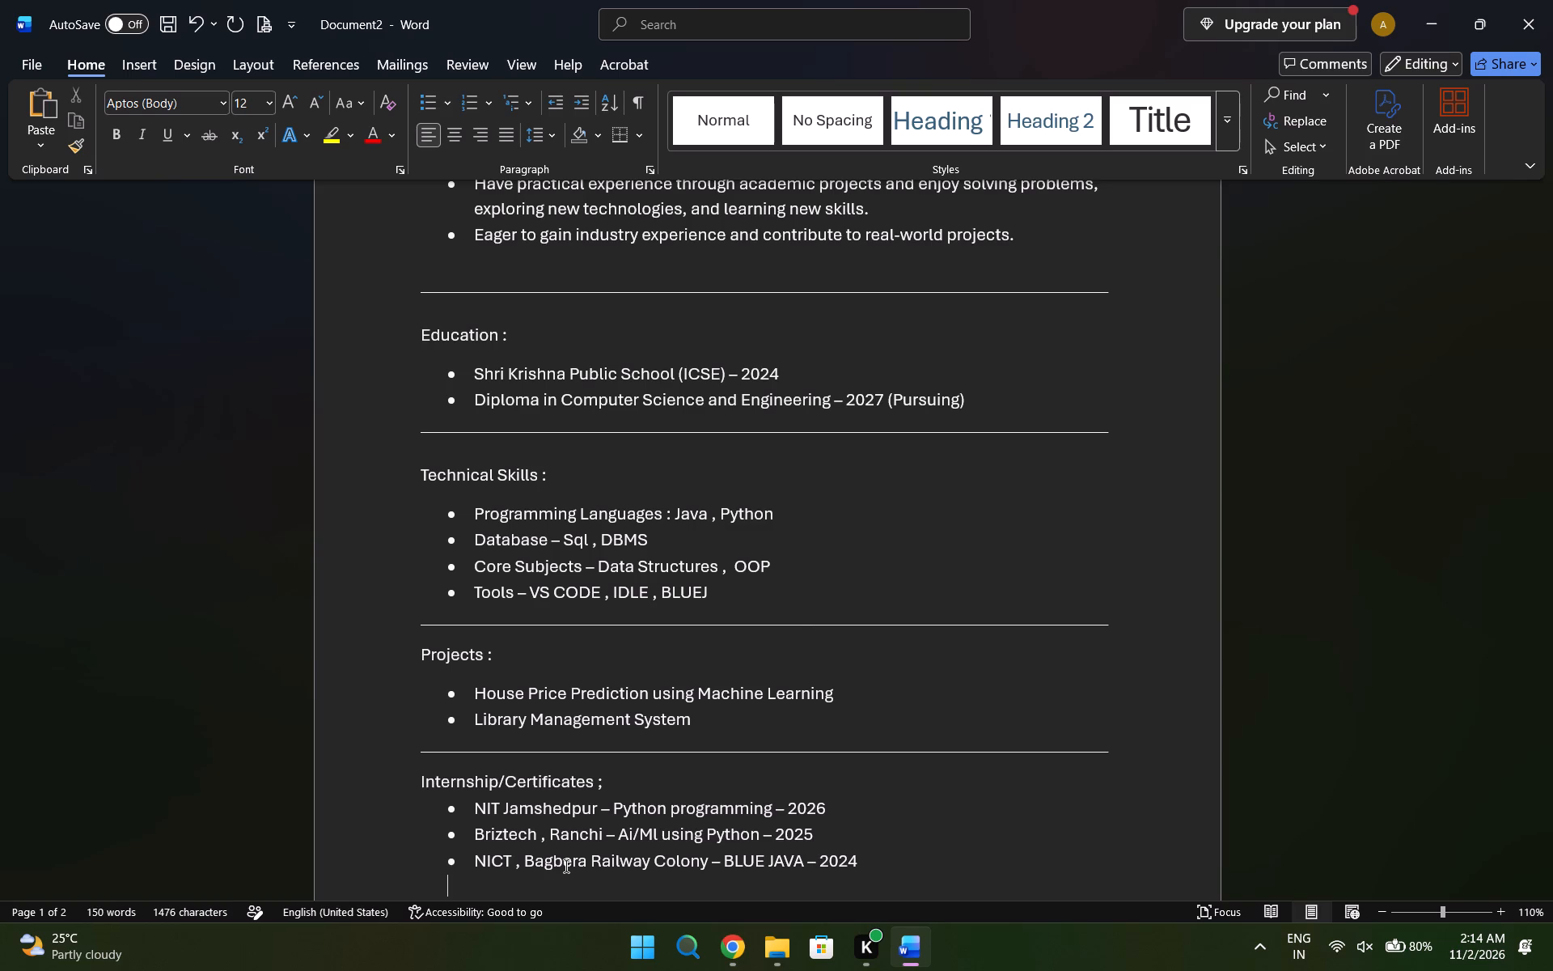
key(BackSpace)
scroll(789, 595, down, 4)
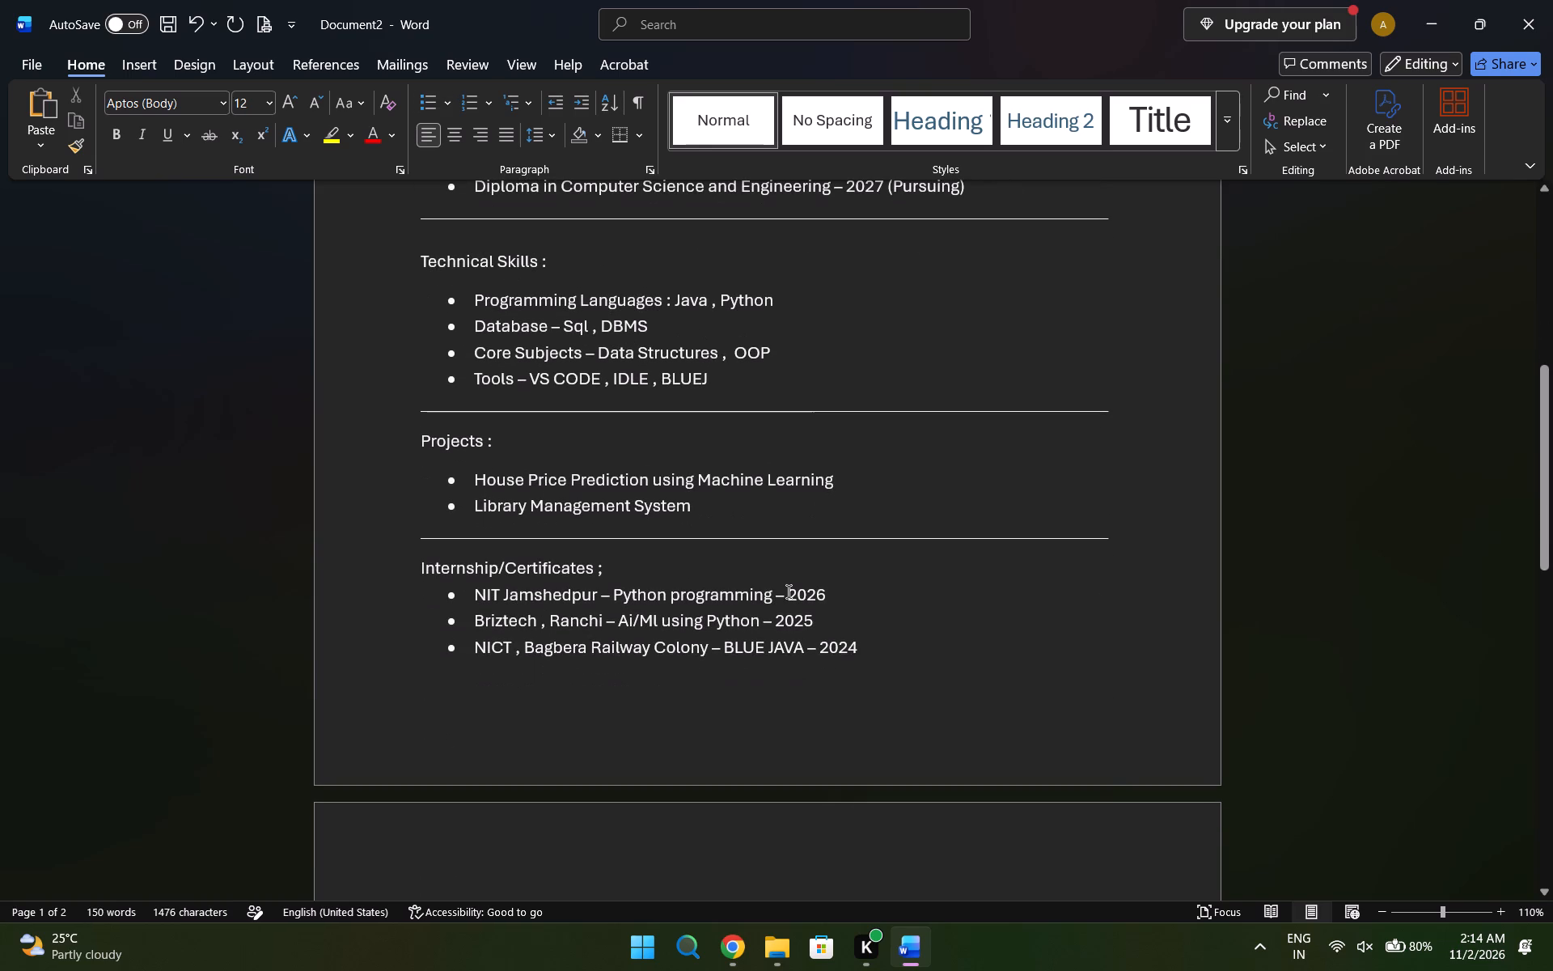
key(shift+underscore)
key(shift+underscore)
key(shift+underscore)
key(shift+underscore)
key(shift+underscore)
key(shift+underscore)
key(shift+underscore)
key(shift+underscore)
key(shift+underscore)
key(shift+underscore)
key(shift+underscore)
key(shift+underscore)
key(shift+underscore)
key(shift+underscore)
key(shift+underscore)
key(shift+underscore)
key(shift+underscore)
key(shift+underscore)
key(shift+underscore)
key(shift+underscore)
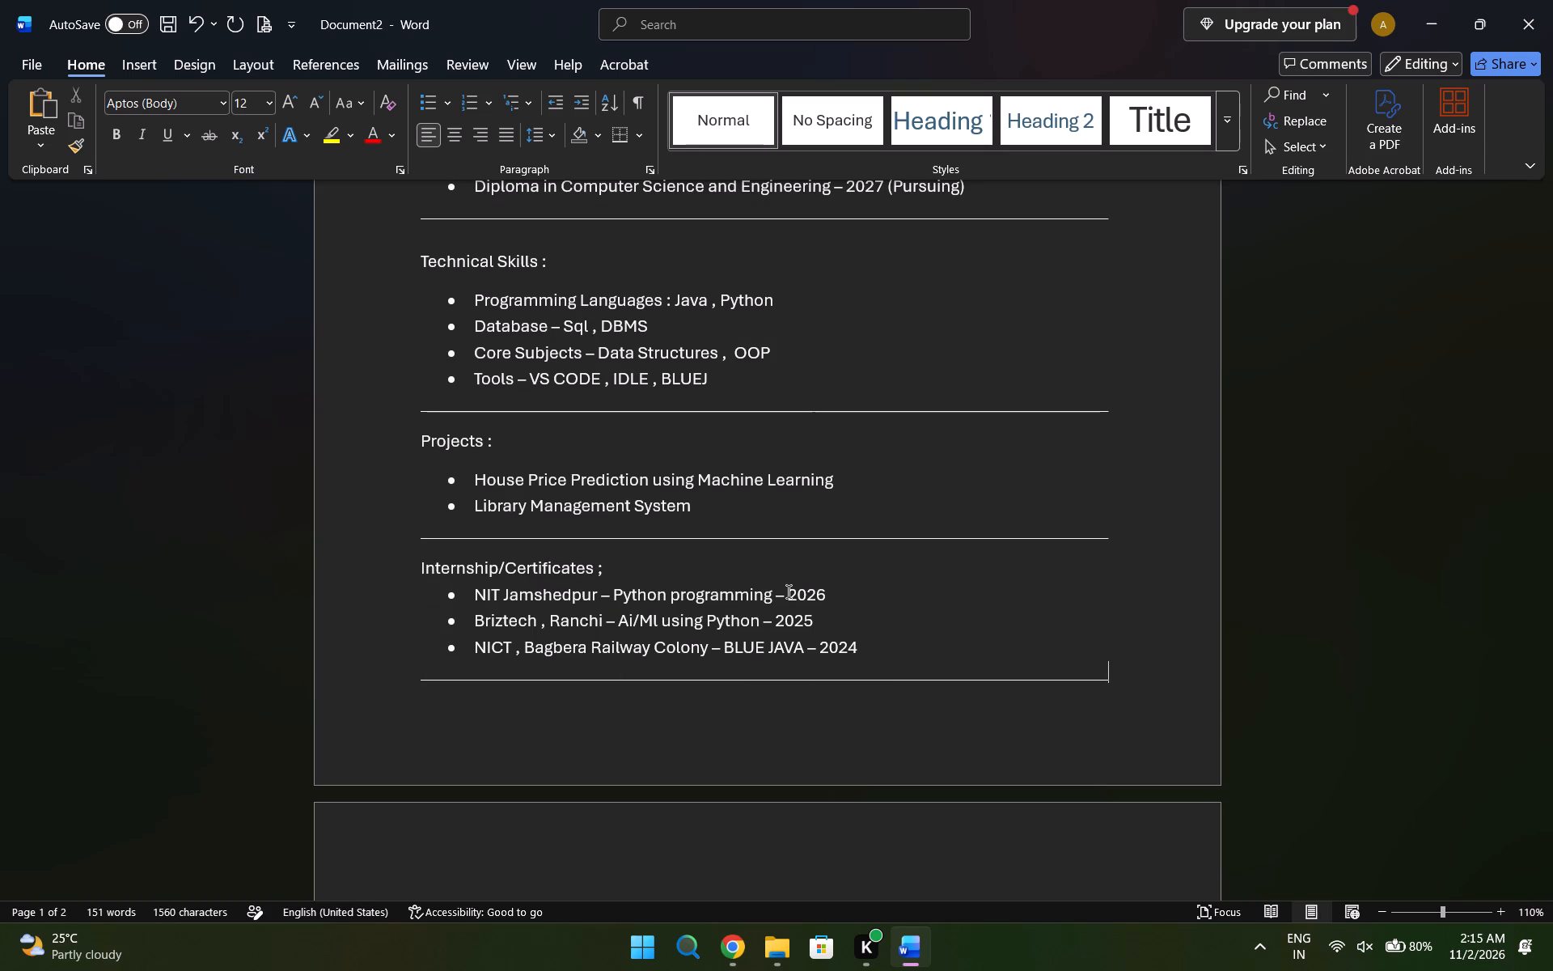
key(shift+underscore)
key(BackSpace)
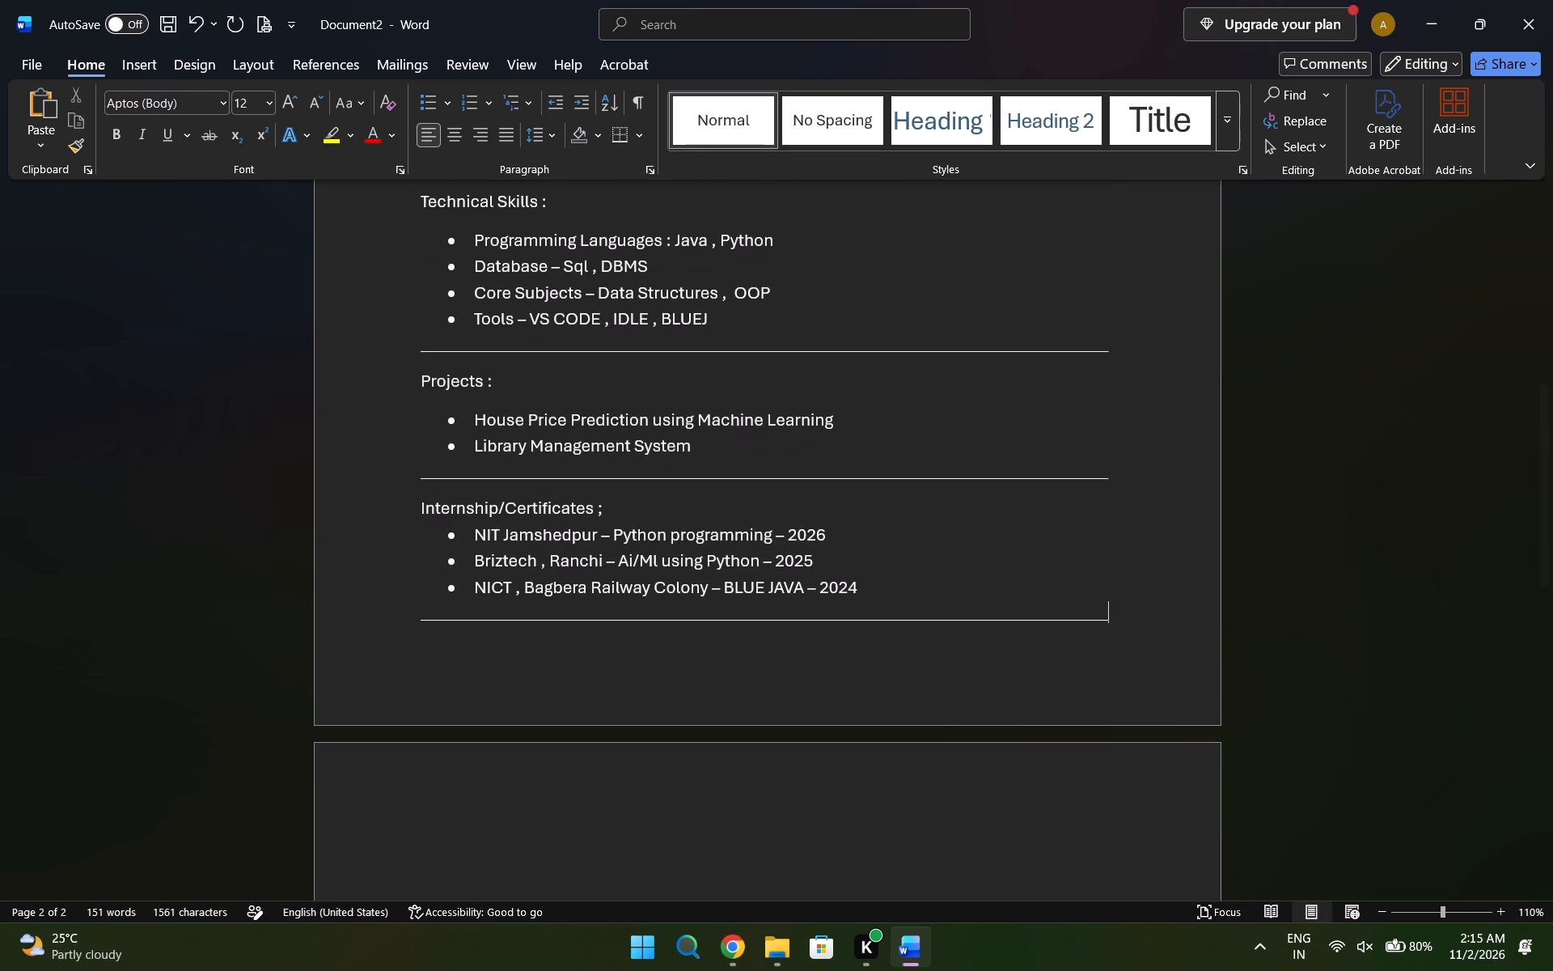
Replace the semicolon at the end of the Internship/Certificates heading with a colon.
click(629, 510)
key(BackSpace)
key(shift+colon)
Add space after the Internship/Certificates heading paragraph.
drag(632, 510, 622, 510)
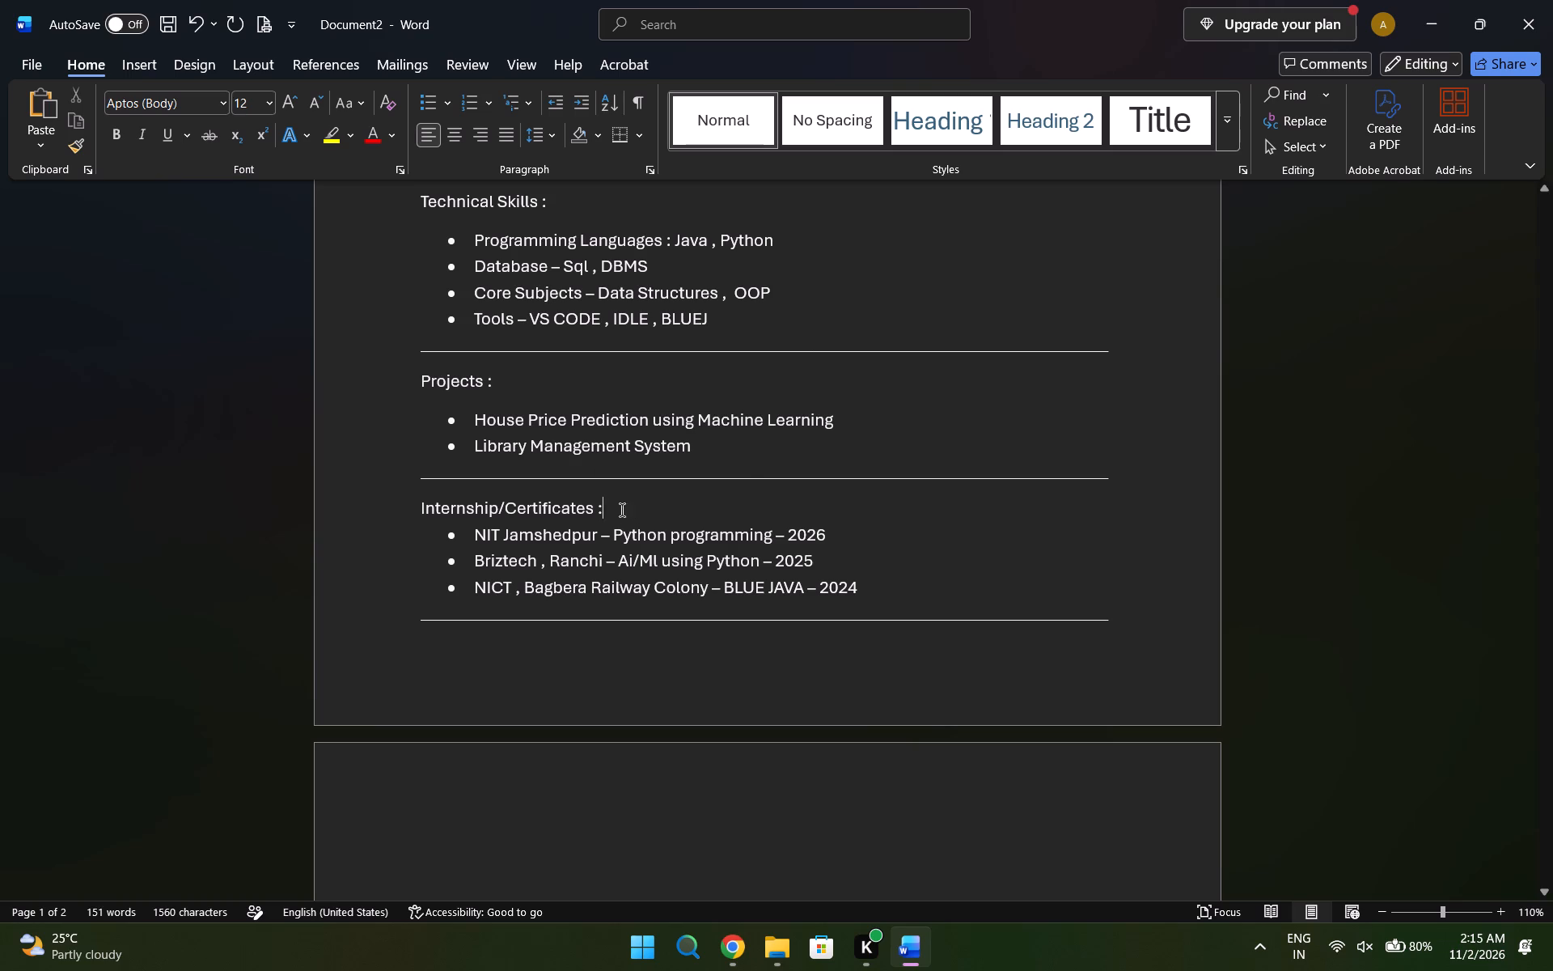
drag(622, 510, 439, 517)
click(552, 134)
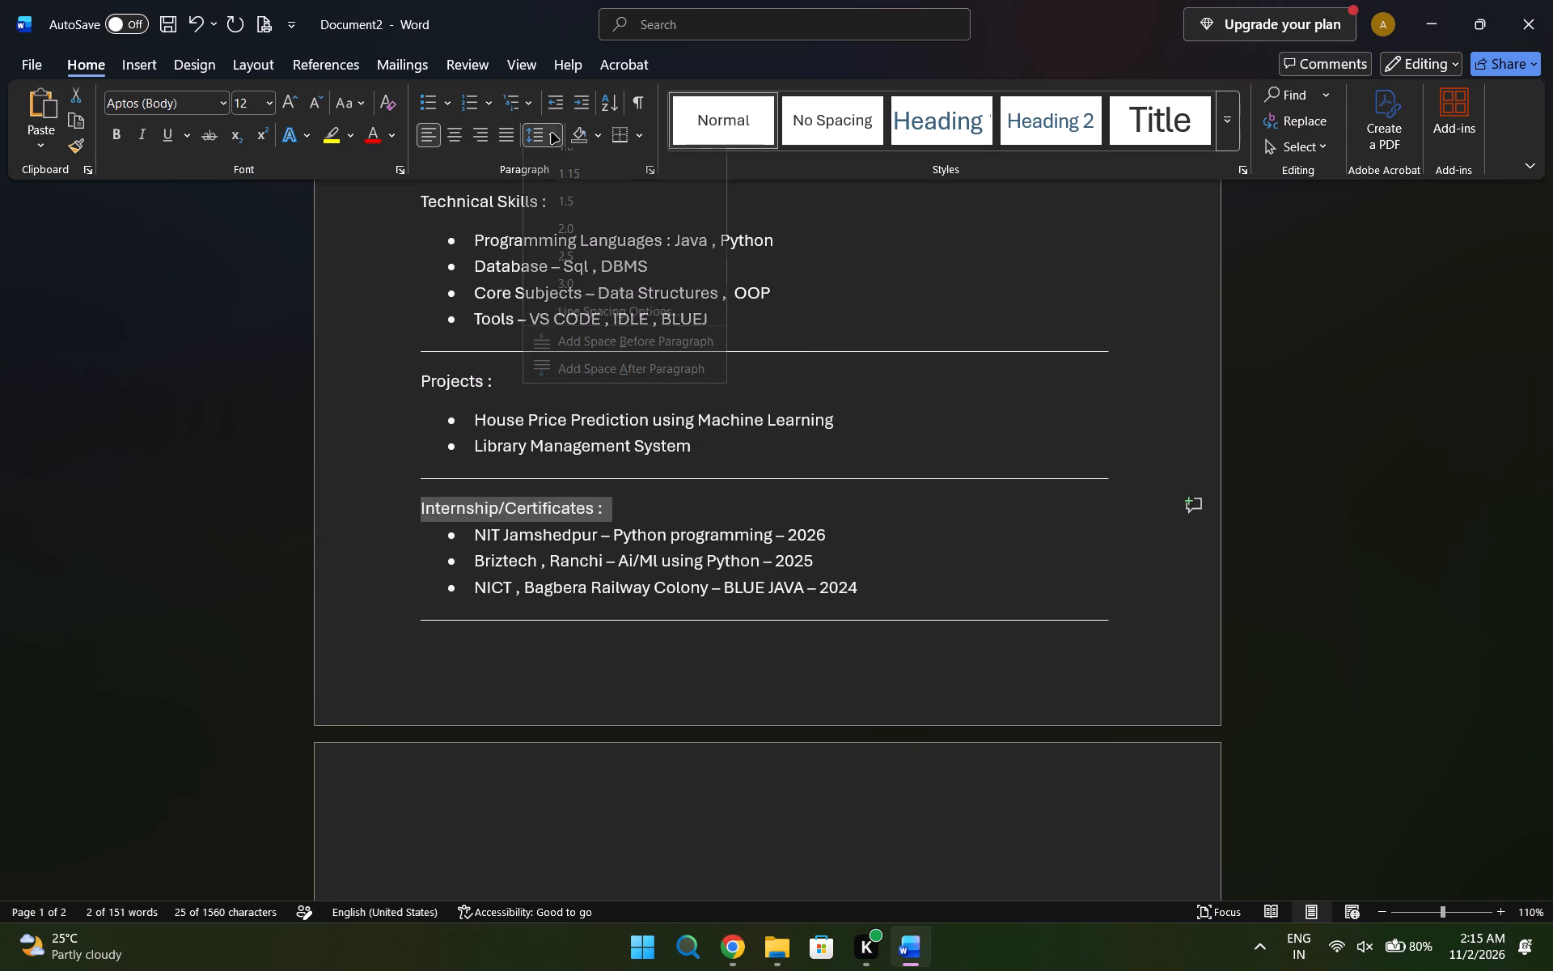
click(621, 371)
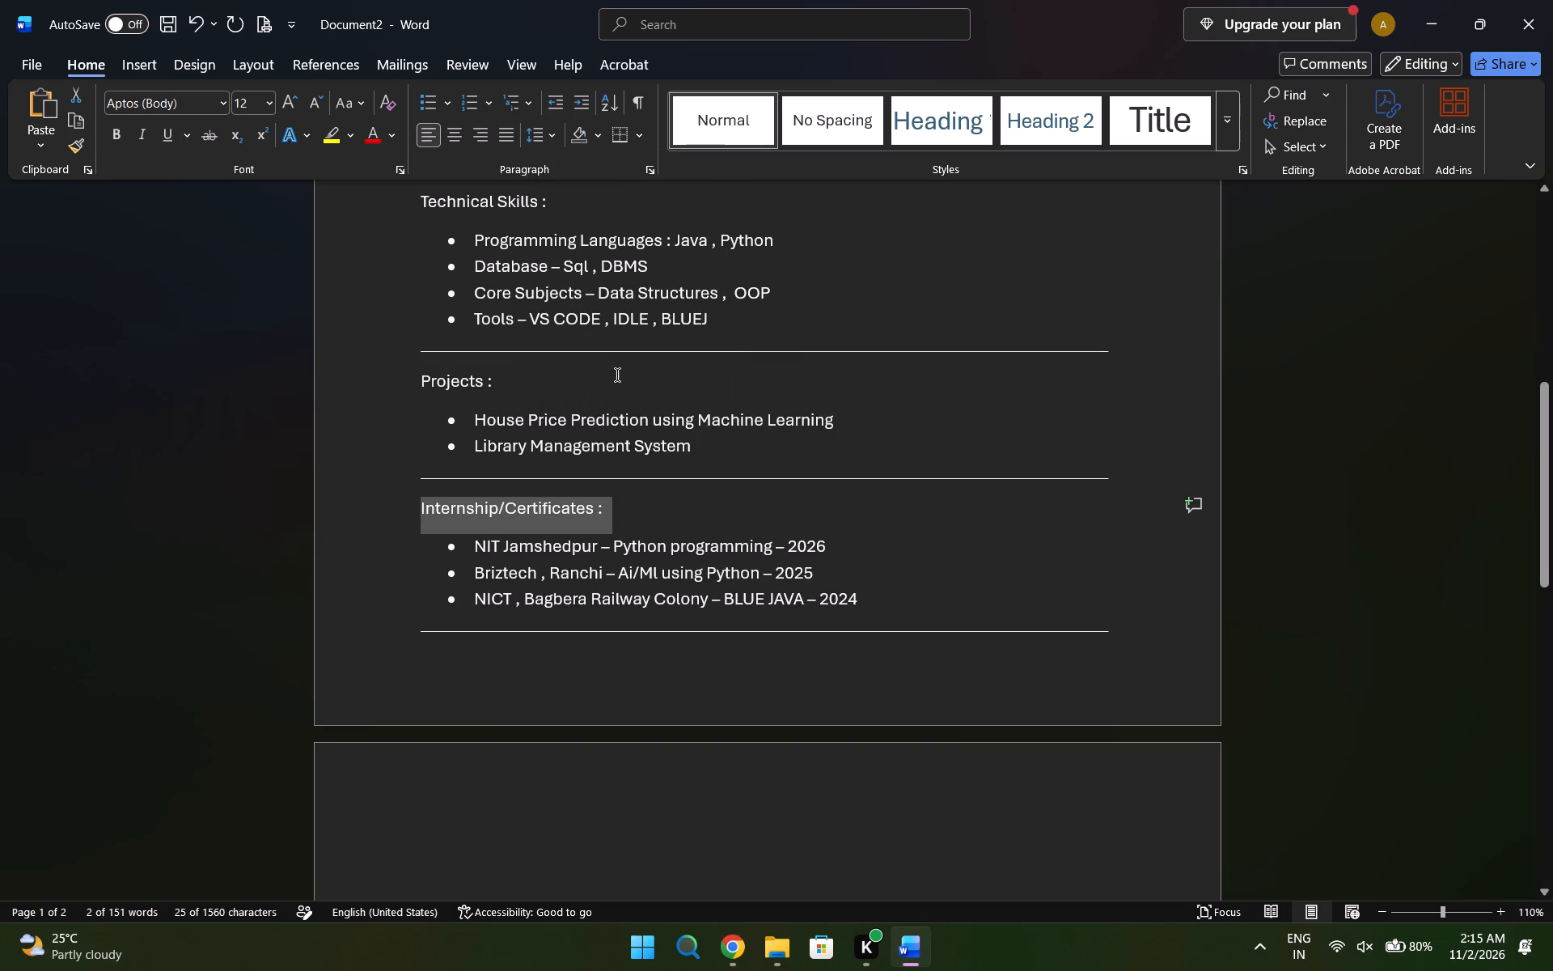
click(1346, 379)
Delete the empty line between the last Summary bullet and the divider below it.
scroll(832, 496, down, 4)
scroll(829, 496, up, 4)
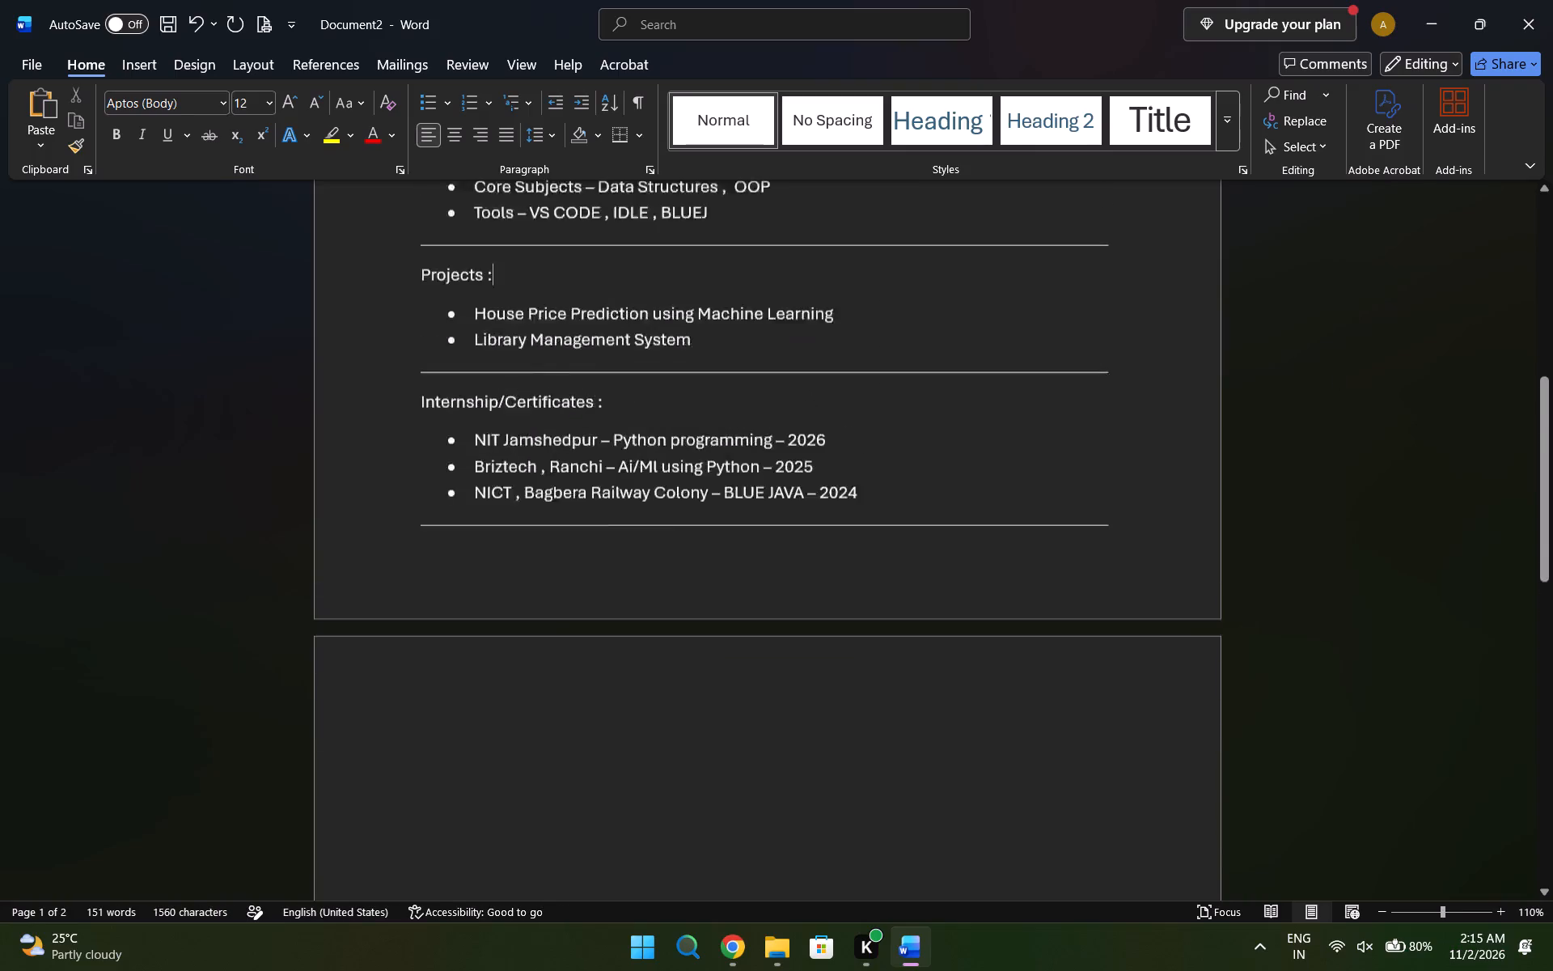
scroll(829, 496, up, 7)
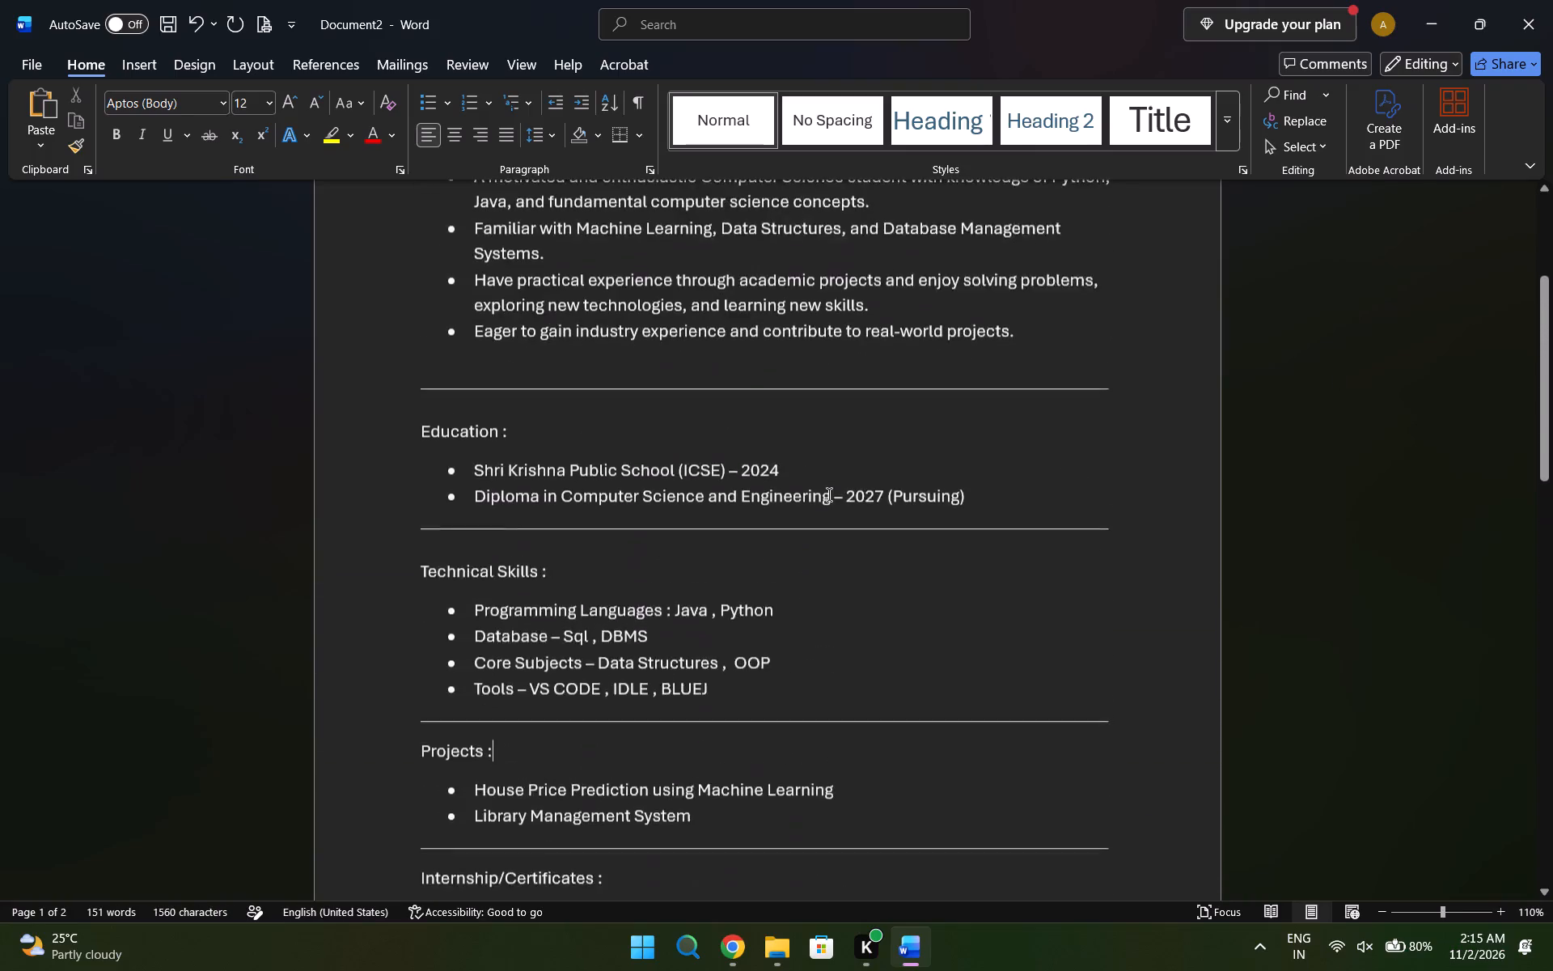
scroll(829, 484, up, 6)
scroll(829, 481, down, 3)
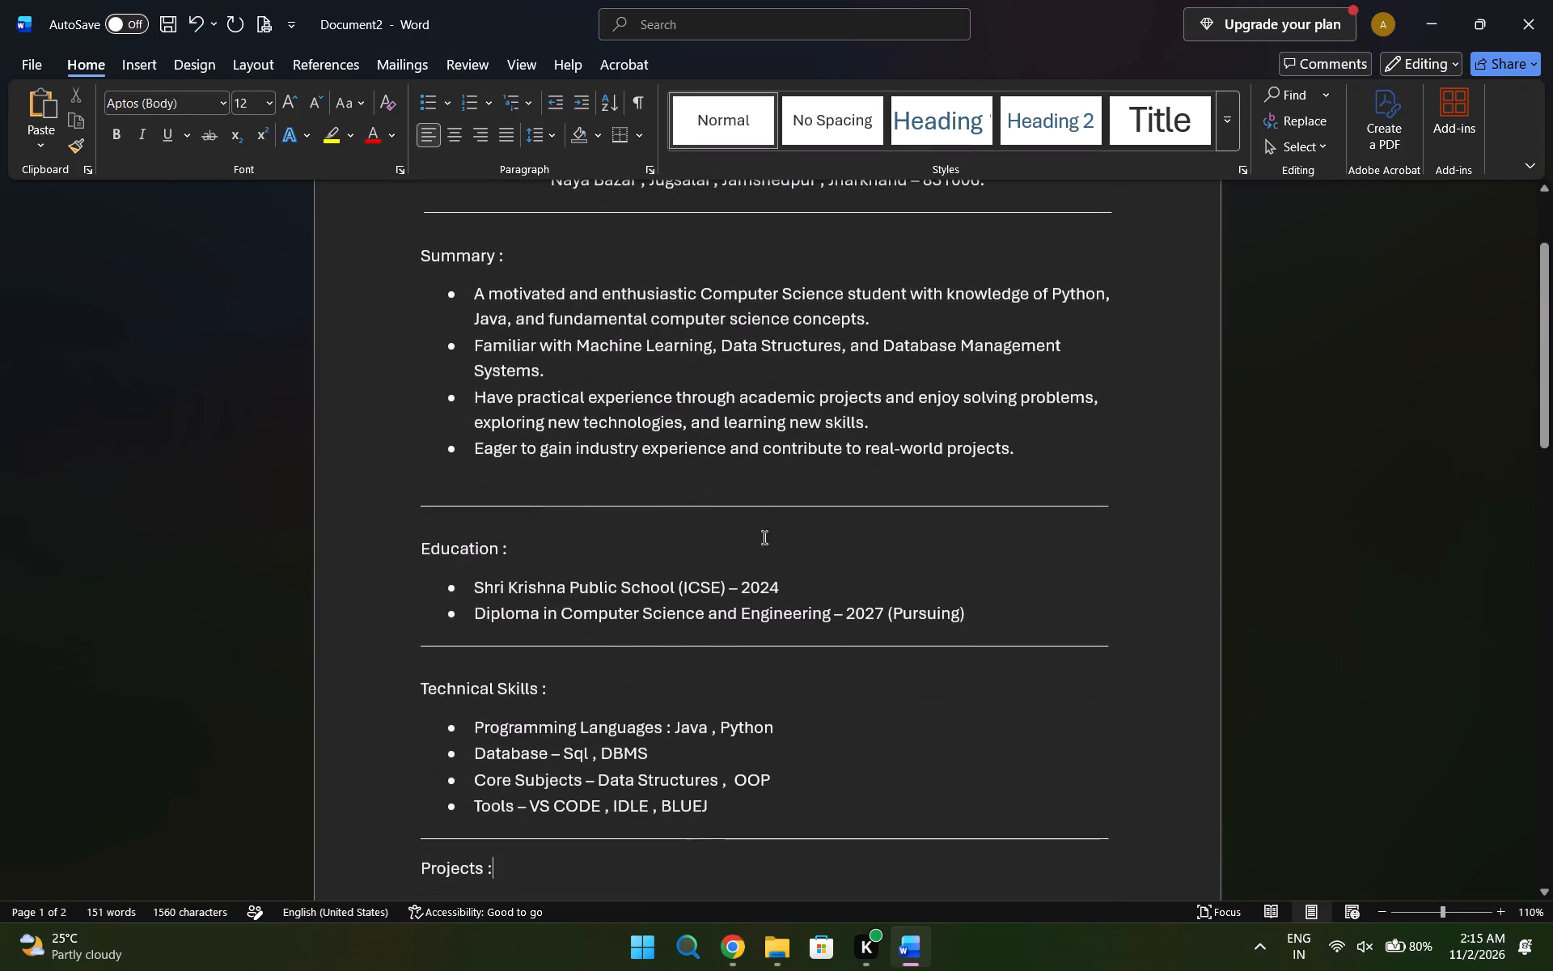
click(565, 490)
click(541, 477)
key(BackSpace)
key(BackSpace)
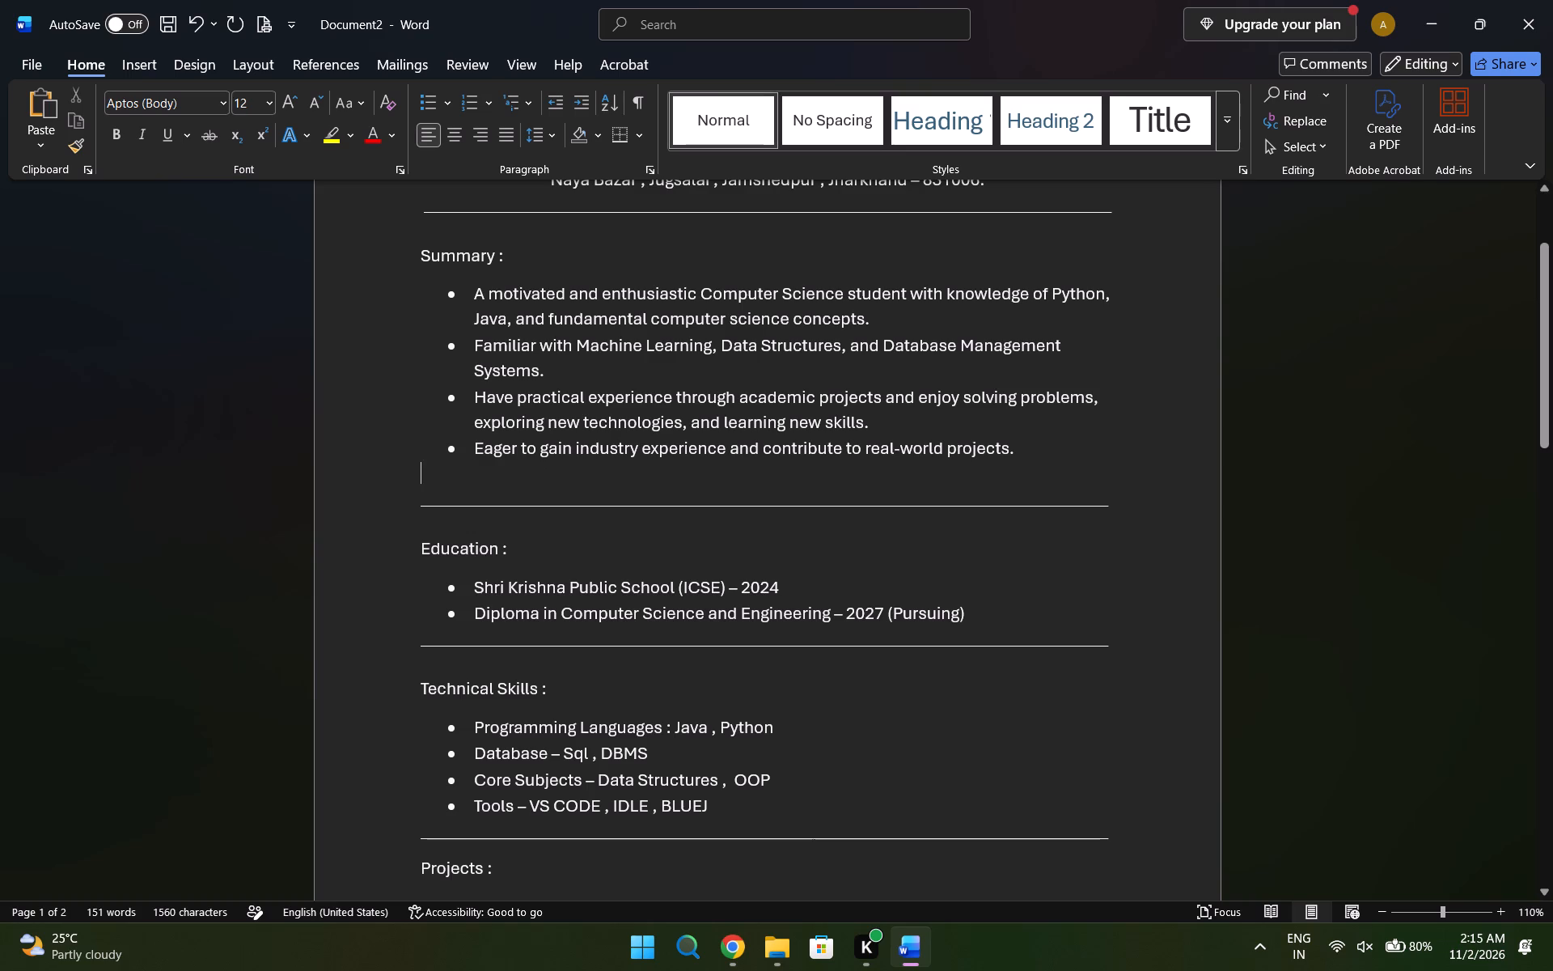
key(BackSpace)
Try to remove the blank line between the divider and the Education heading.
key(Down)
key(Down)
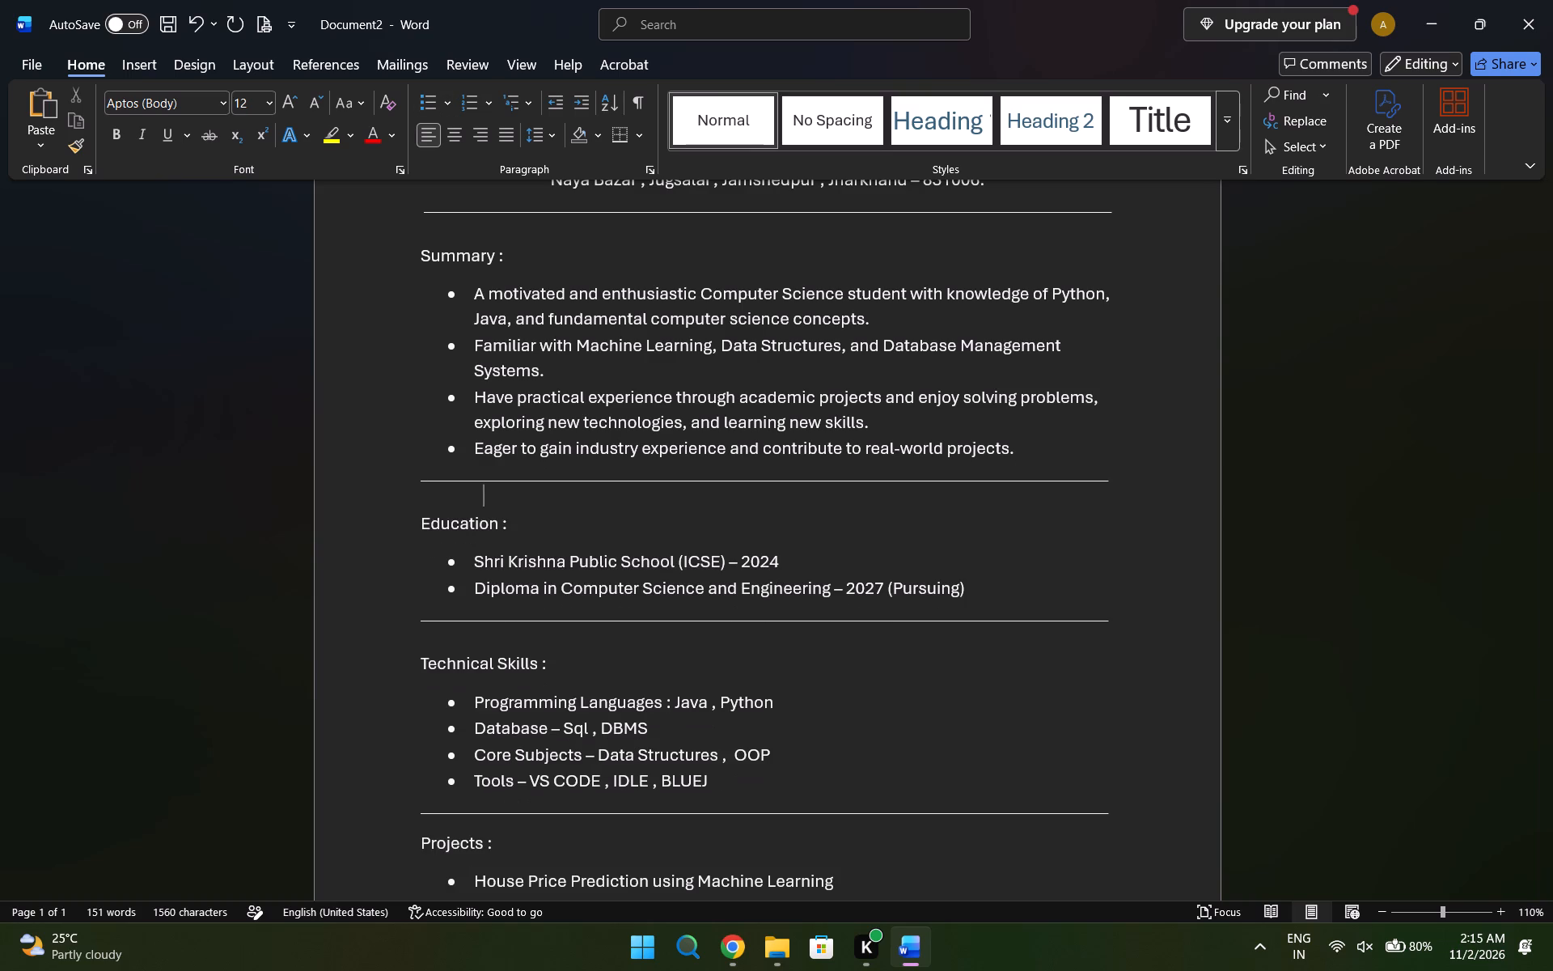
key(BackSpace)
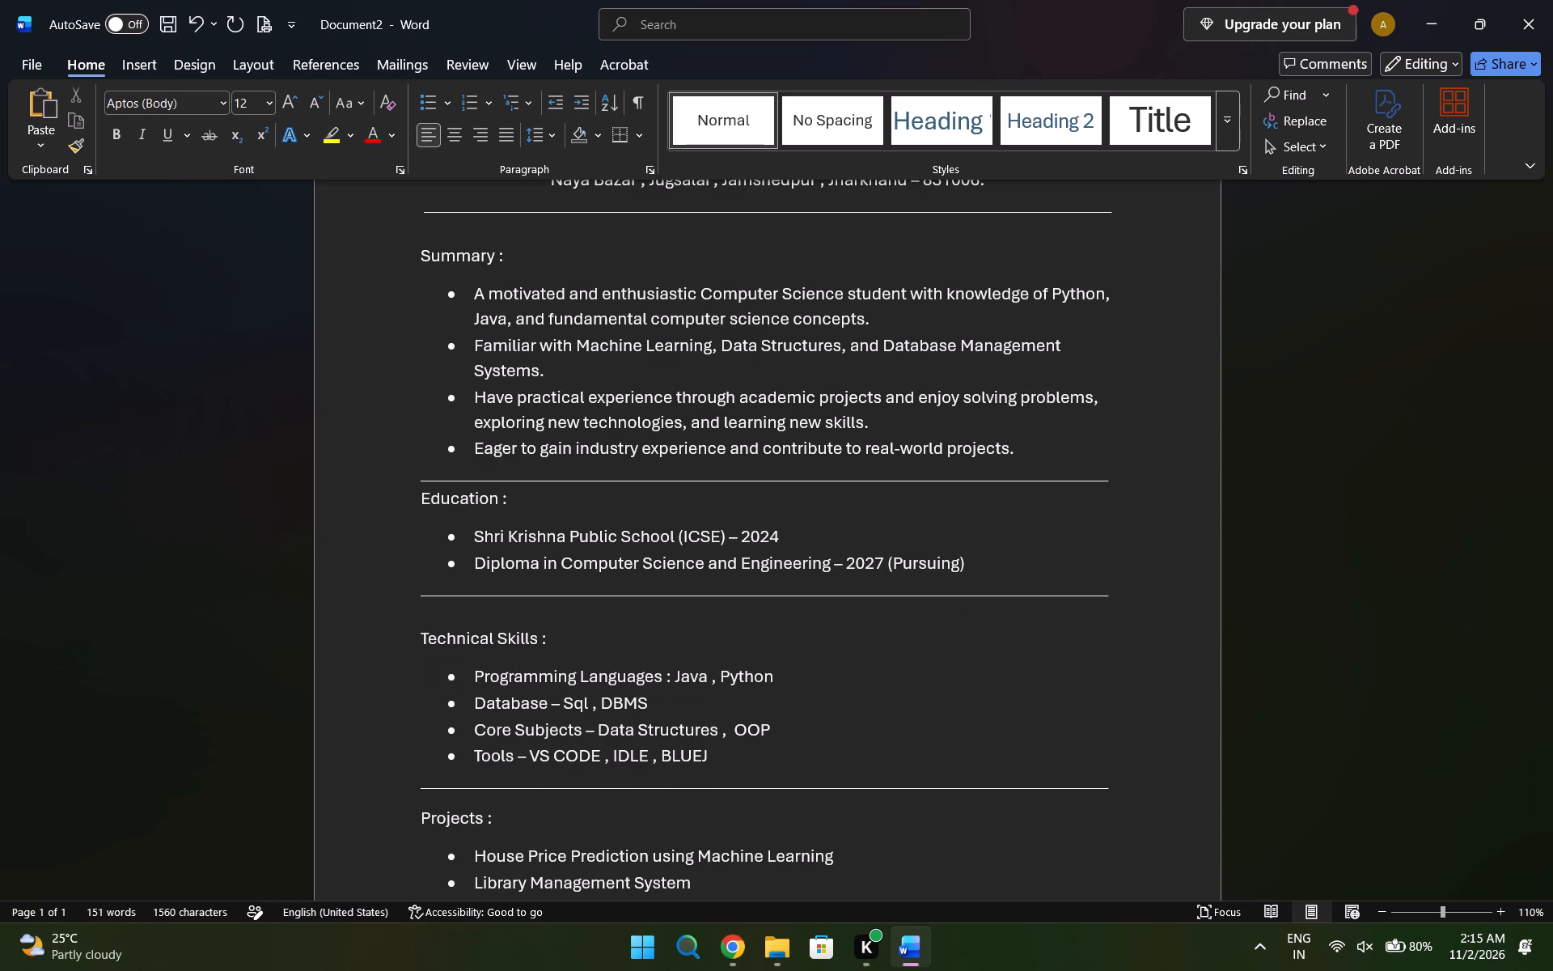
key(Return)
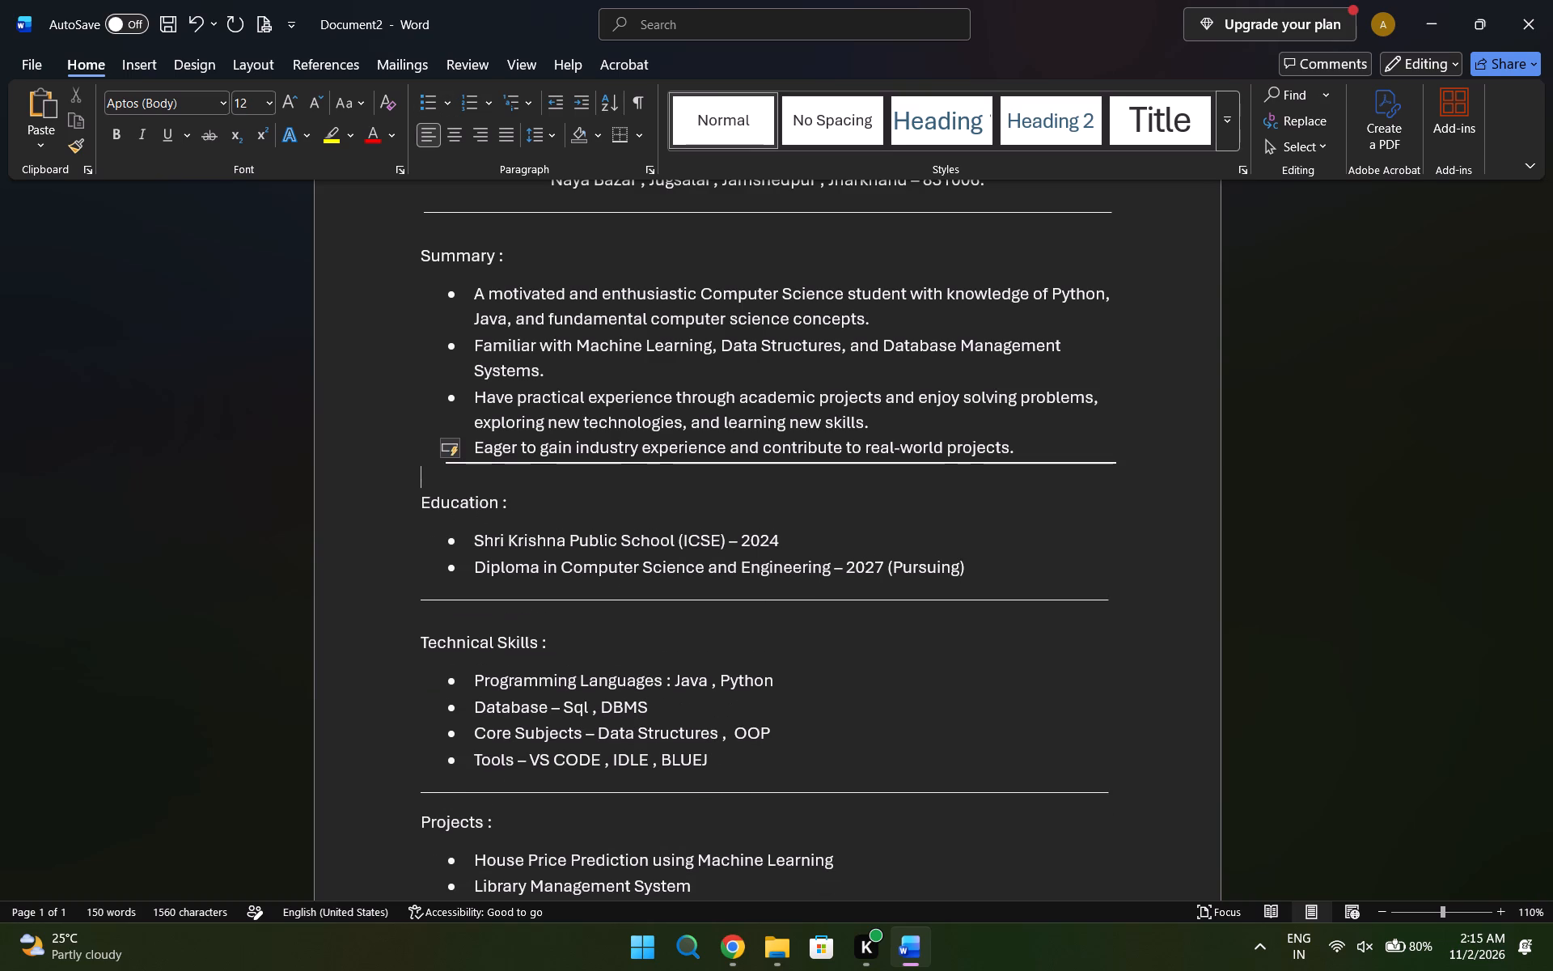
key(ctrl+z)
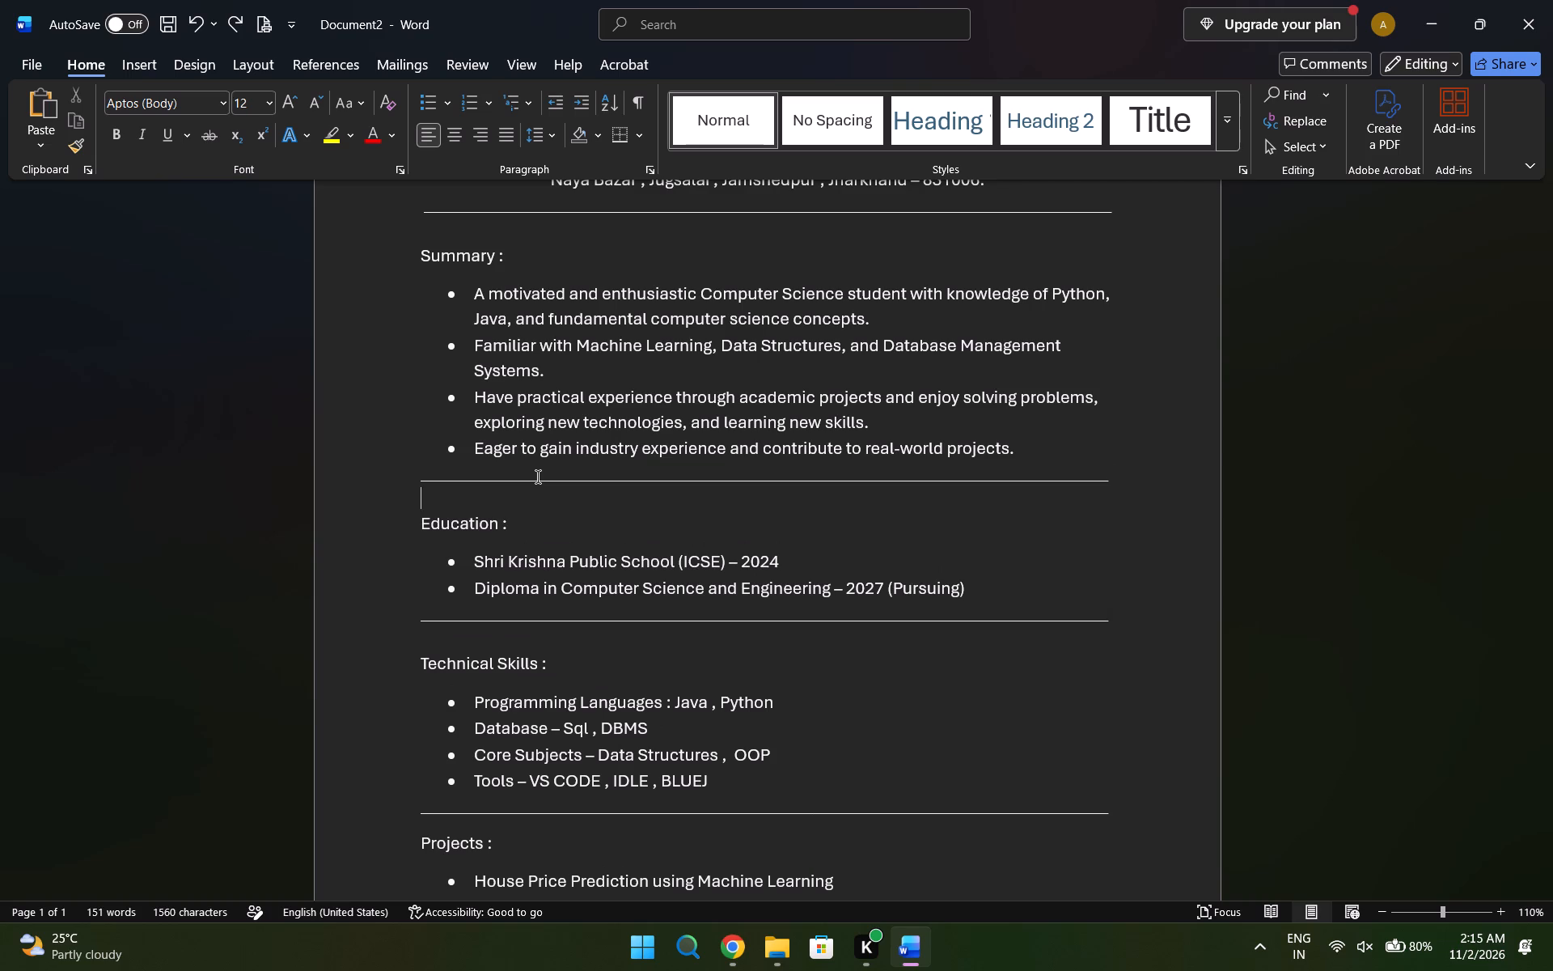
scroll(538, 477, down, 8)
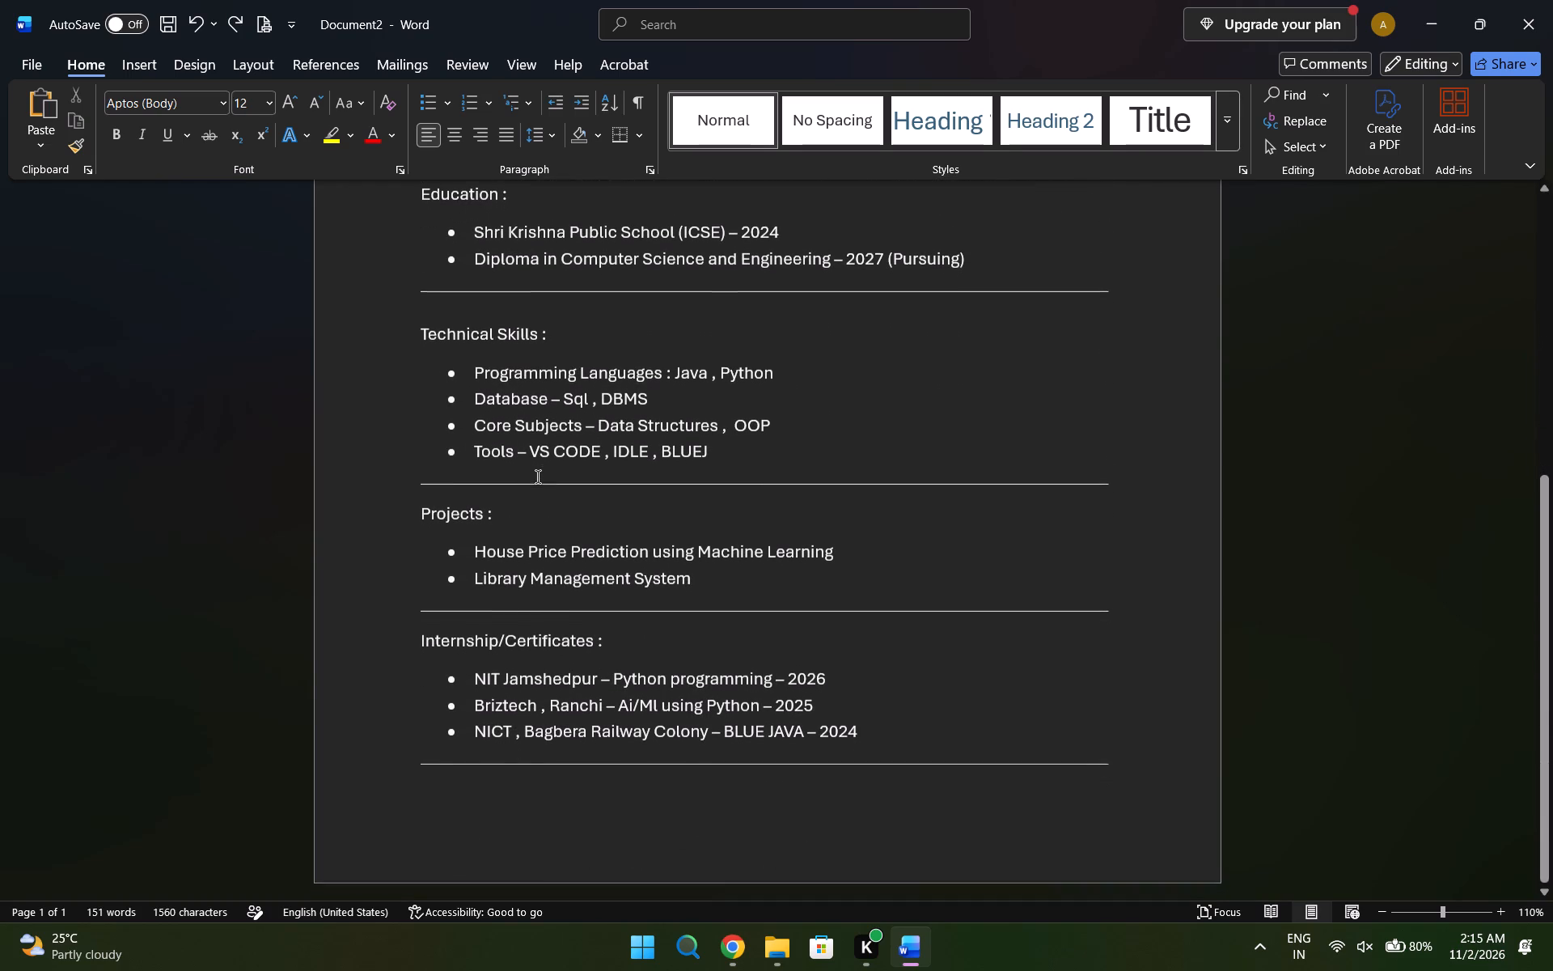
scroll(538, 477, down, 2)
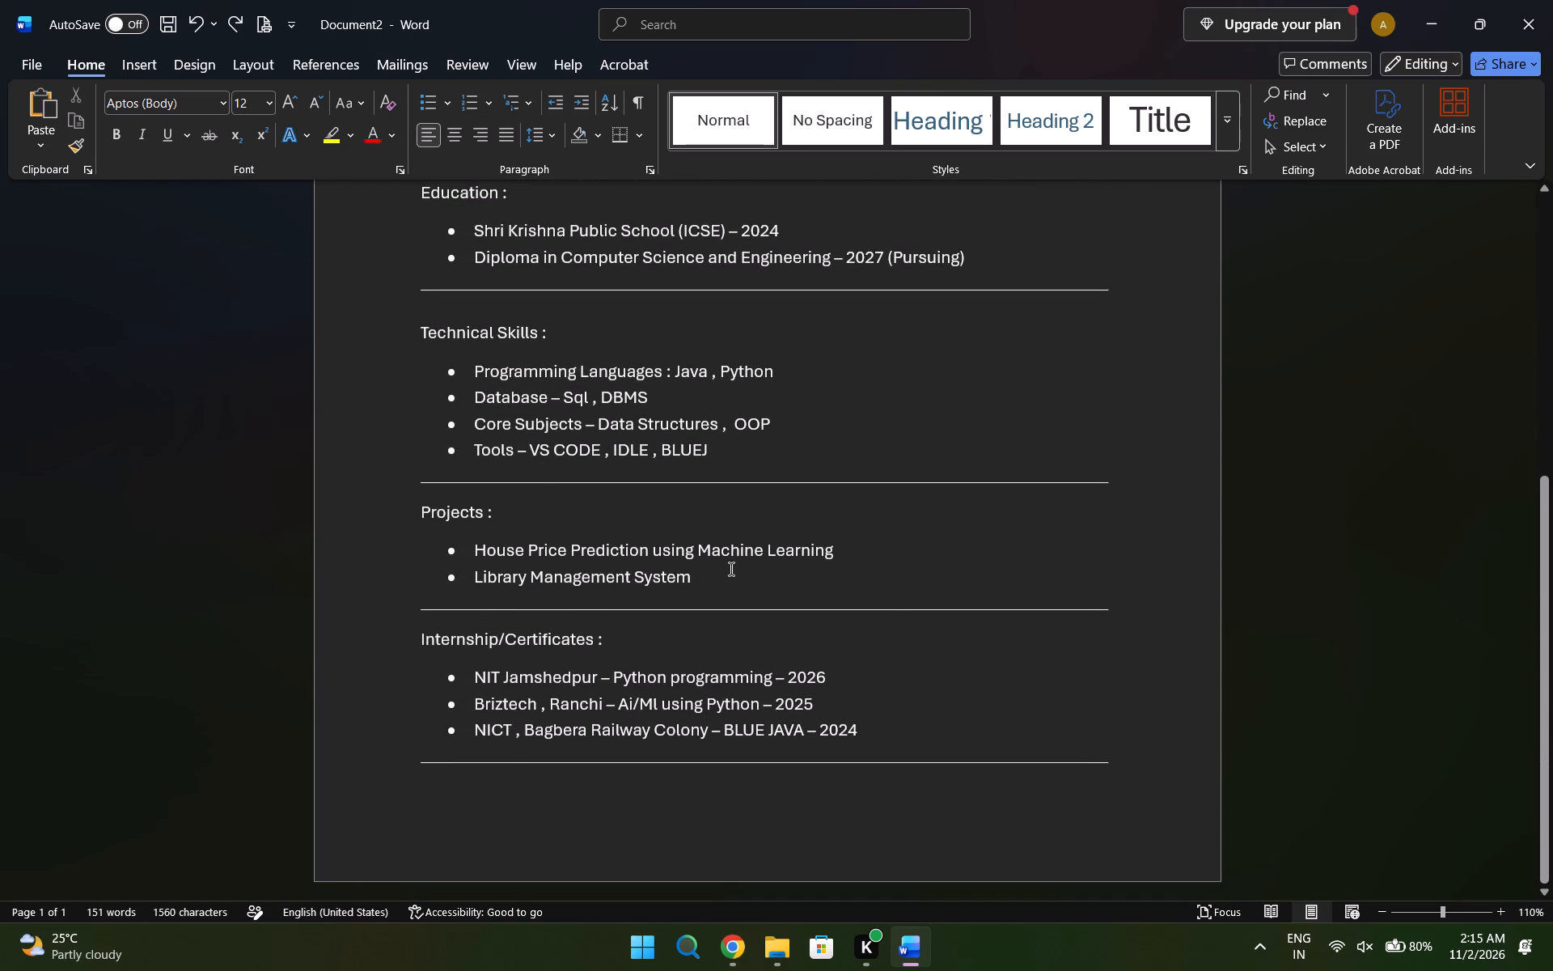
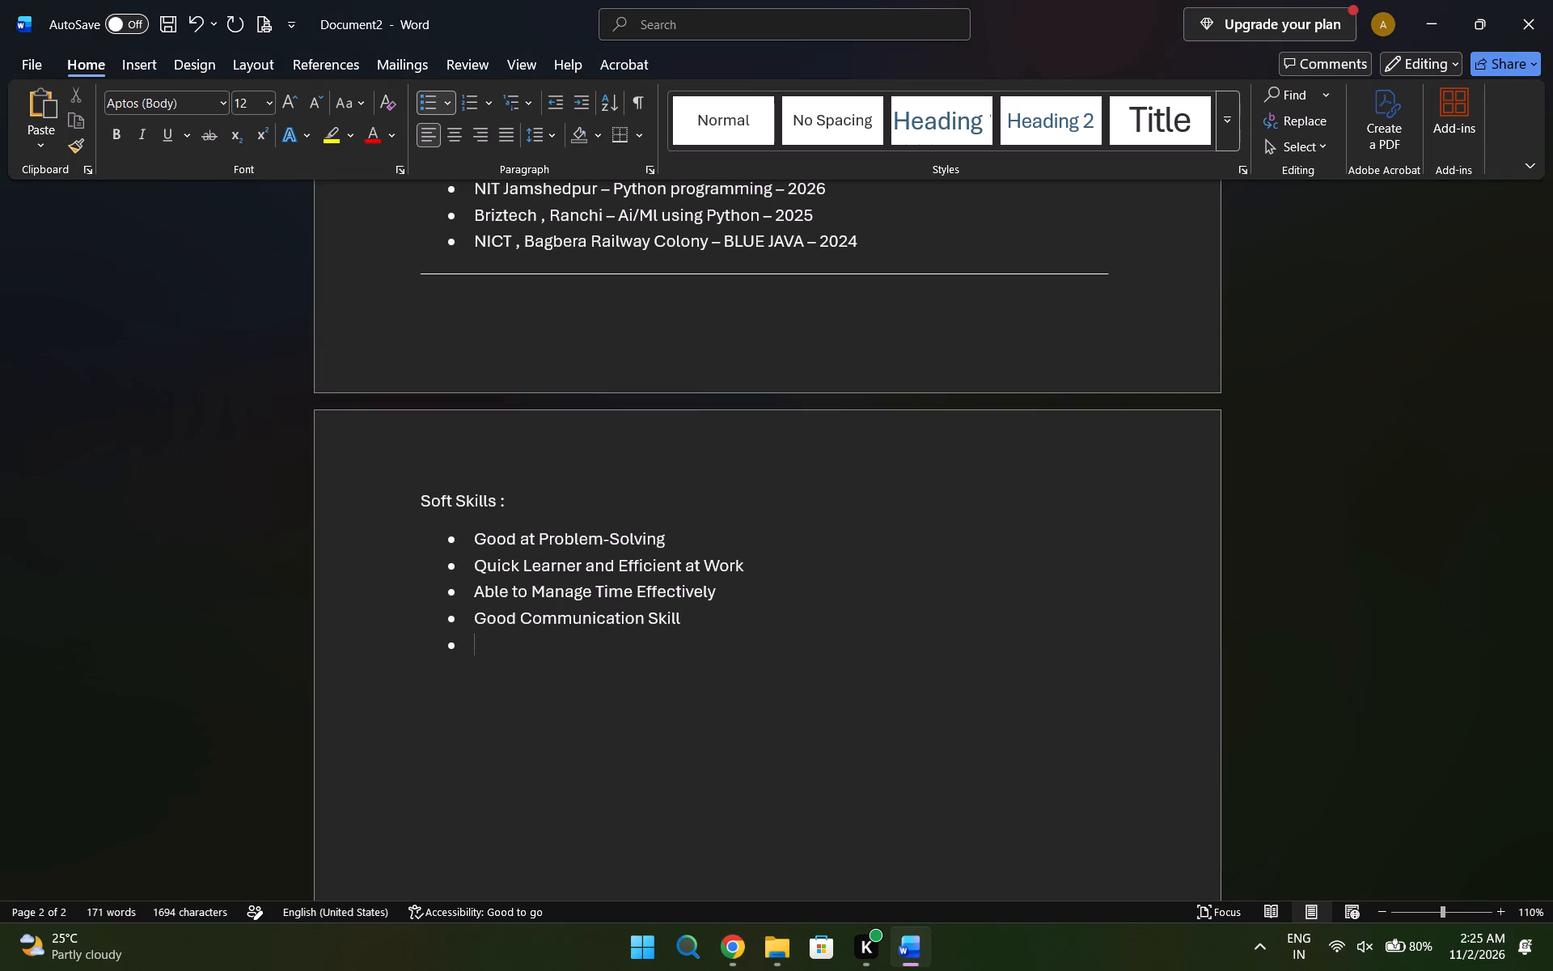
text(Positi)
text(ve Attitude)
key(space)
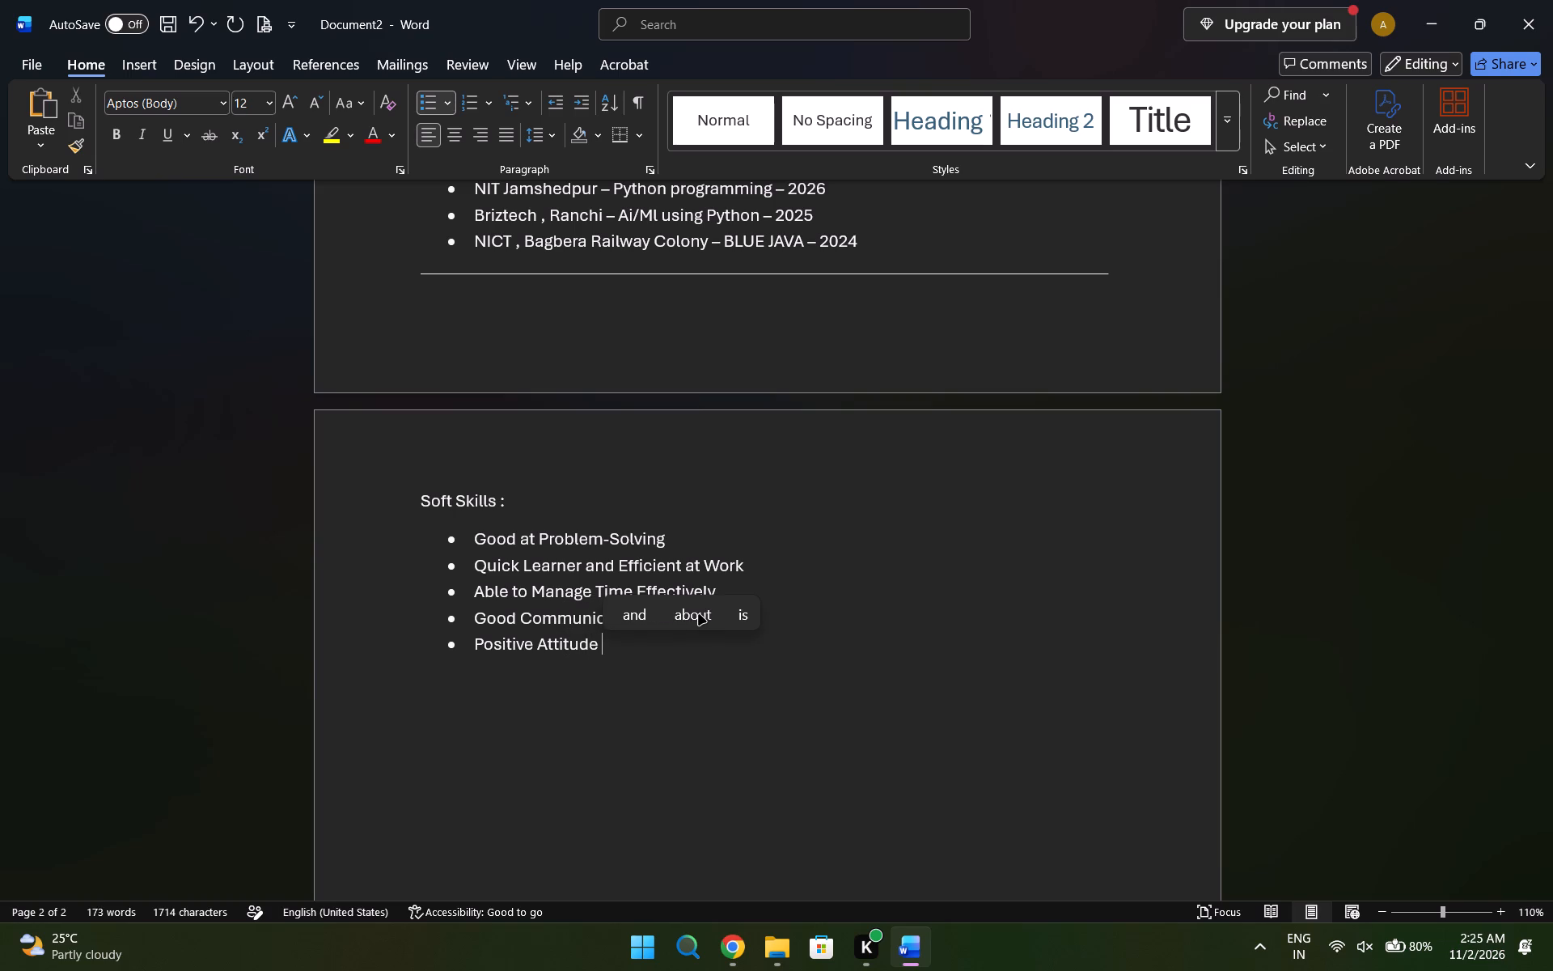
text(To)
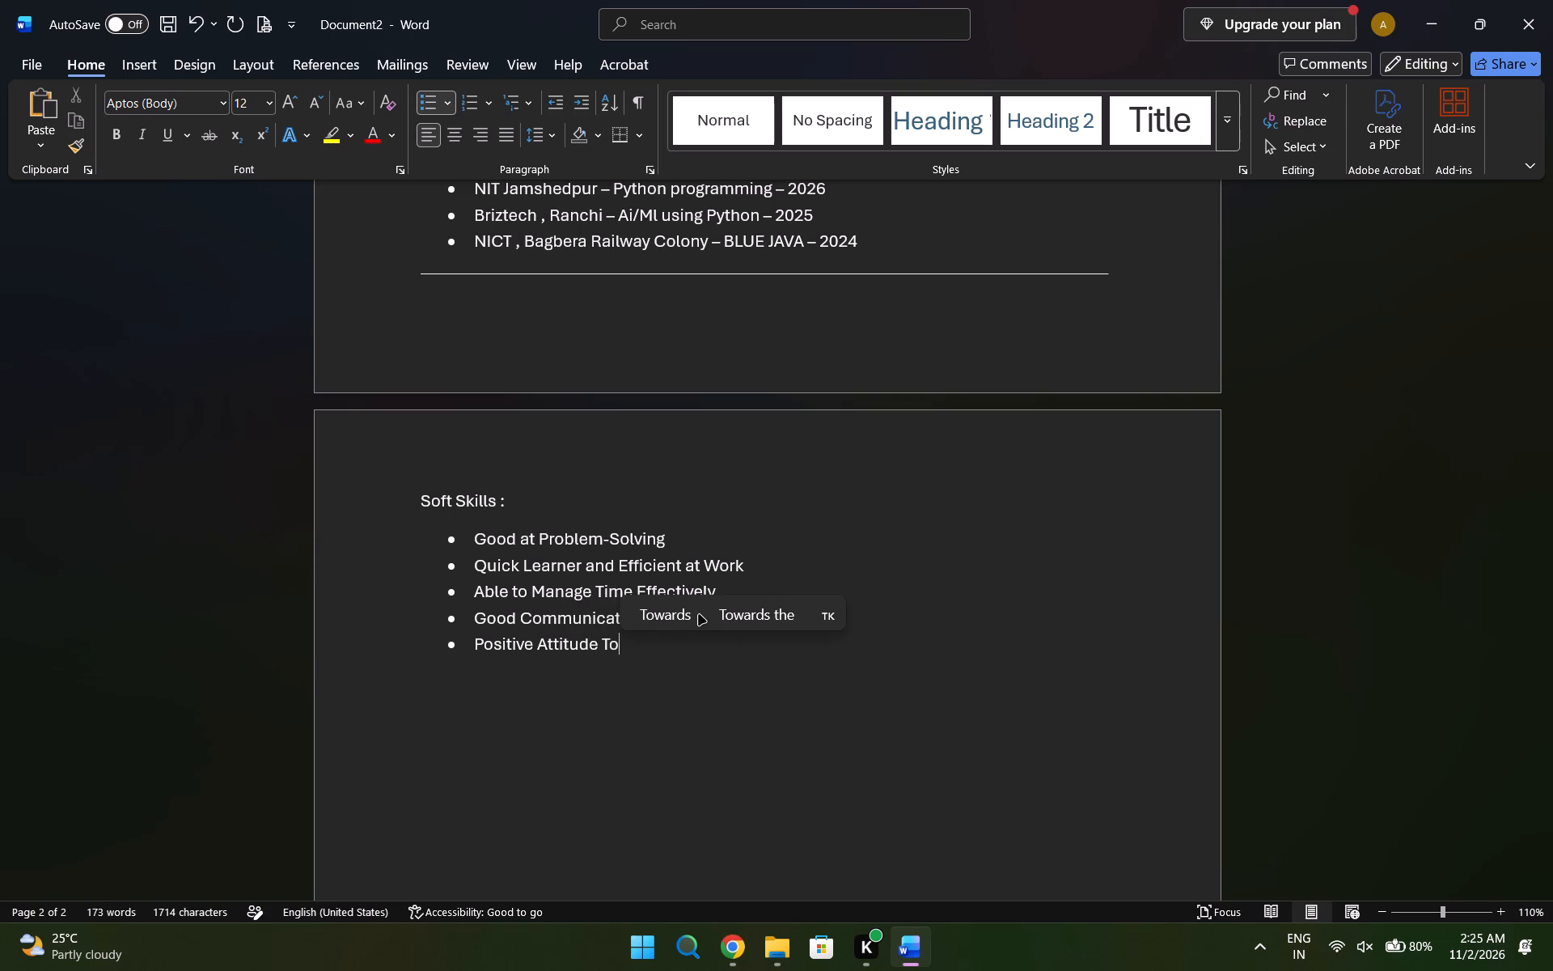
text(wards L)
text(earning)
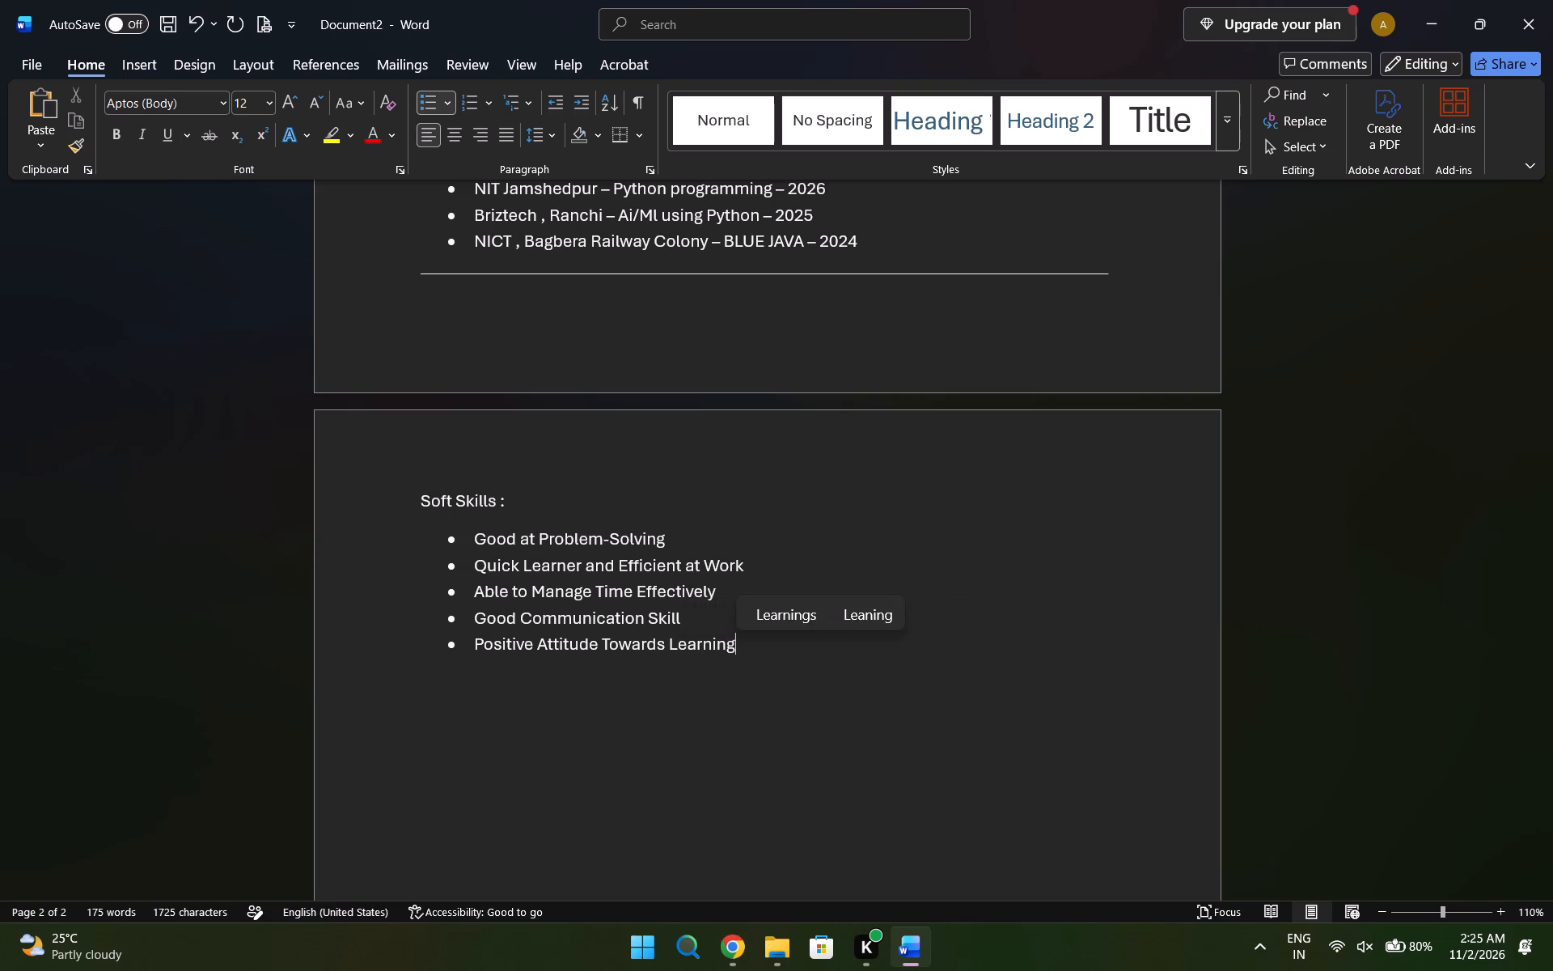
key(space)
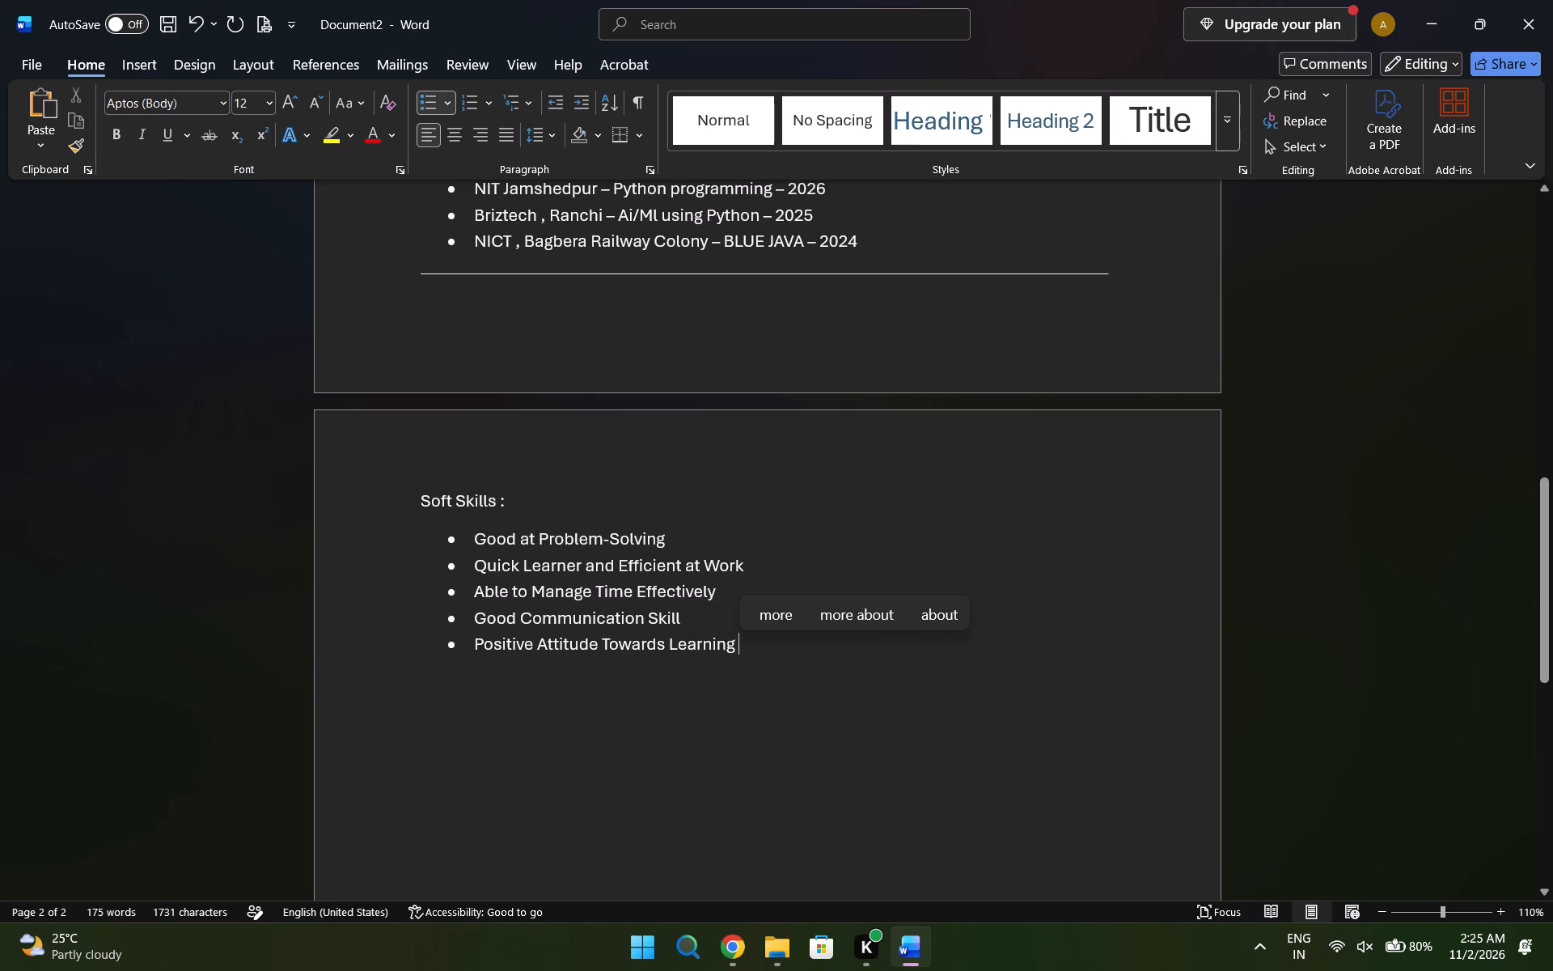
Review ChatGPT's resume outline in Chrome for the section that follows Soft Skills, and return to the Word document.
click(752, 960)
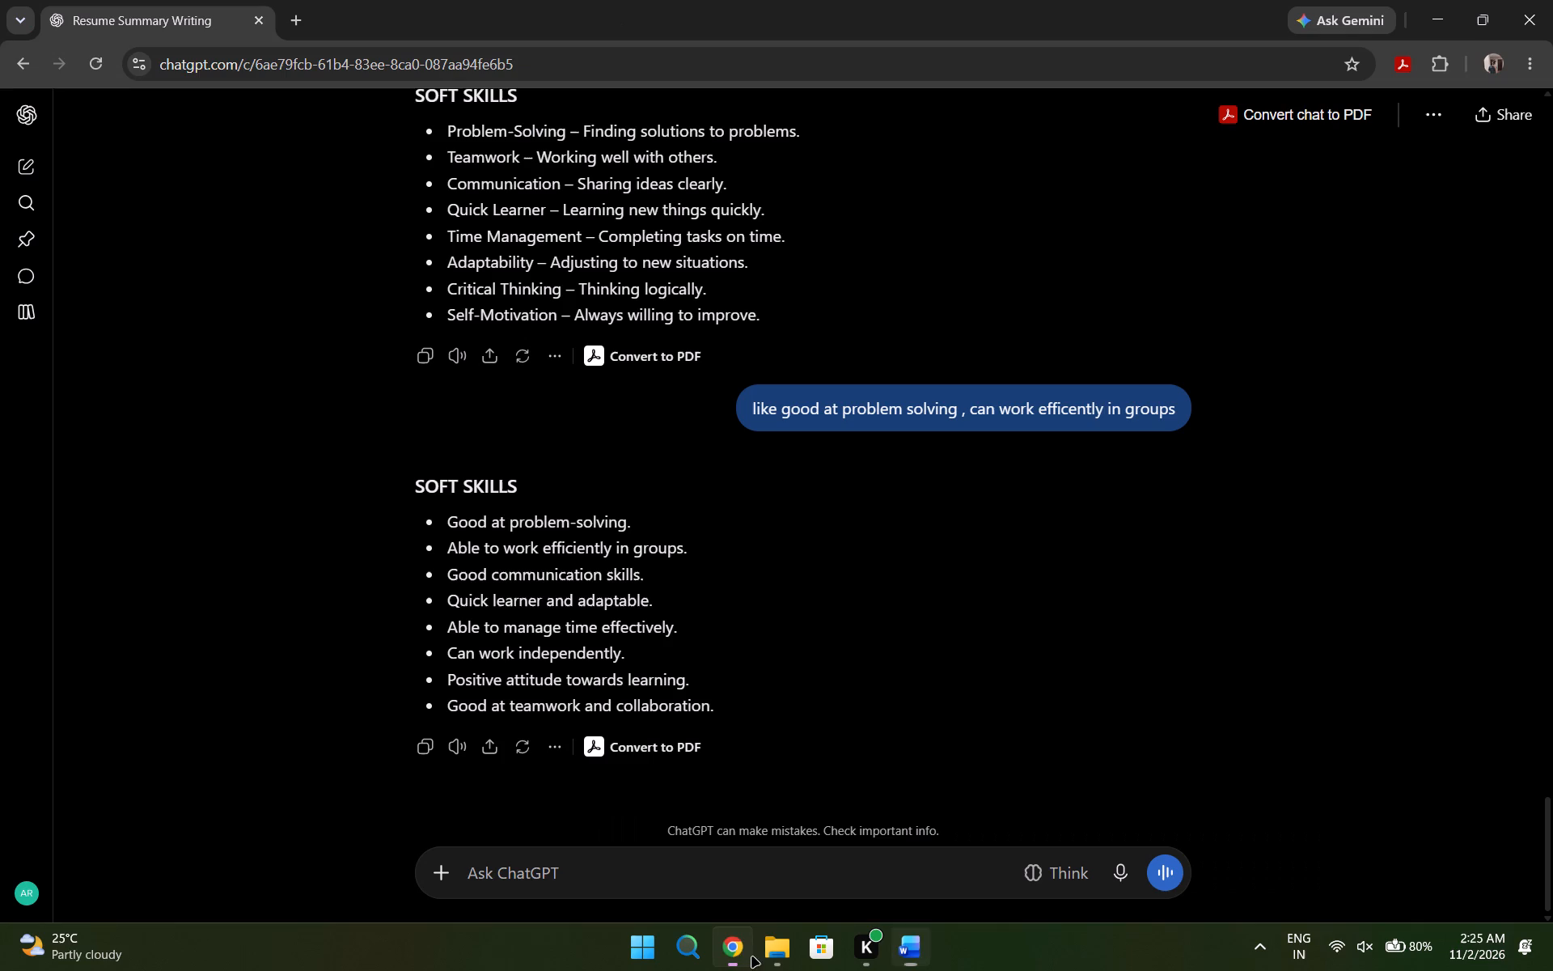
scroll(752, 604, up, 11)
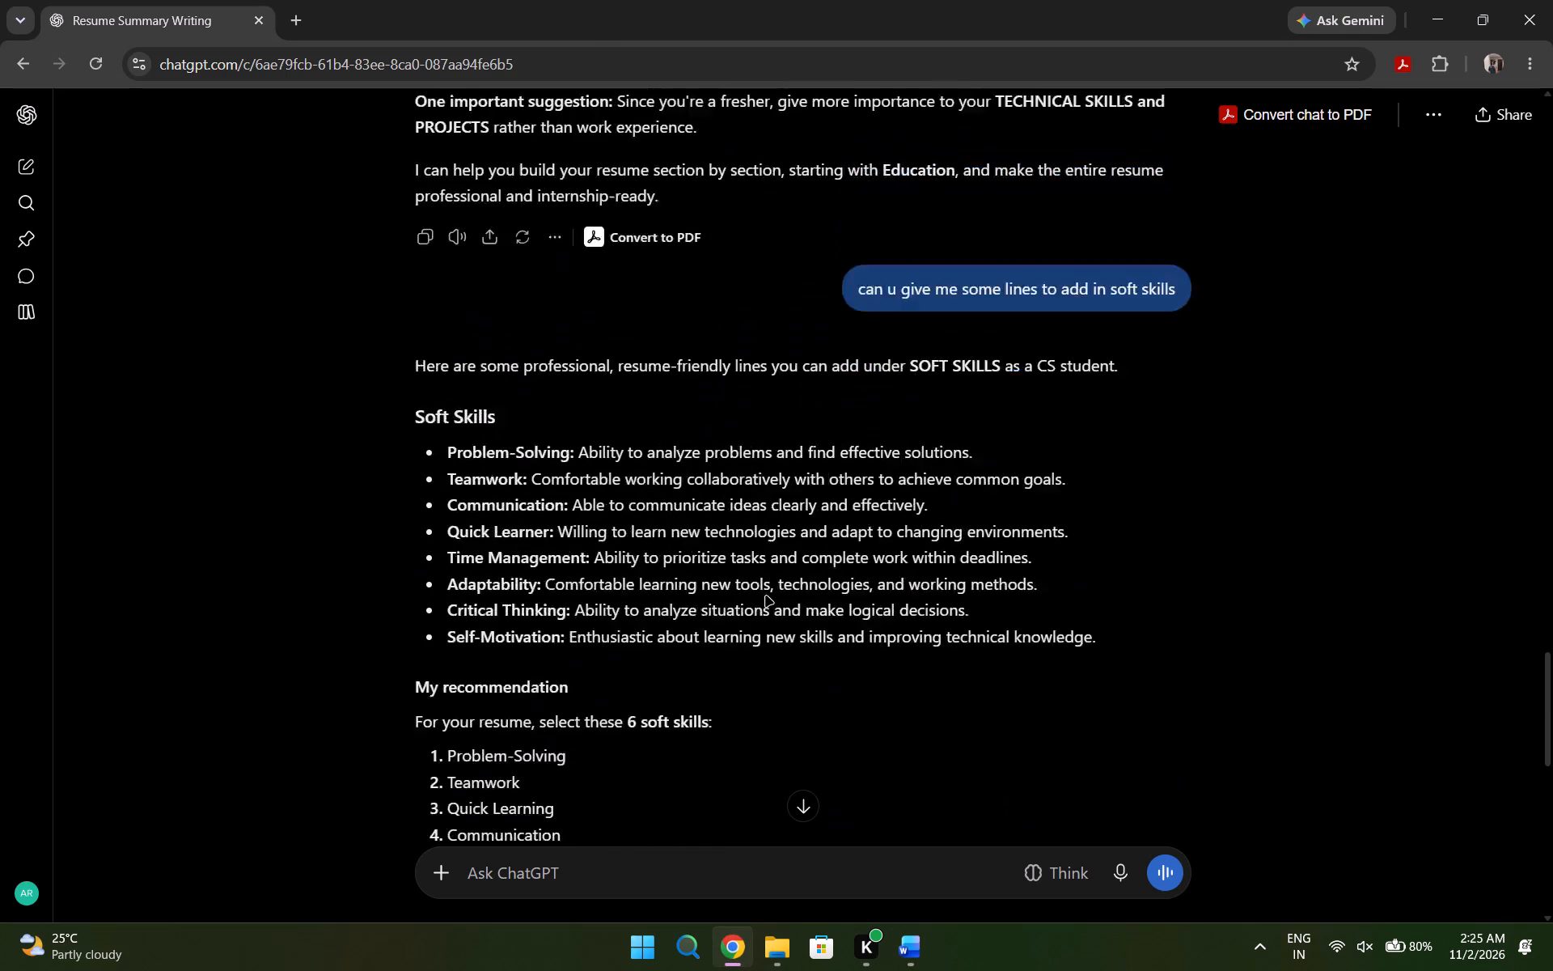
scroll(766, 596, up, 6)
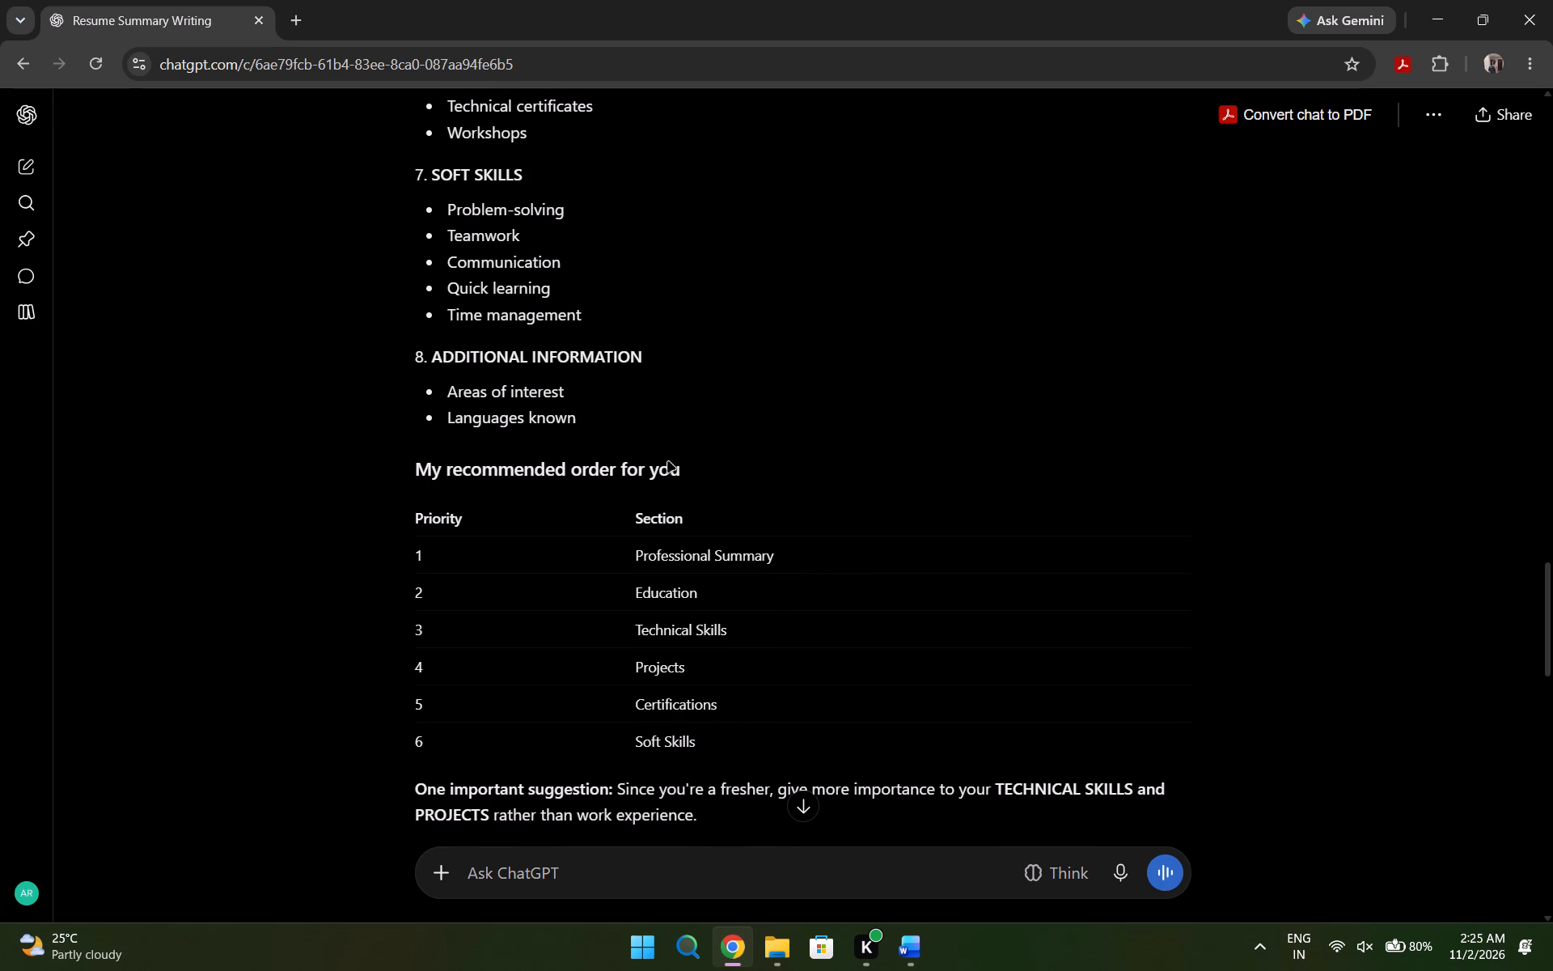
click(901, 958)
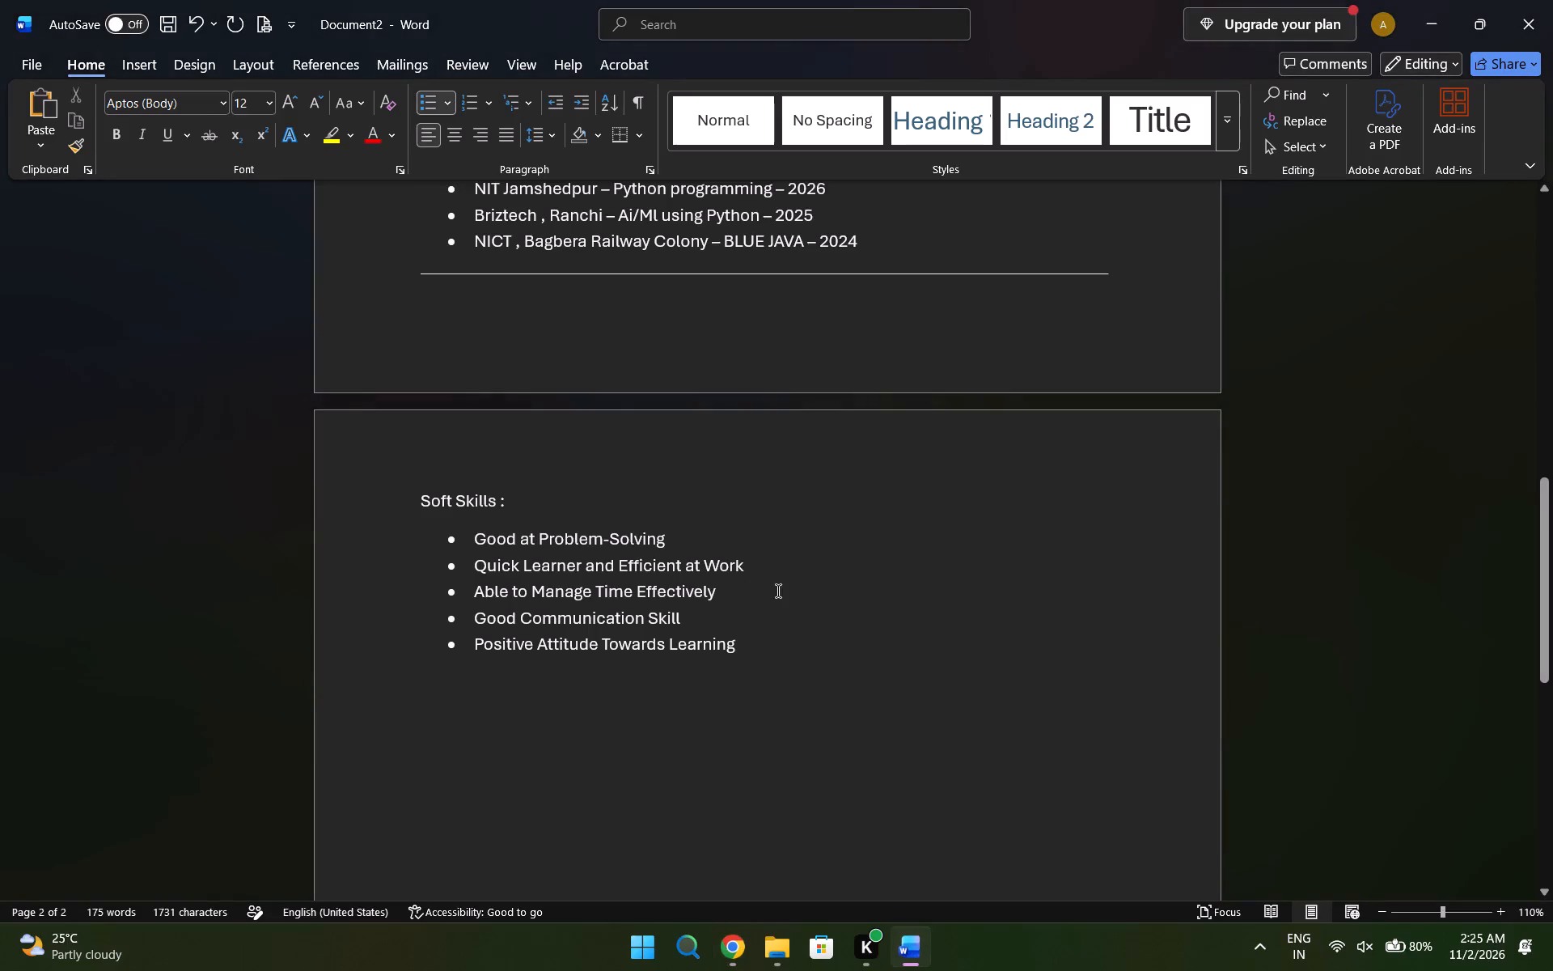
Insert an empty line above the Soft Skills heading on the second page.
scroll(679, 535, up, 20)
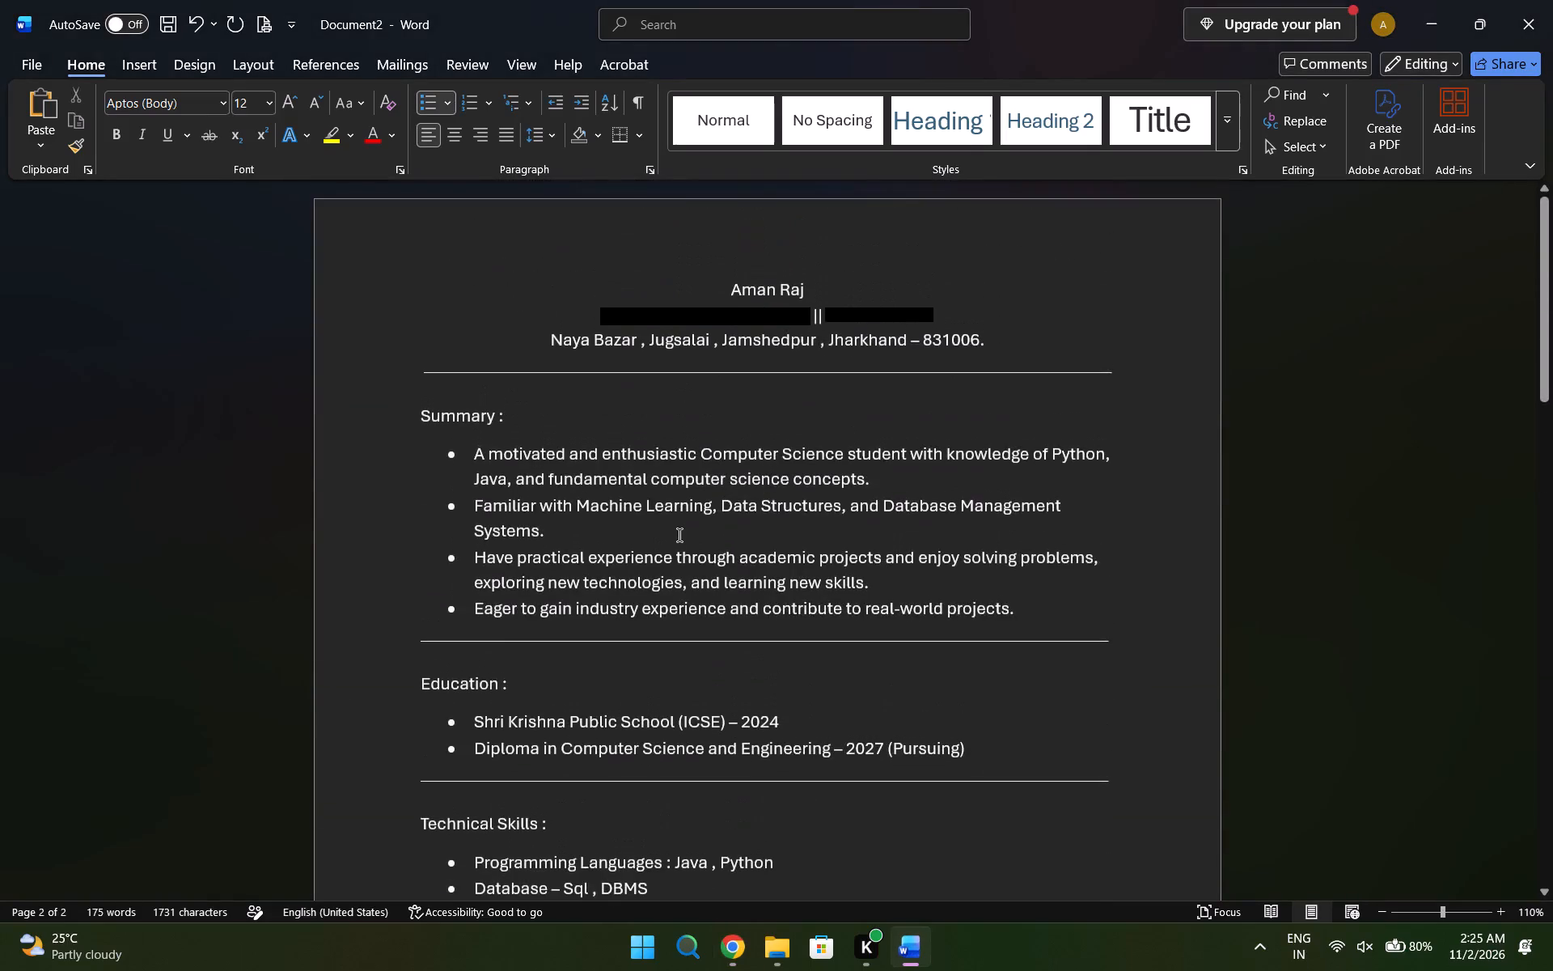
scroll(679, 535, up, 5)
scroll(679, 535, down, 19)
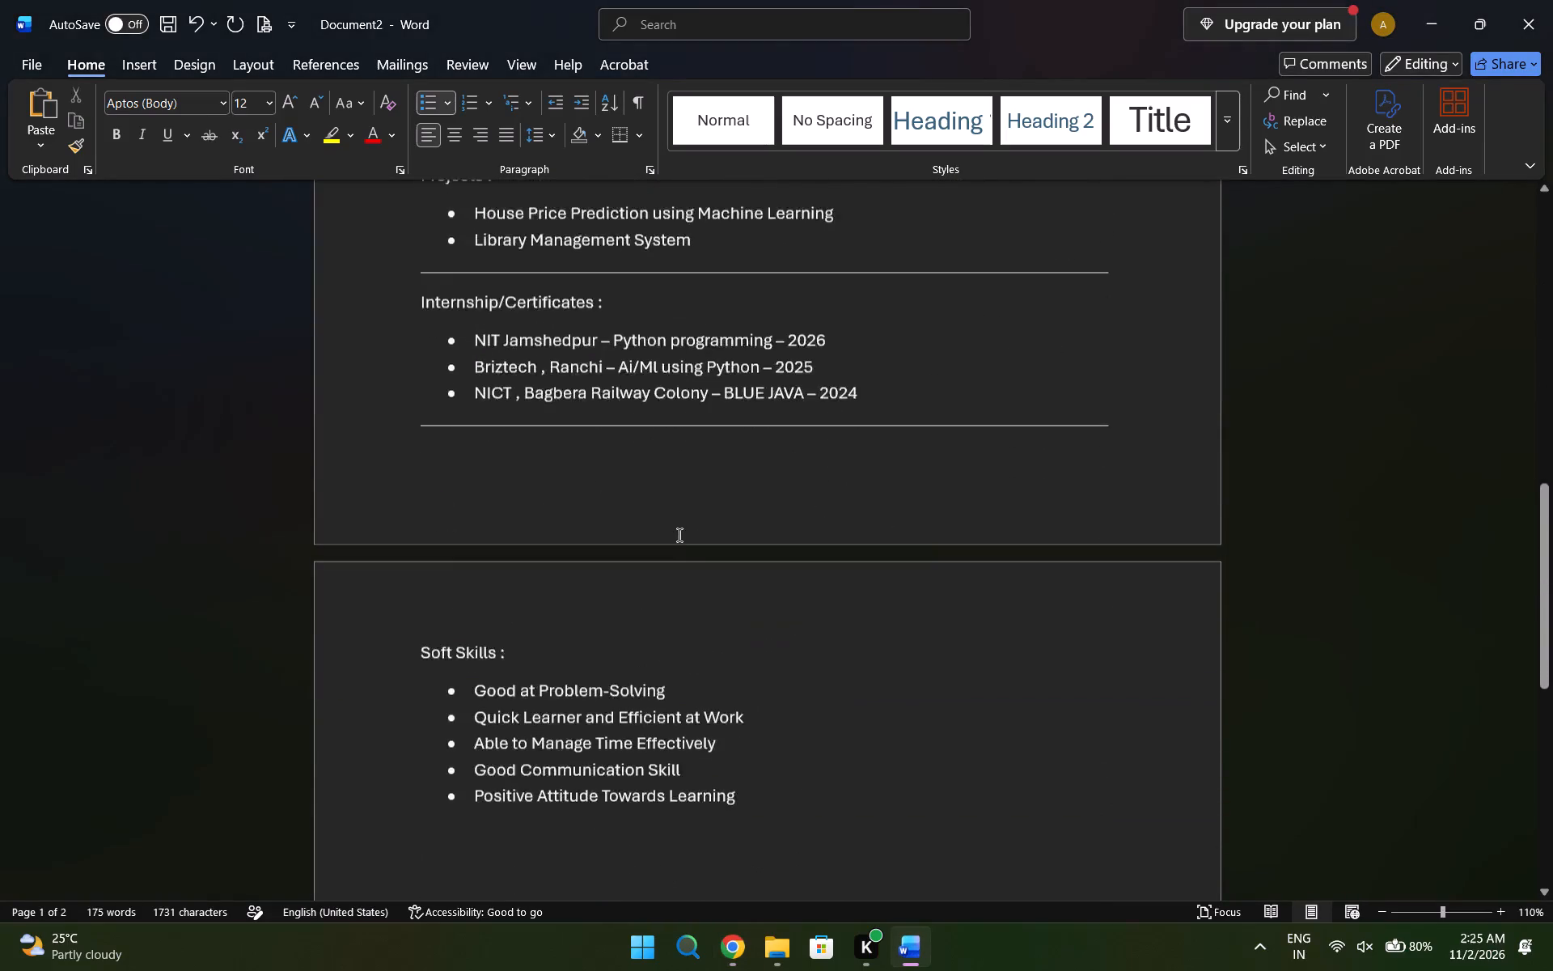
scroll(679, 535, up, 4)
click(490, 651)
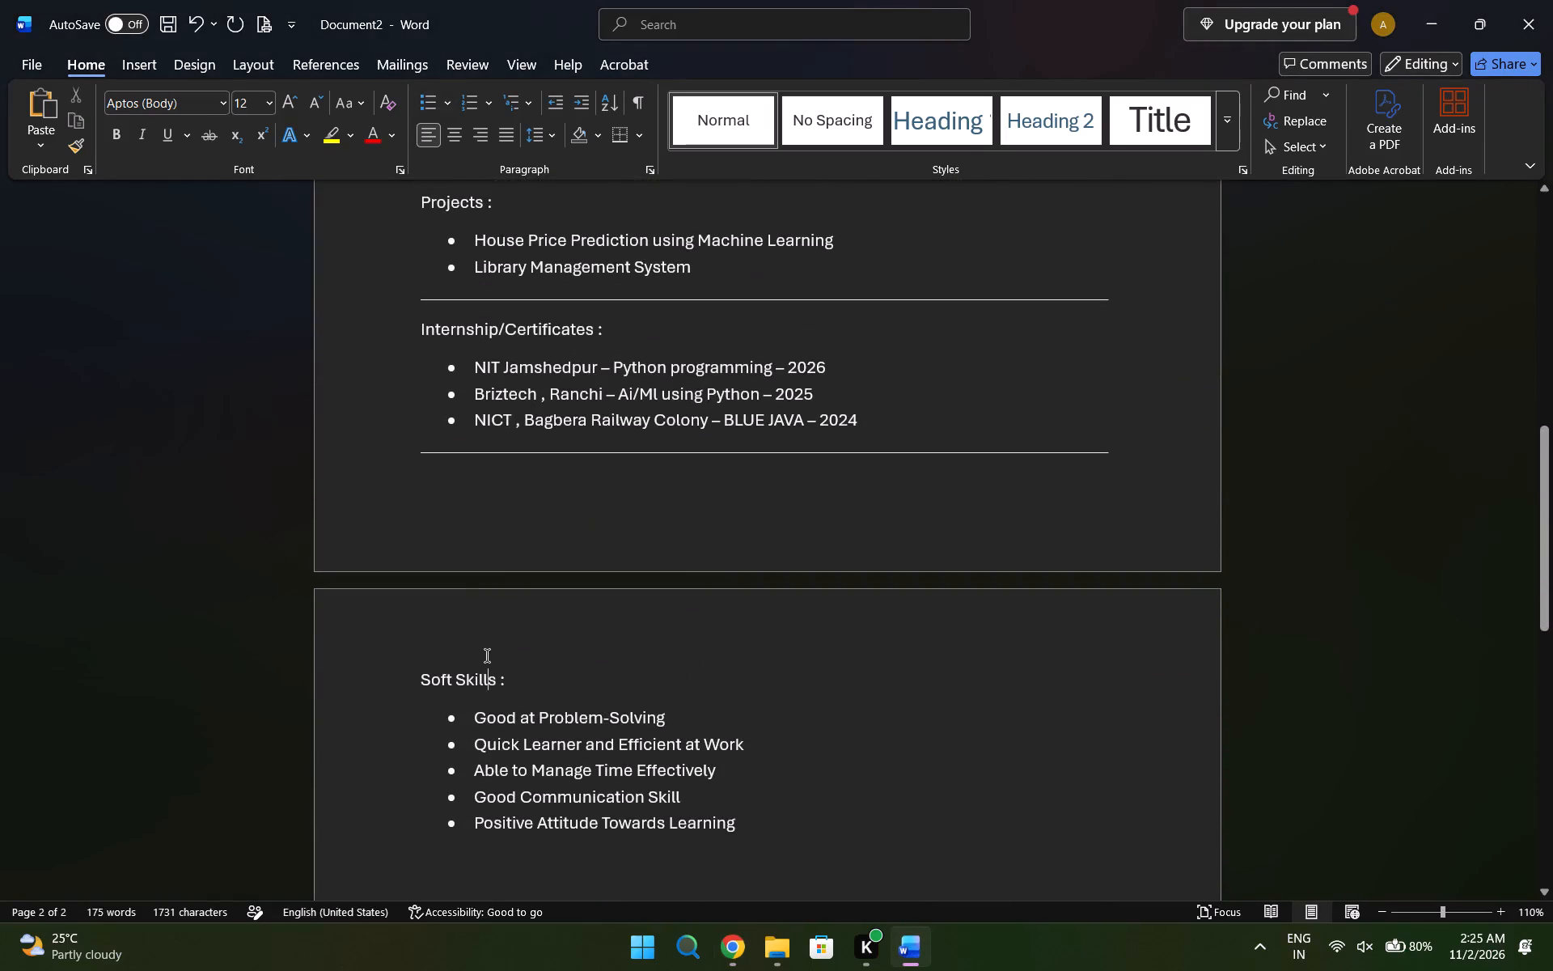
click(421, 678)
key(BackSpace)
key(Return)
key(Return)
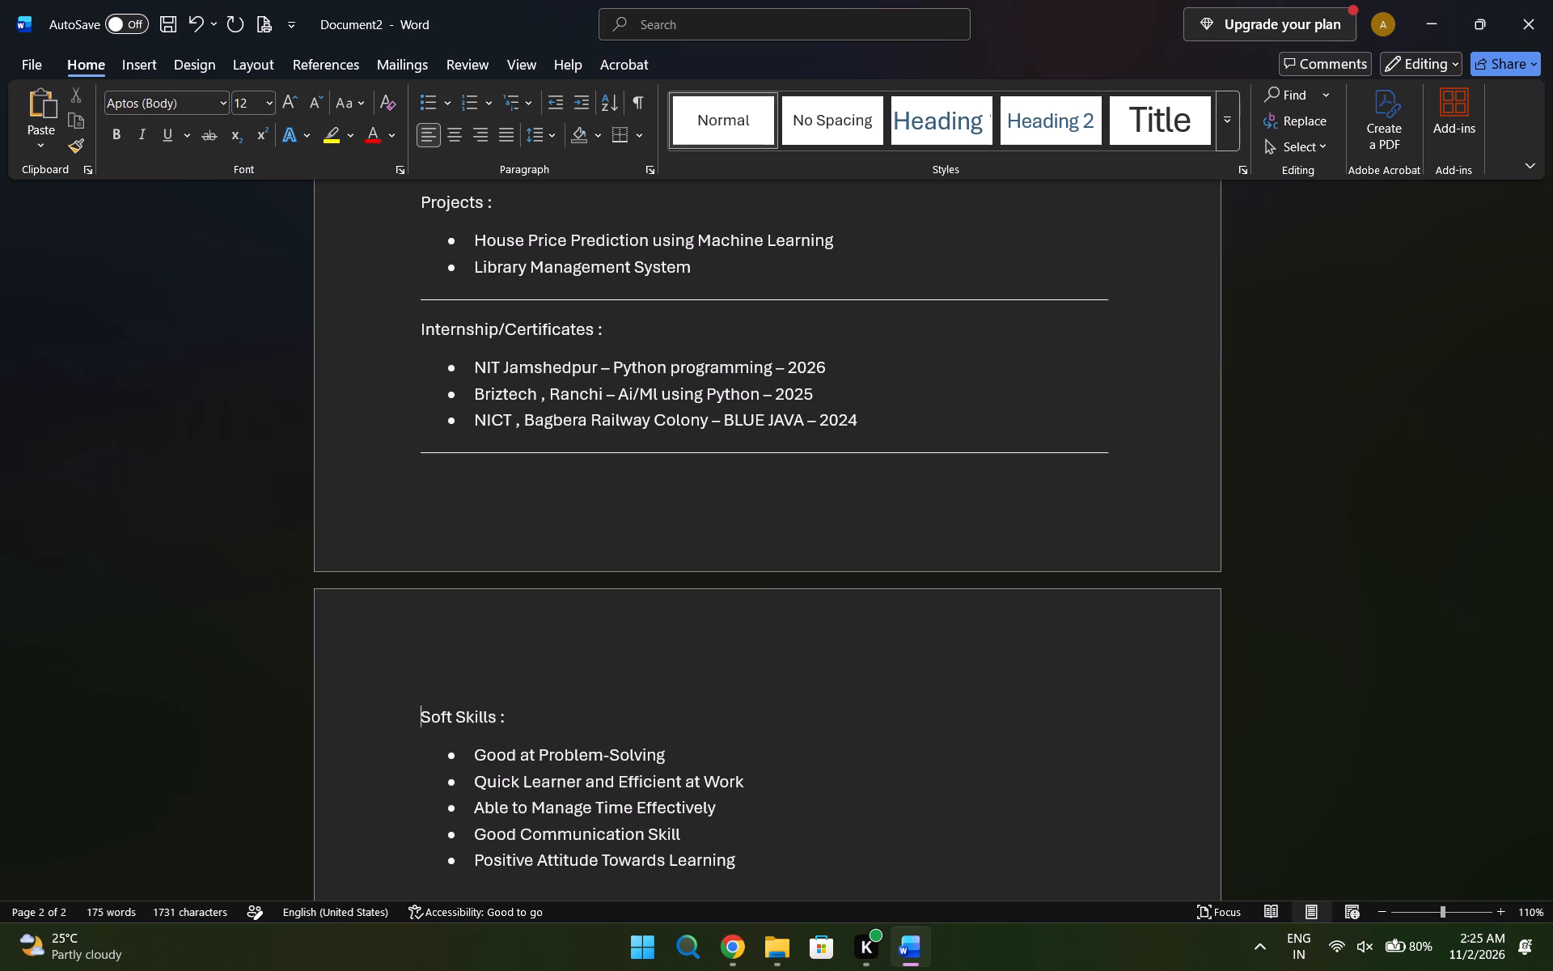
key(Up)
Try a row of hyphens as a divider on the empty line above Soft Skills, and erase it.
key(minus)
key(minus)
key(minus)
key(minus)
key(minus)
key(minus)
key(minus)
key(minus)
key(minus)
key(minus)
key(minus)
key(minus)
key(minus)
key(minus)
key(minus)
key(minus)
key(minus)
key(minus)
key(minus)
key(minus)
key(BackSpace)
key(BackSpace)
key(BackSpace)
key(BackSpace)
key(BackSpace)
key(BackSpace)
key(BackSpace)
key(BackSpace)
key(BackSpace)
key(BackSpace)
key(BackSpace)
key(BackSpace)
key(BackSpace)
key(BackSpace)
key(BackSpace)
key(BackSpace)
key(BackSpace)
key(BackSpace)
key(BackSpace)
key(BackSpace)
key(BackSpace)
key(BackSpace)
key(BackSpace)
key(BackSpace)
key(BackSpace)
Add a divider of underscores spanning the full text width on the empty line above the Soft Skills heading.
key(shift+underscore)
key(shift+underscore)
key(shift+underscore)
key(shift+underscore)
key(shift+underscore)
key(shift+underscore)
key(shift+underscore)
key(shift+underscore)
key(shift+underscore)
key(shift+underscore)
key(shift+underscore)
key(shift+underscore)
key(shift+underscore)
key(shift+underscore)
key(shift+underscore)
key(shift+underscore)
key(shift+underscore)
key(shift+underscore)
key(shift+underscore)
key(shift+underscore)
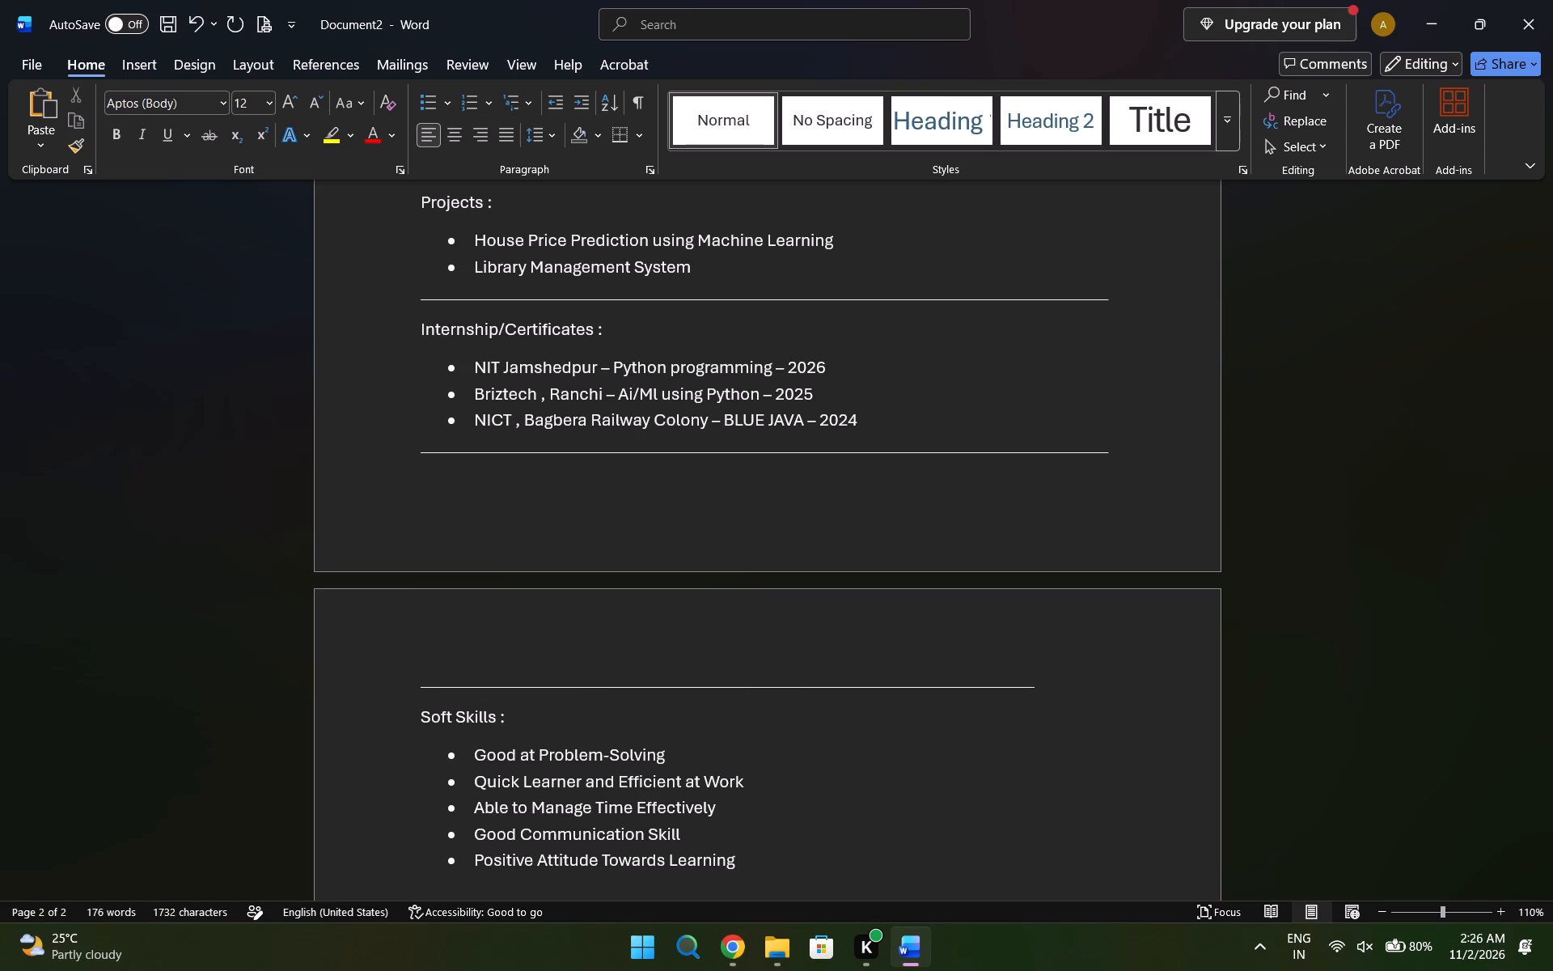
key(BackSpace)
key(BackSpace)
key(BackSpace)
key(BackSpace)
key(BackSpace)
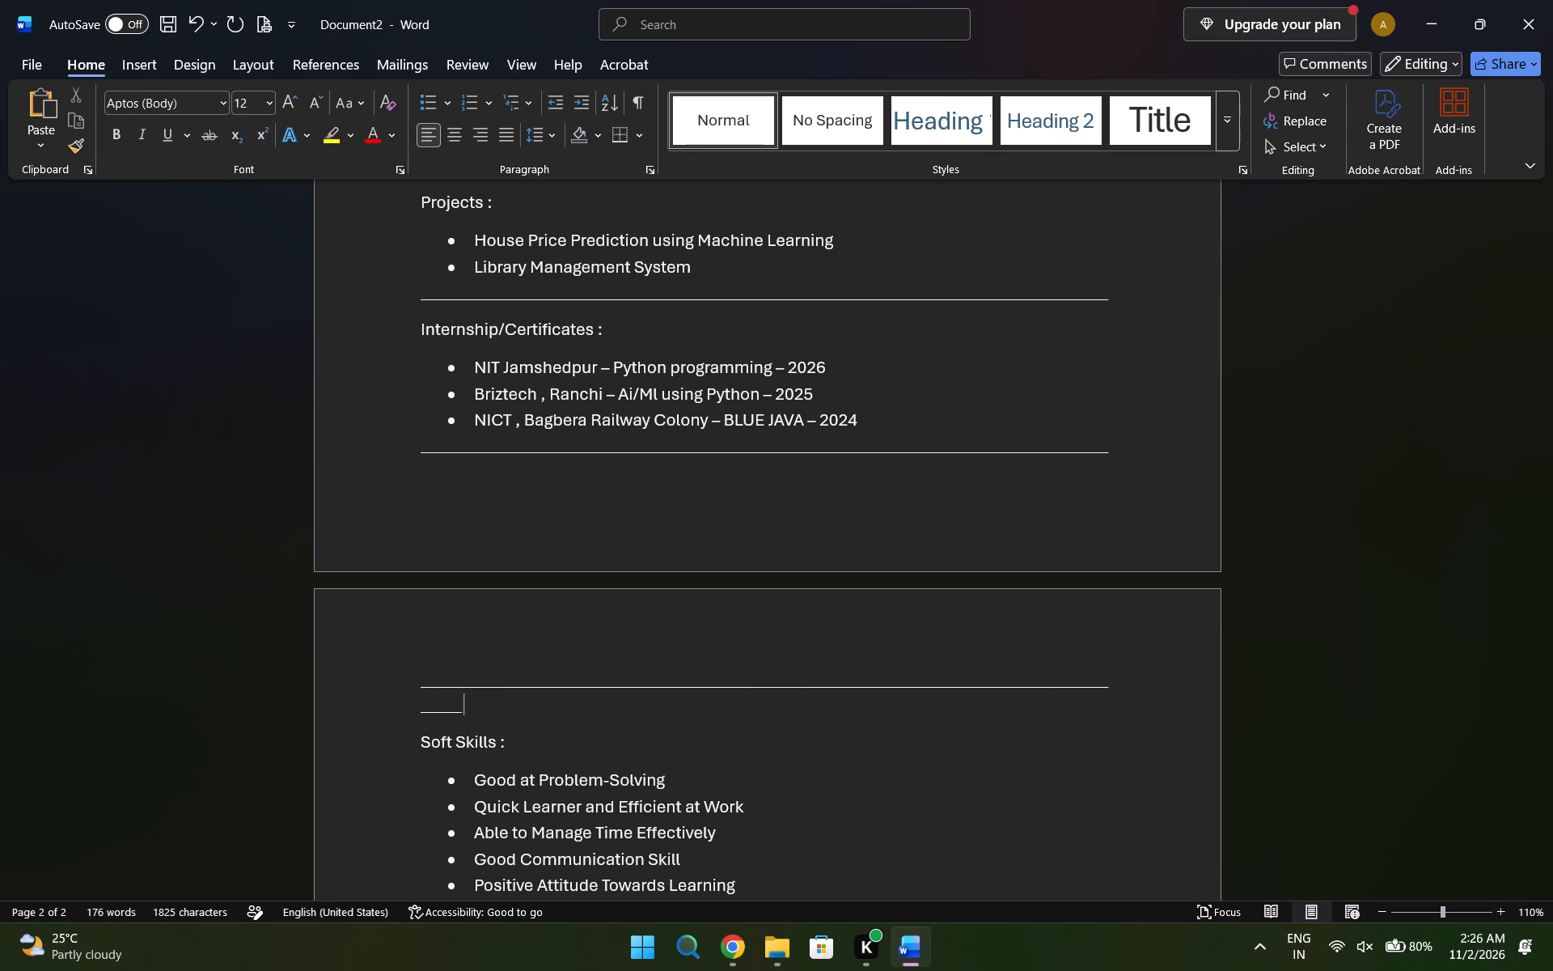
key(BackSpace)
key(BackSpace)
key(BackSpace)
key(BackSpace)
key(BackSpace)
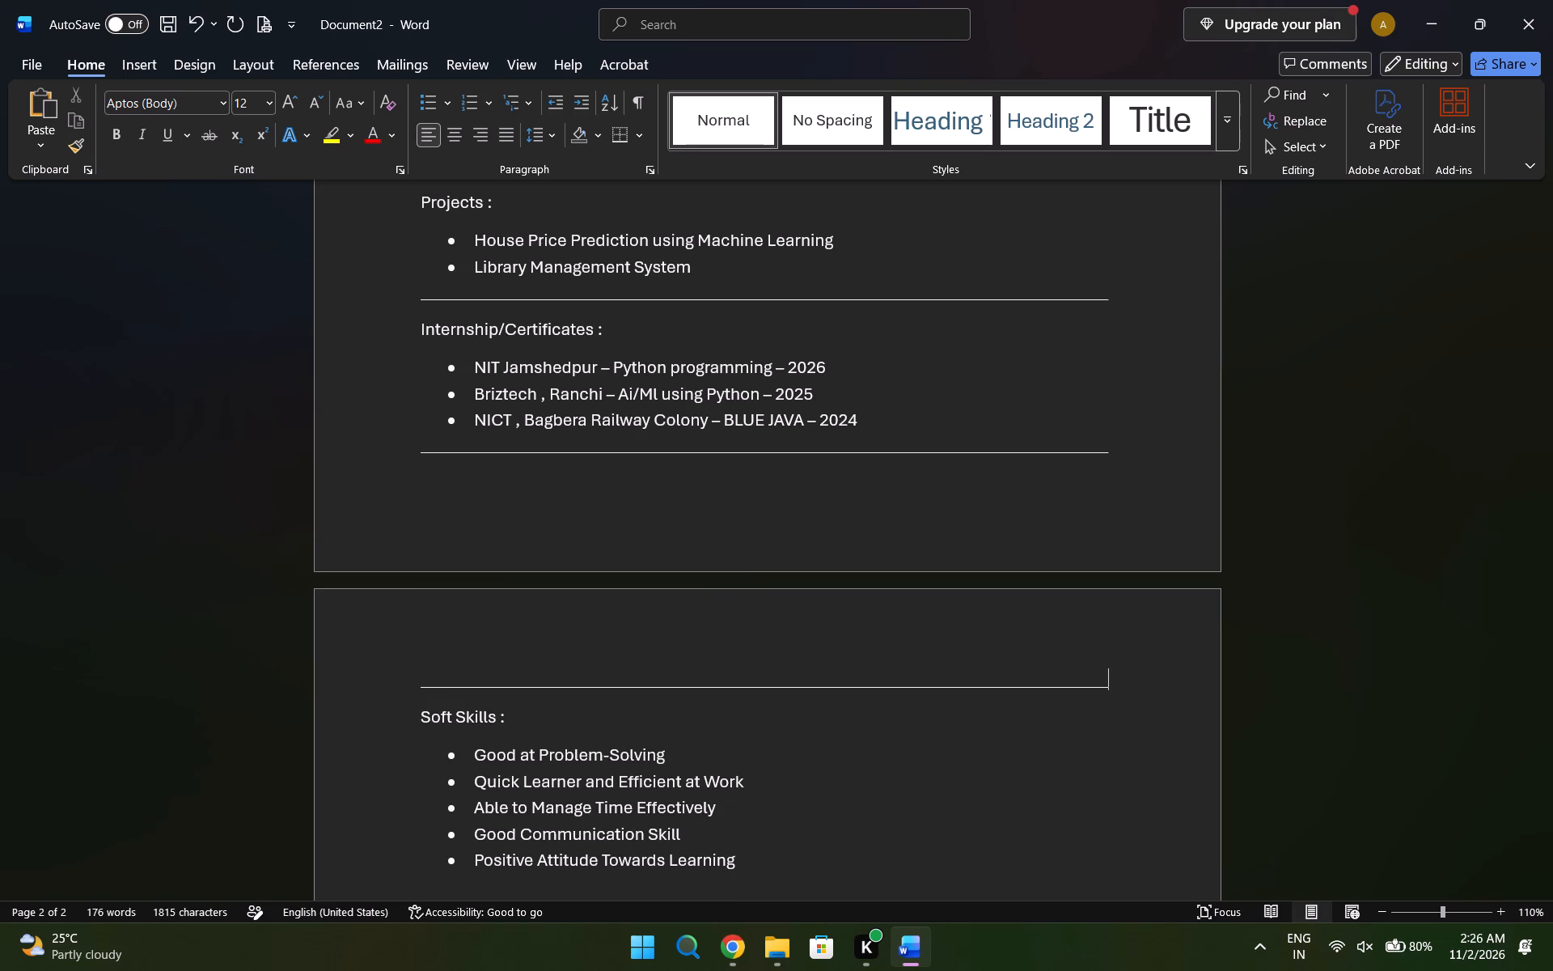
key(Return)
key(ctrl+z)
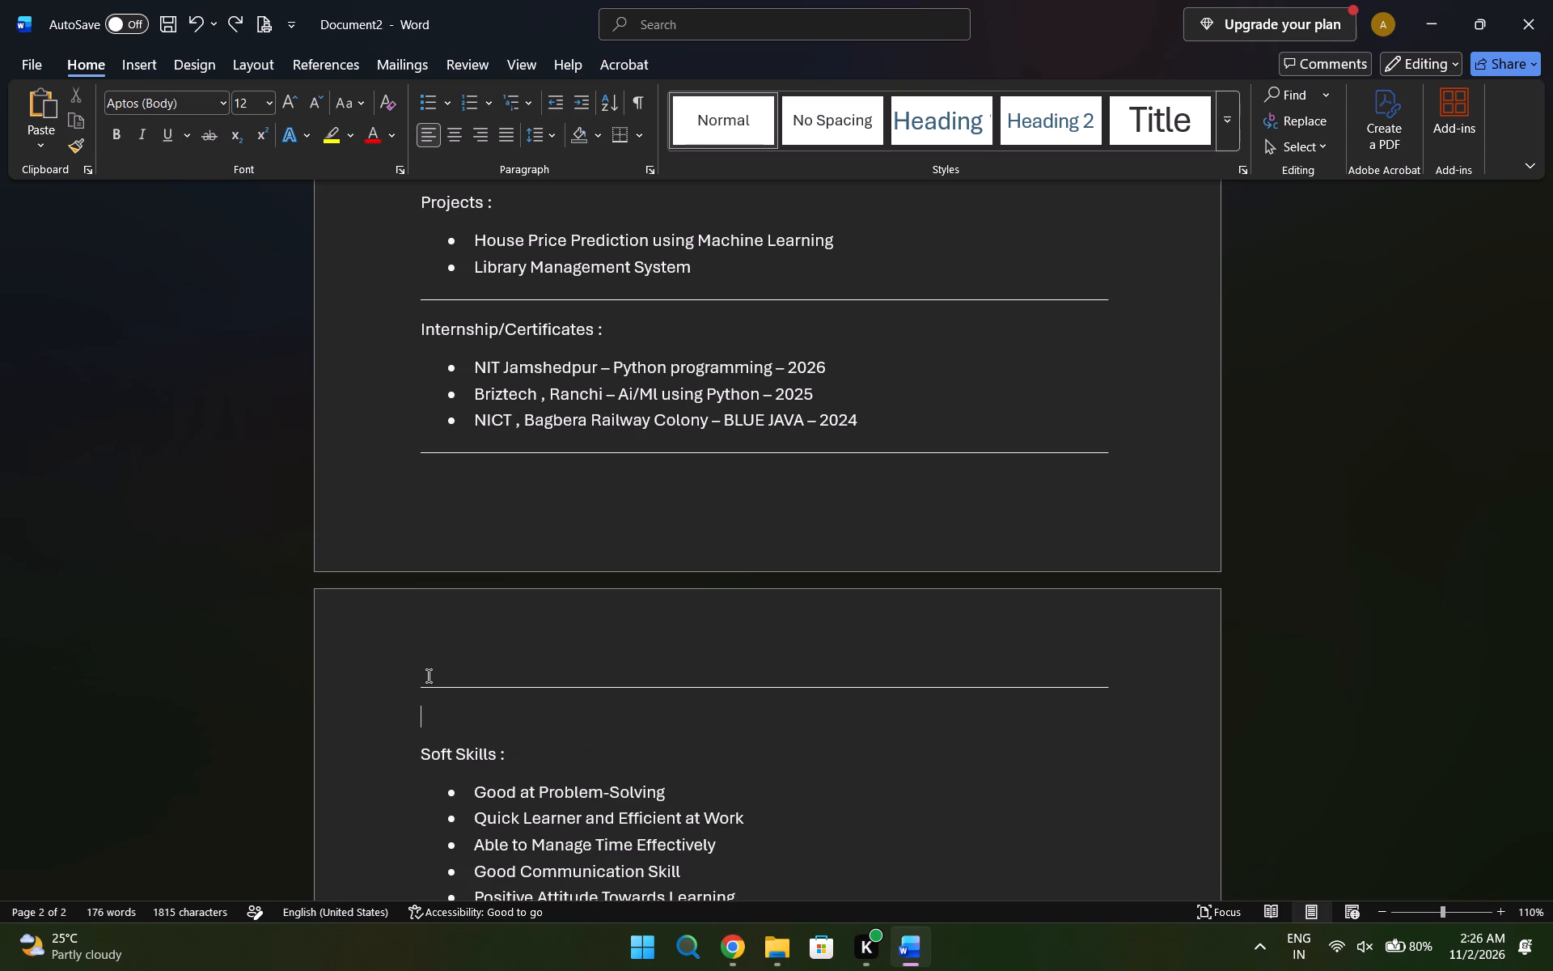
key(BackSpace)
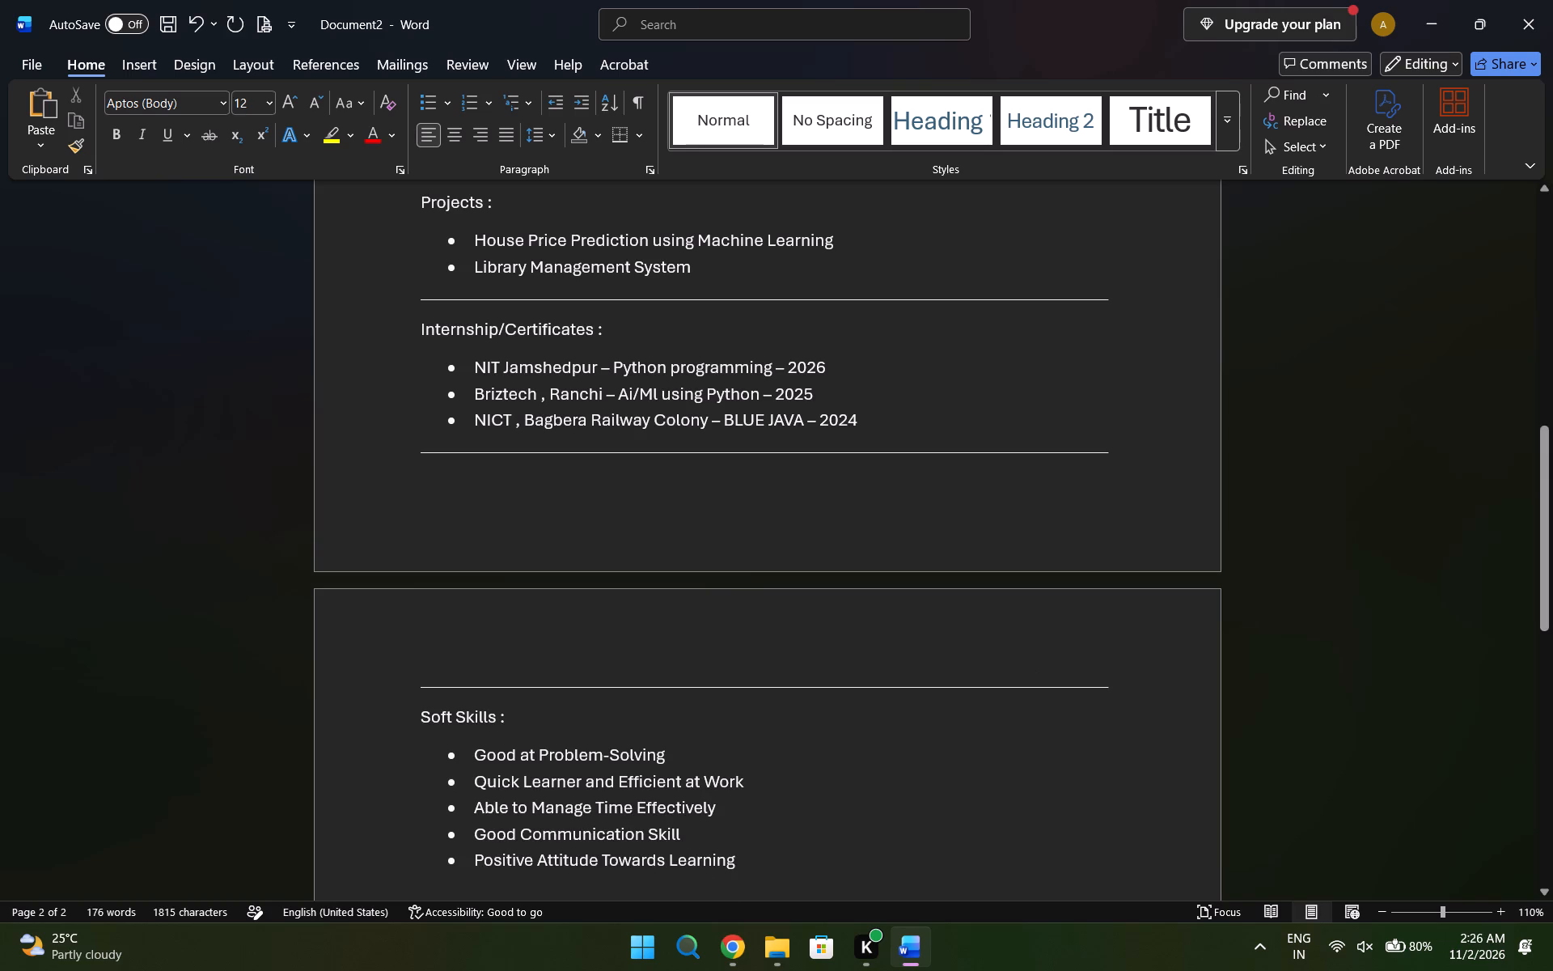
End the Soft Skills bullet list and add a full-width underscore divider below it, followed by one empty line.
scroll(544, 674, down, 4)
click(779, 654)
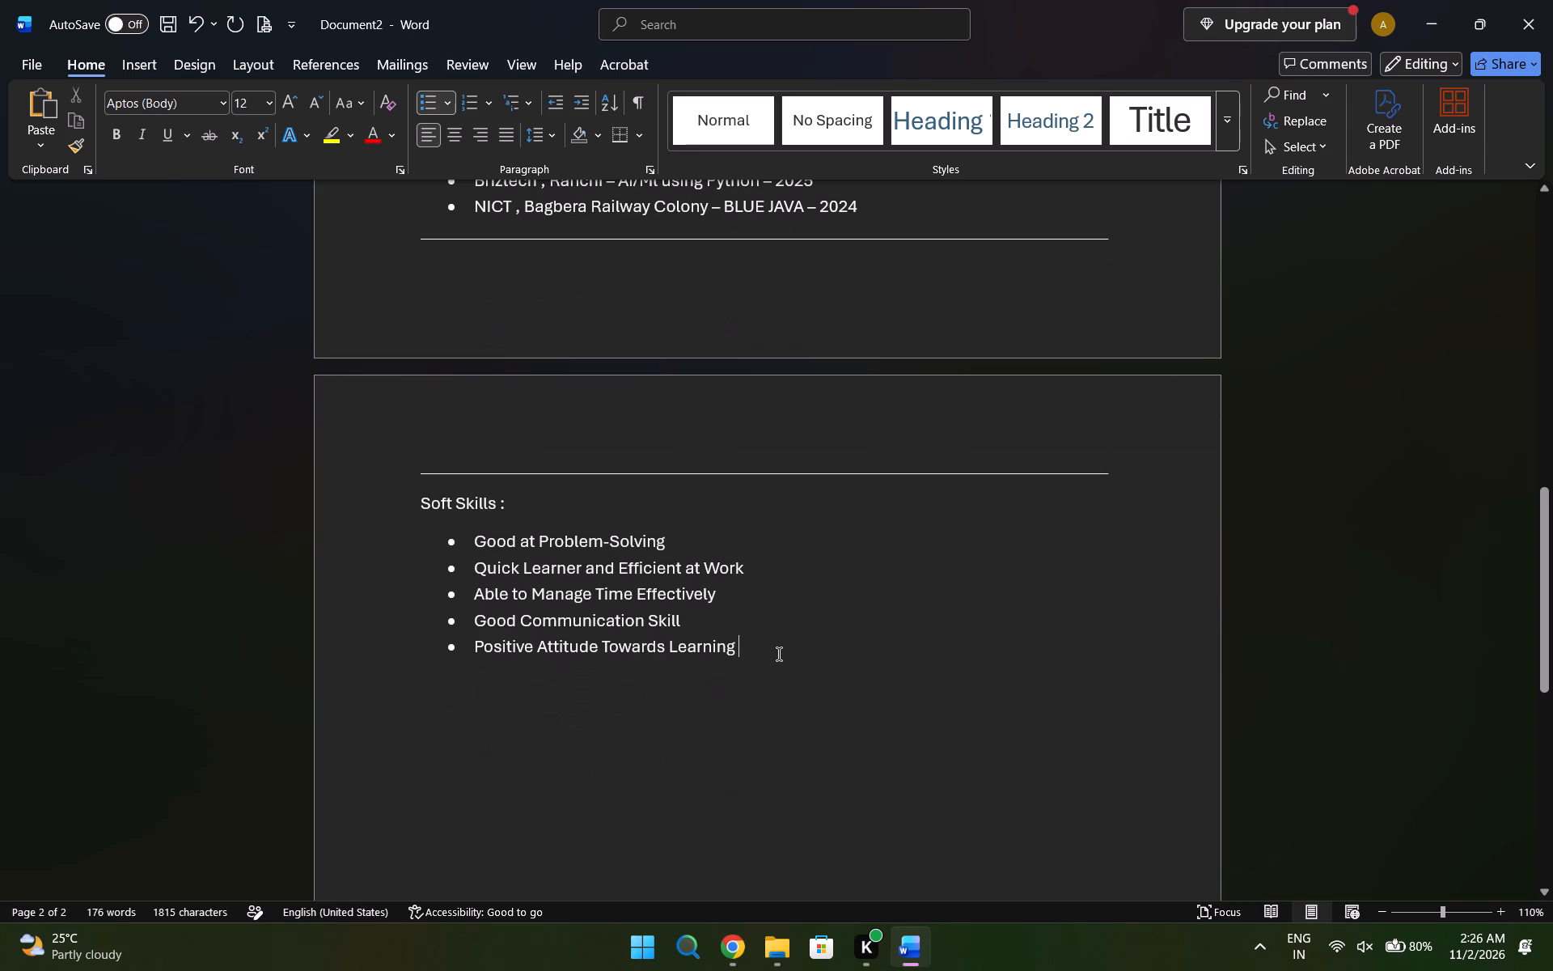
key(Return)
key(BackSpace)
key(BackSpace)
key(BackSpace)
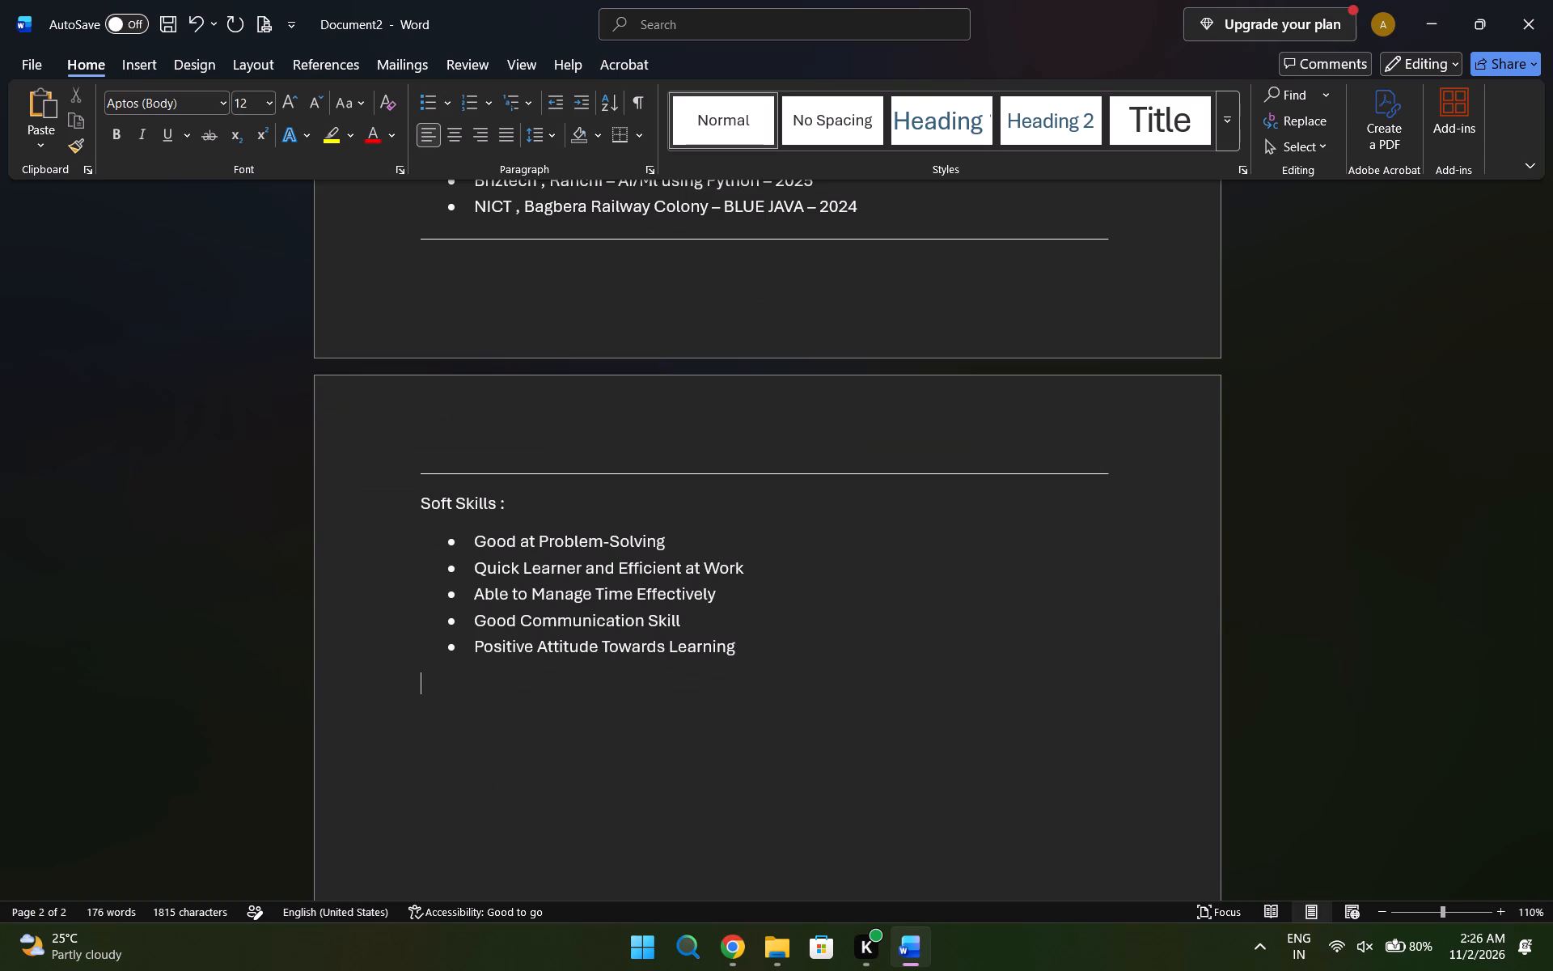
key(shift+underscore)
key(shift+underscore)
key(shift+underscore)
key(shift+underscore)
key(shift+underscore)
key(shift+underscore)
key(shift+underscore)
key(shift+underscore)
key(shift+underscore)
key(shift+underscore)
key(shift+underscore)
key(shift+underscore)
key(shift+underscore)
key(shift+underscore)
key(shift+underscore)
key(shift+underscore)
key(shift+underscore)
key(shift+underscore)
key(shift+underscore)
key(shift+underscore)
key(BackSpace)
key(BackSpace)
key(Return)
key(Return)
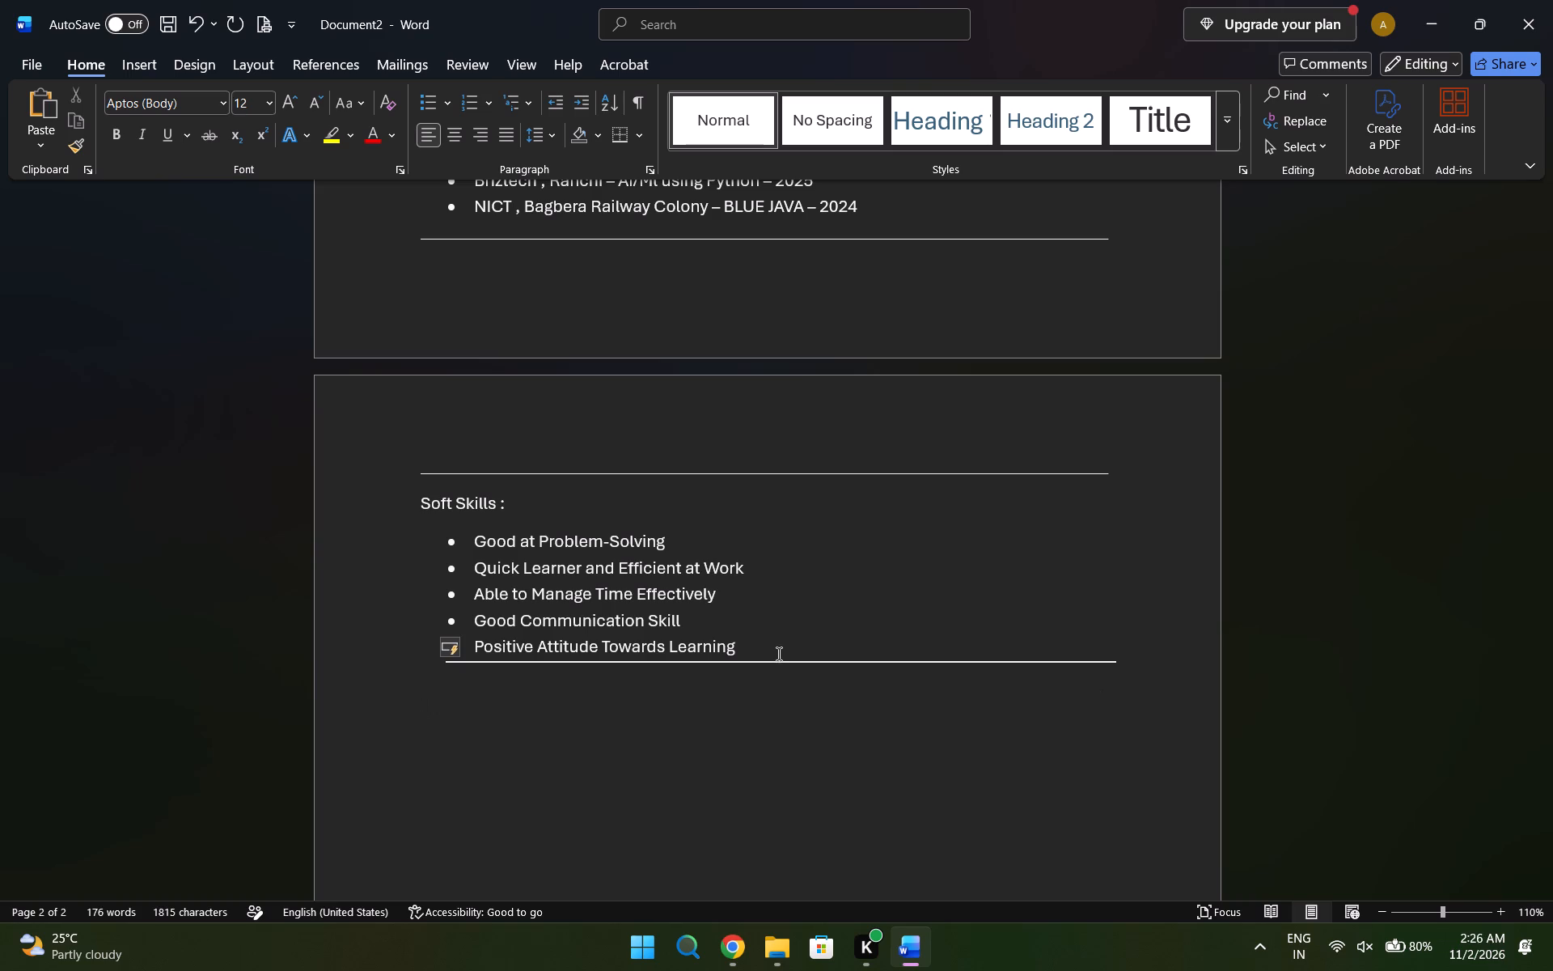
key(ctrl+z)
key(ctrl+z)
key(Return)
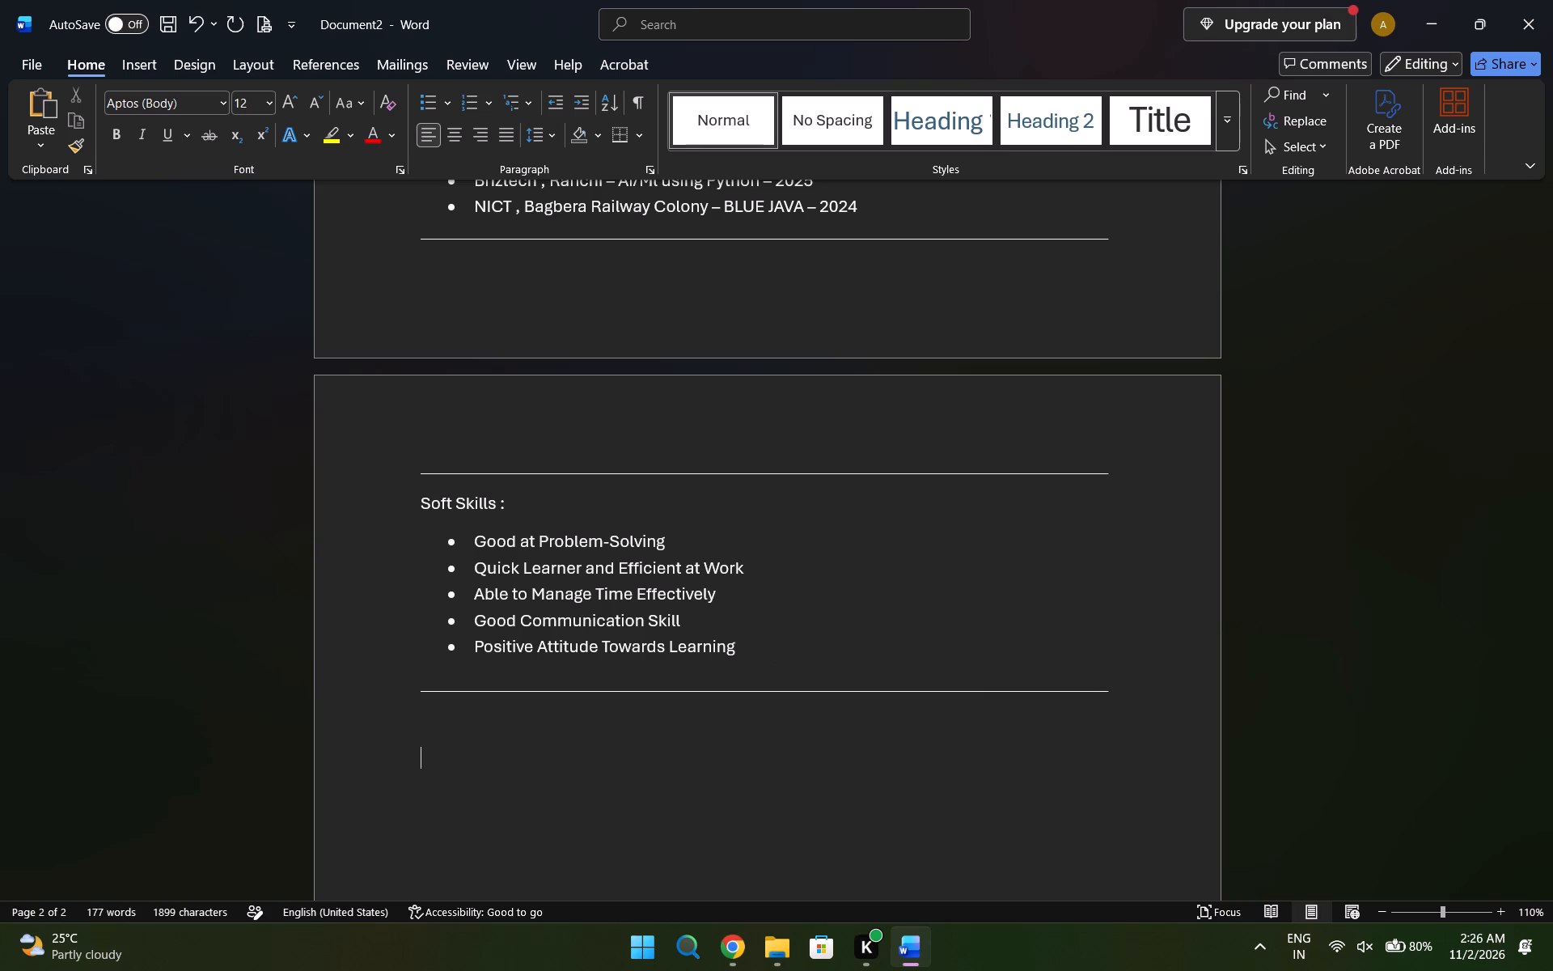
key(BackSpace)
Add the section heading "Languages :" below the divider and start a new line under it.
text(Lan)
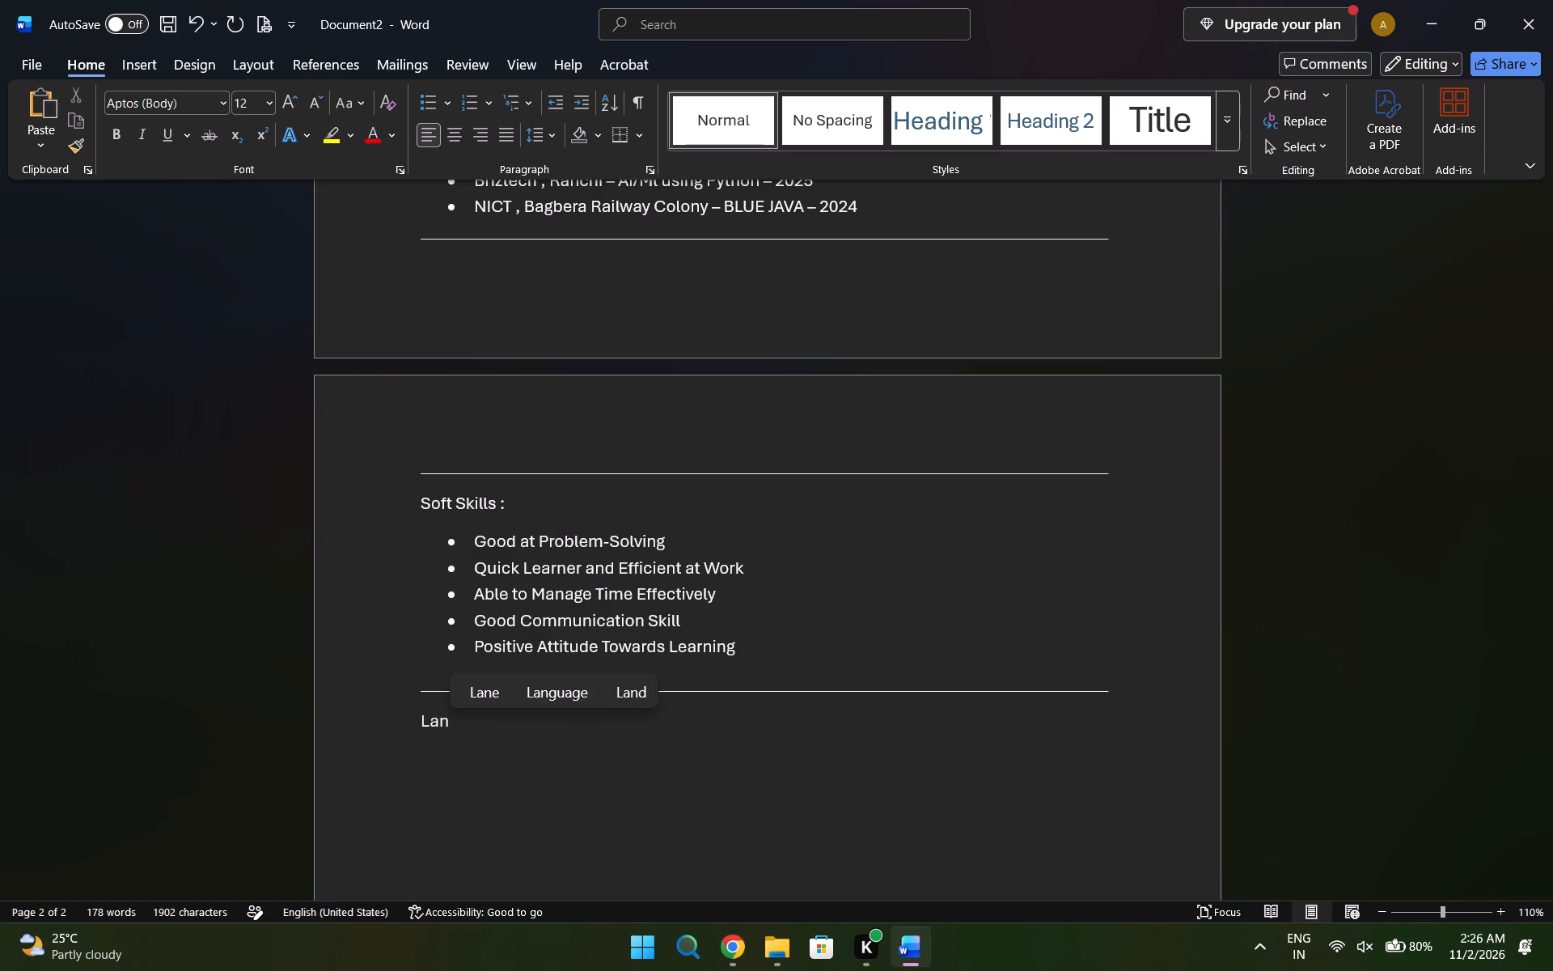
text(gua)
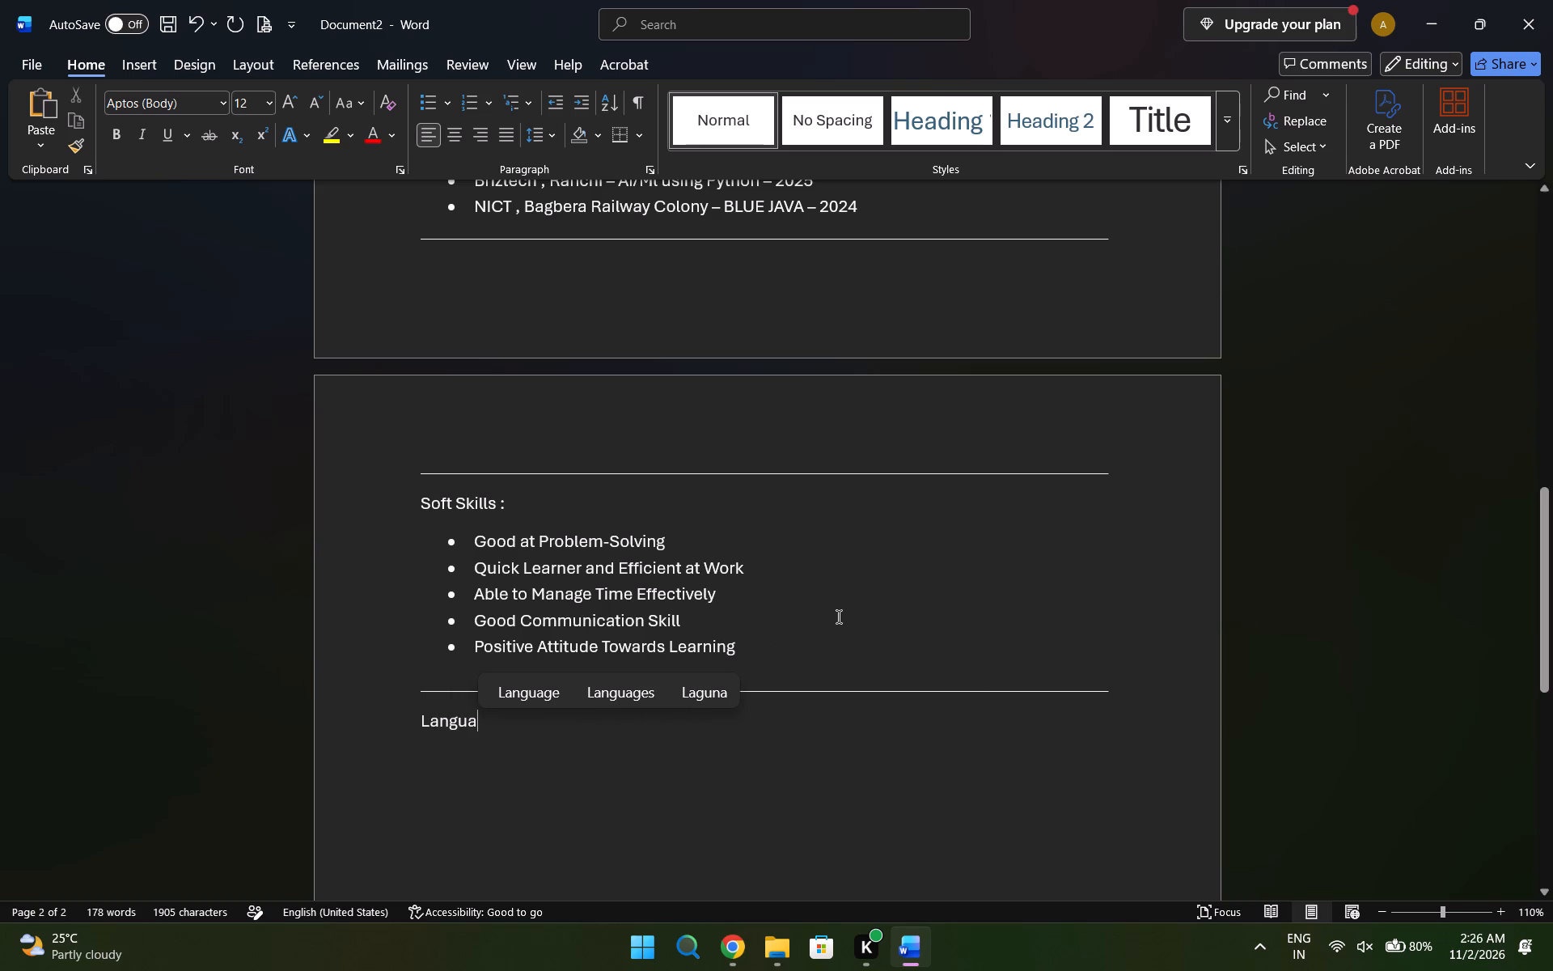
click(624, 698)
scroll(852, 570, up, 7)
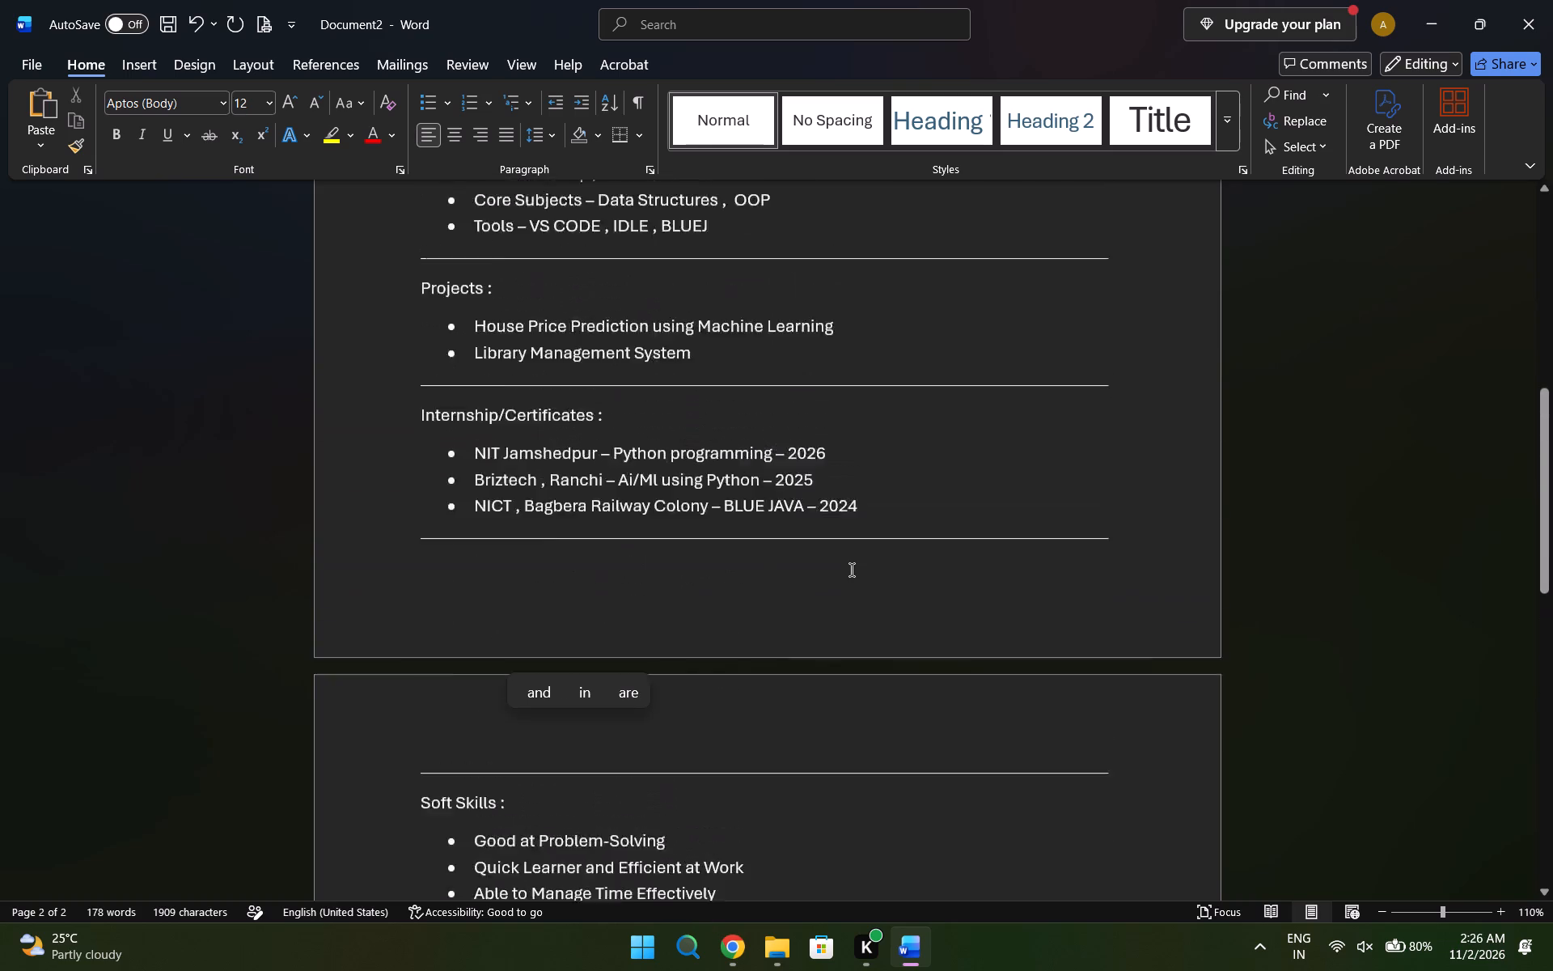
scroll(852, 570, up, 5)
scroll(852, 570, down, 10)
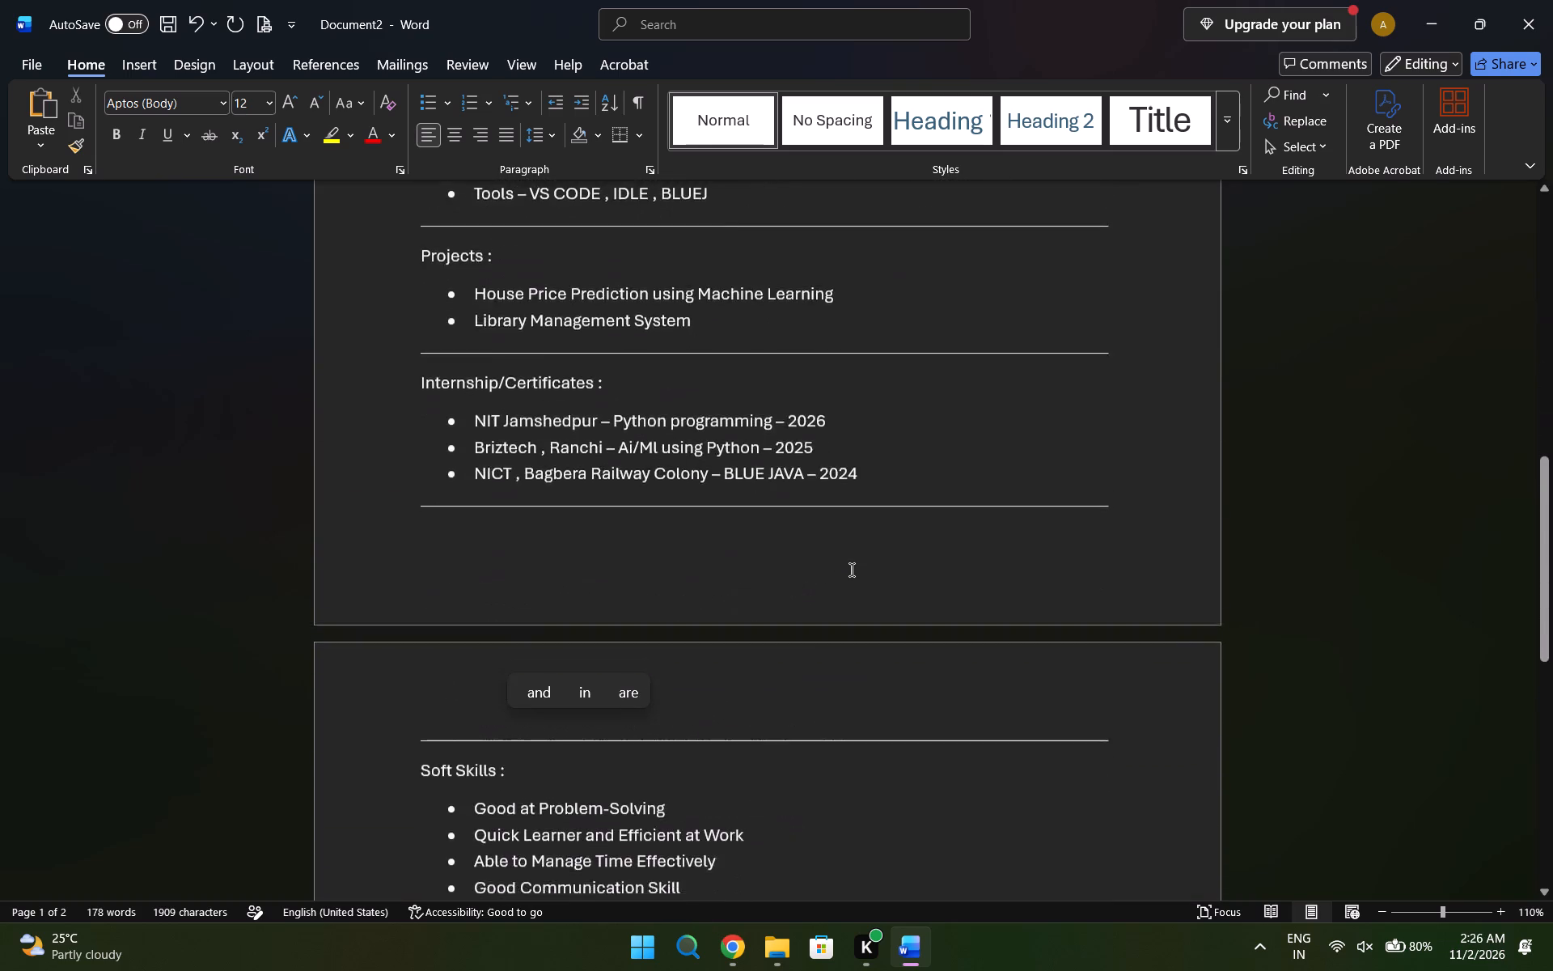
scroll(851, 574, down, 3)
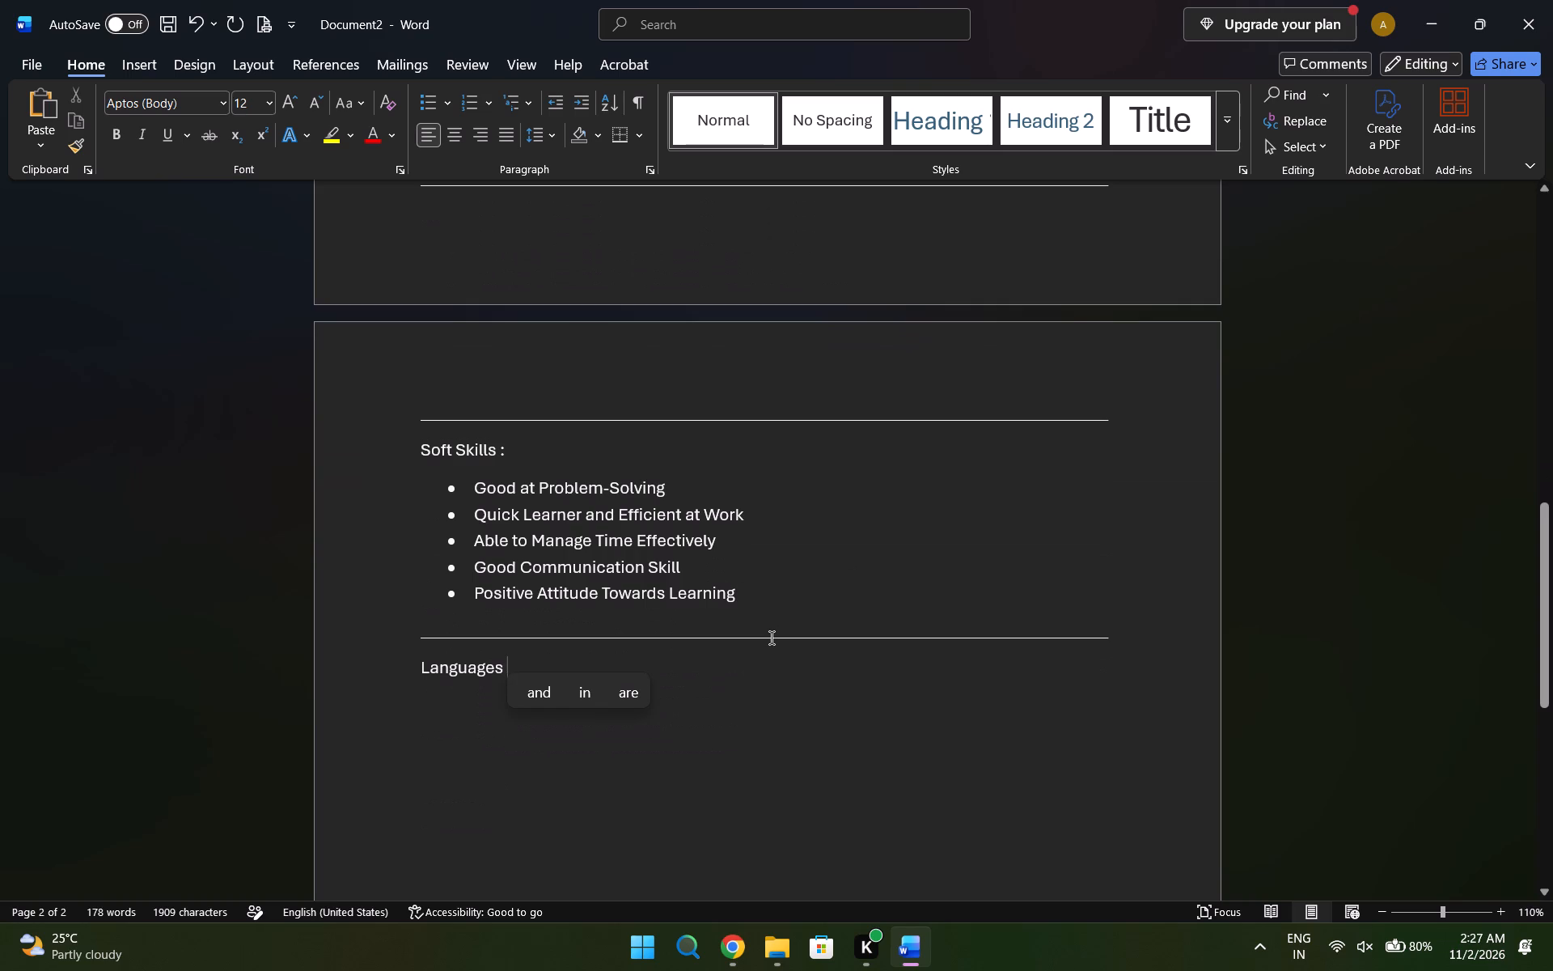
key(shift+colon)
key(BackSpace)
key(space)
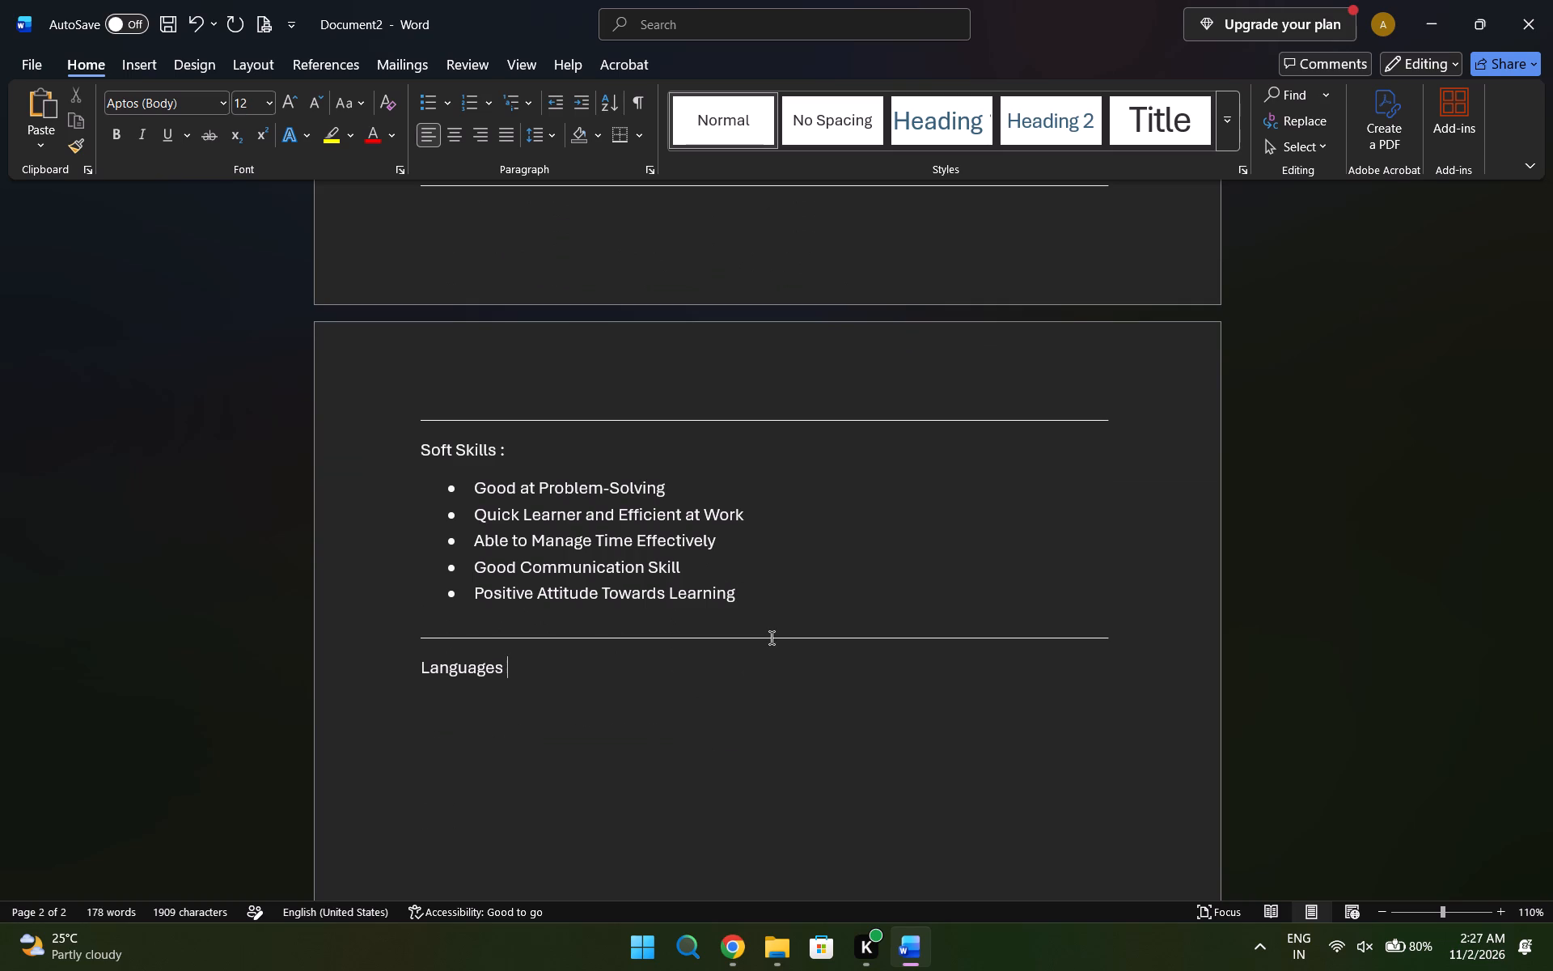
text(:)
key(Return)
Add a bulleted list under Languages with the entries HINDI and ENGLISH, and end the list after them.
click(430, 108)
text(HINDI)
key(Return)
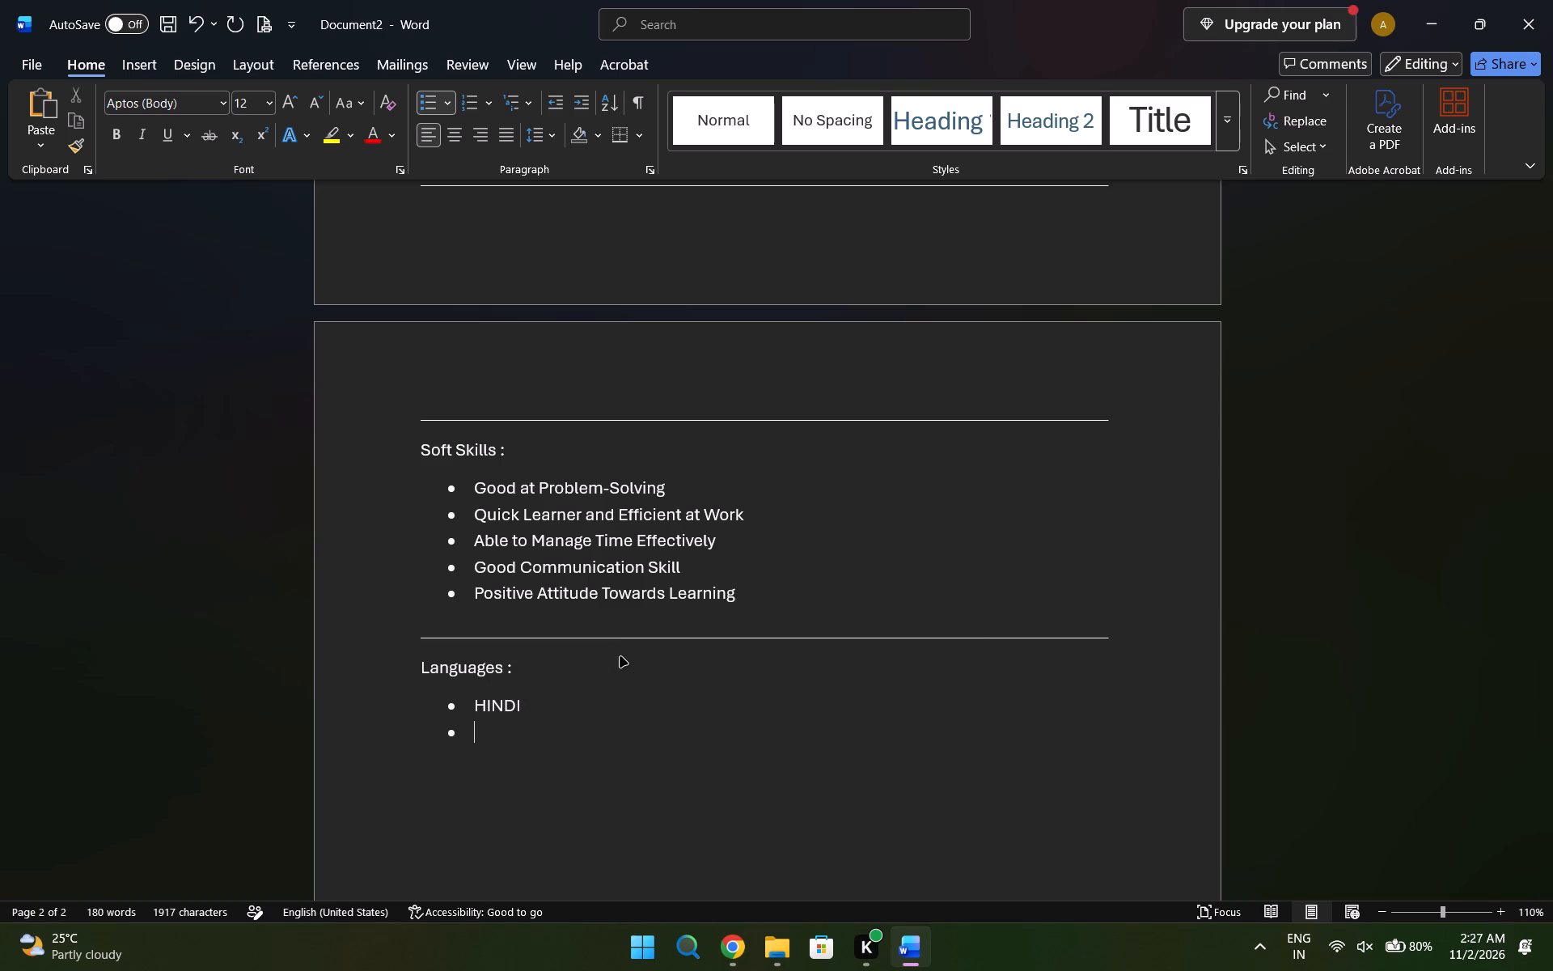
text(ENG)
text(LISH)
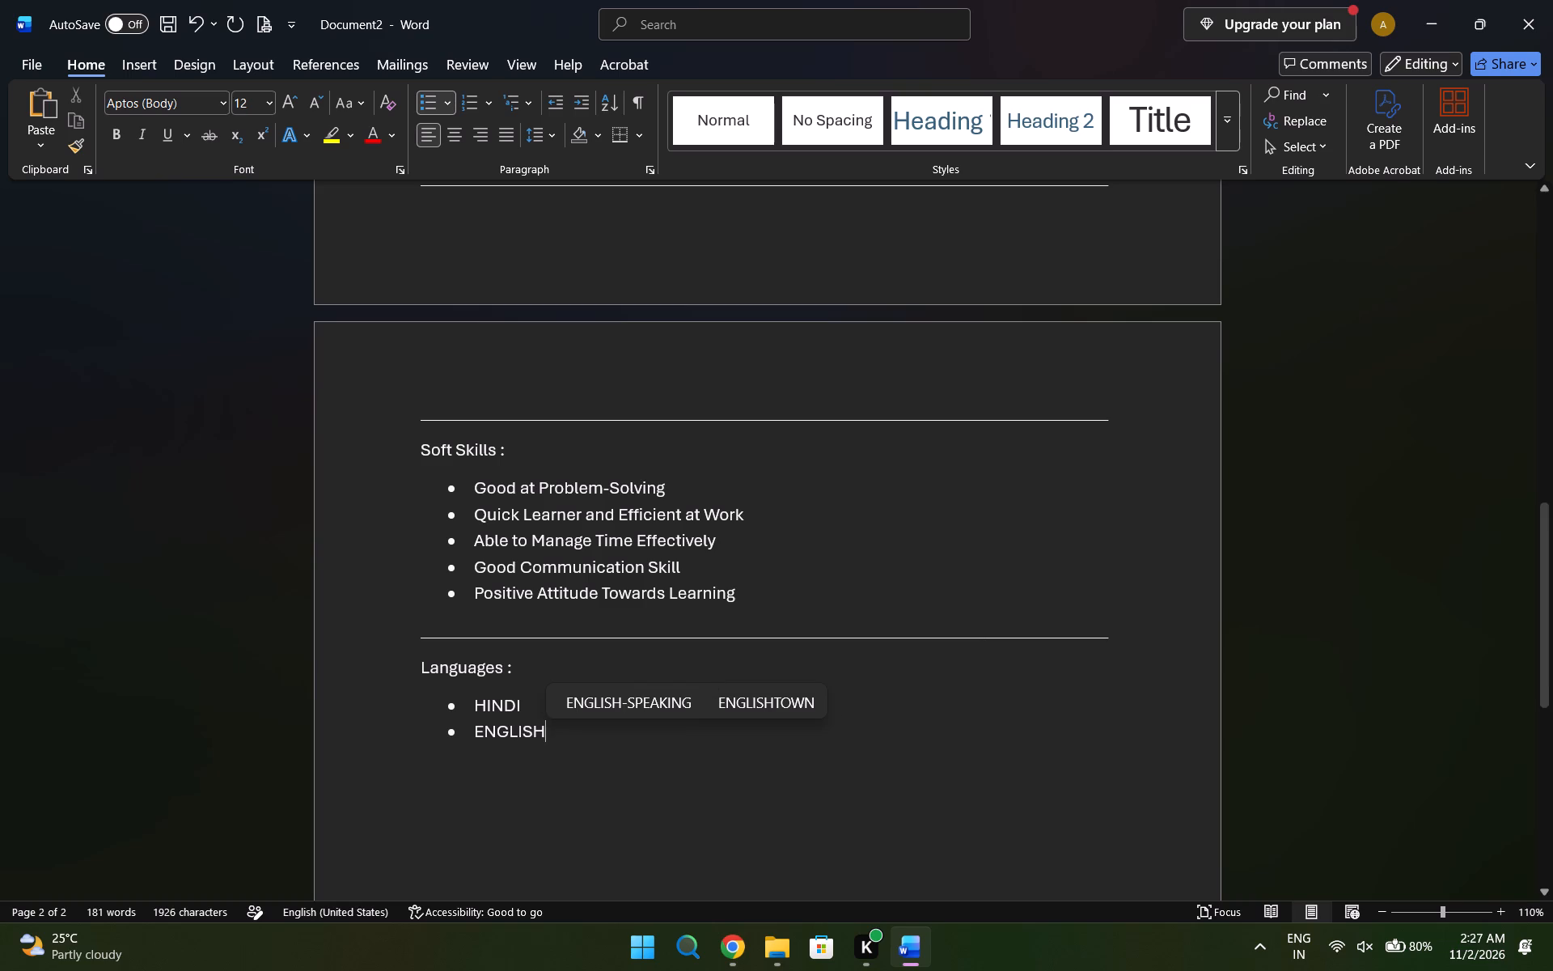
key(Return)
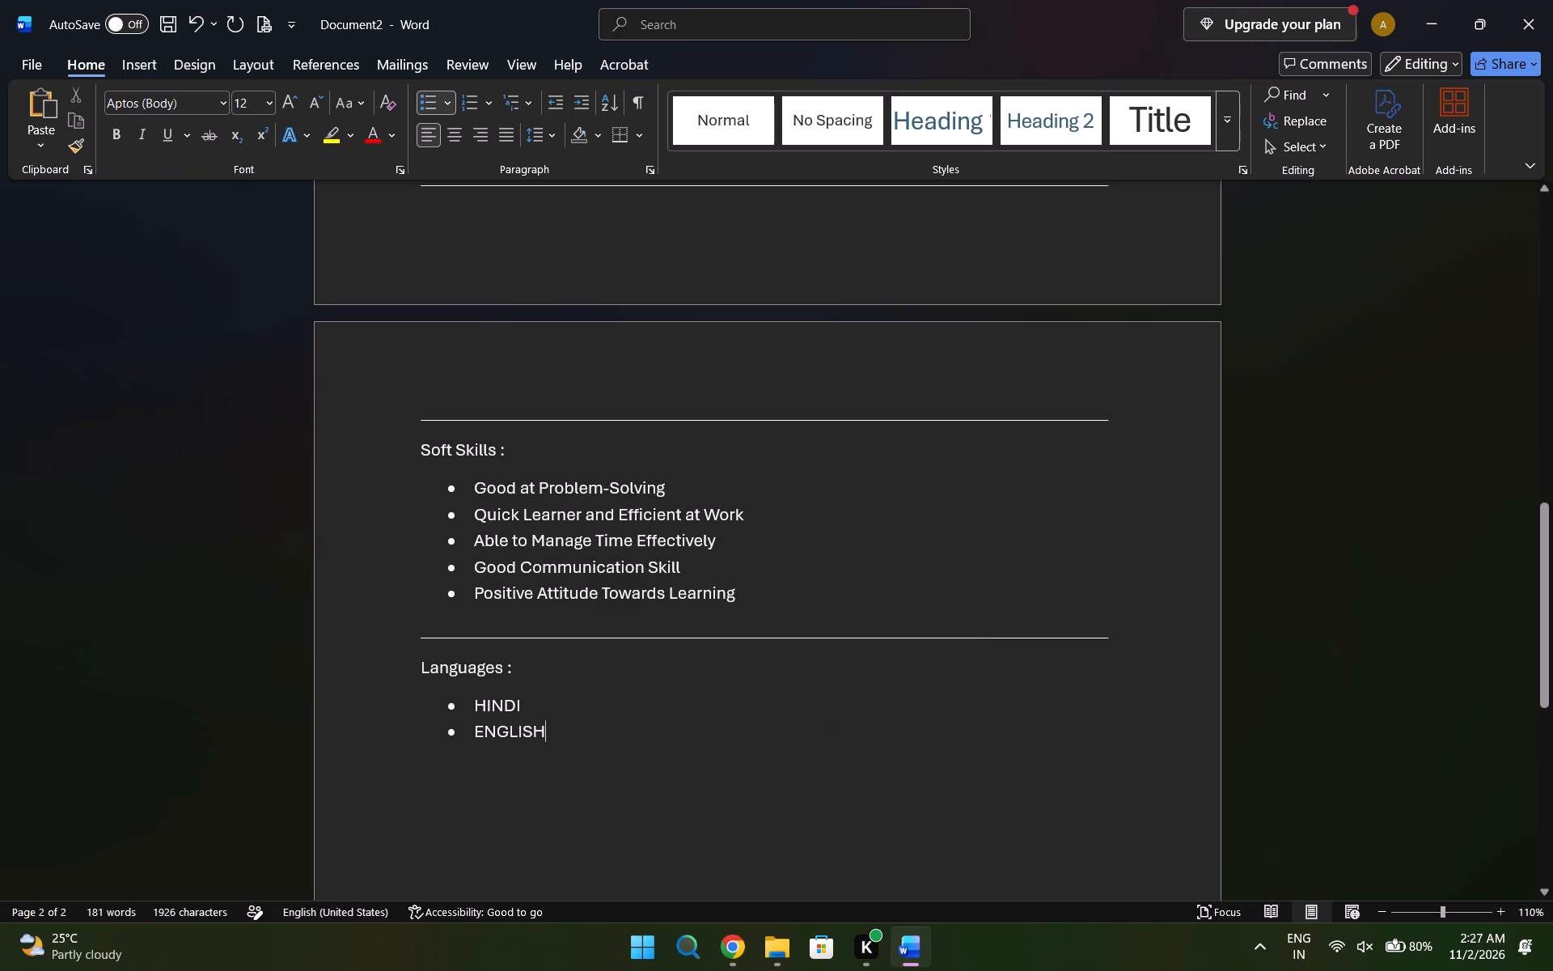
key(BackSpace)
key(BackSpace)
key(BackSpace)
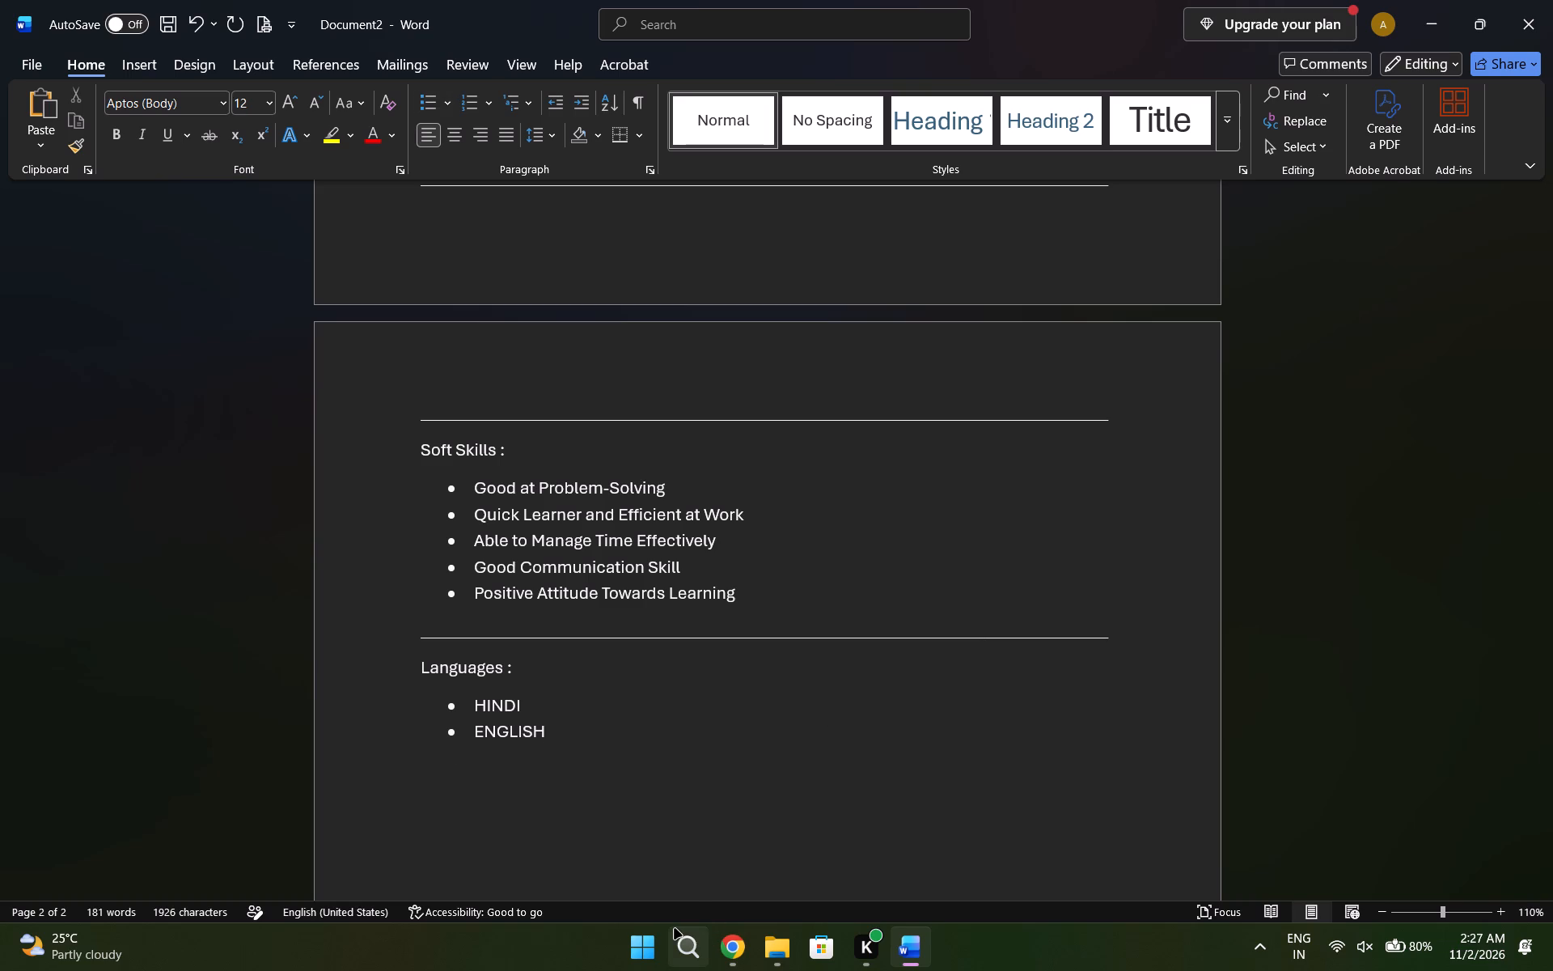
click(746, 961)
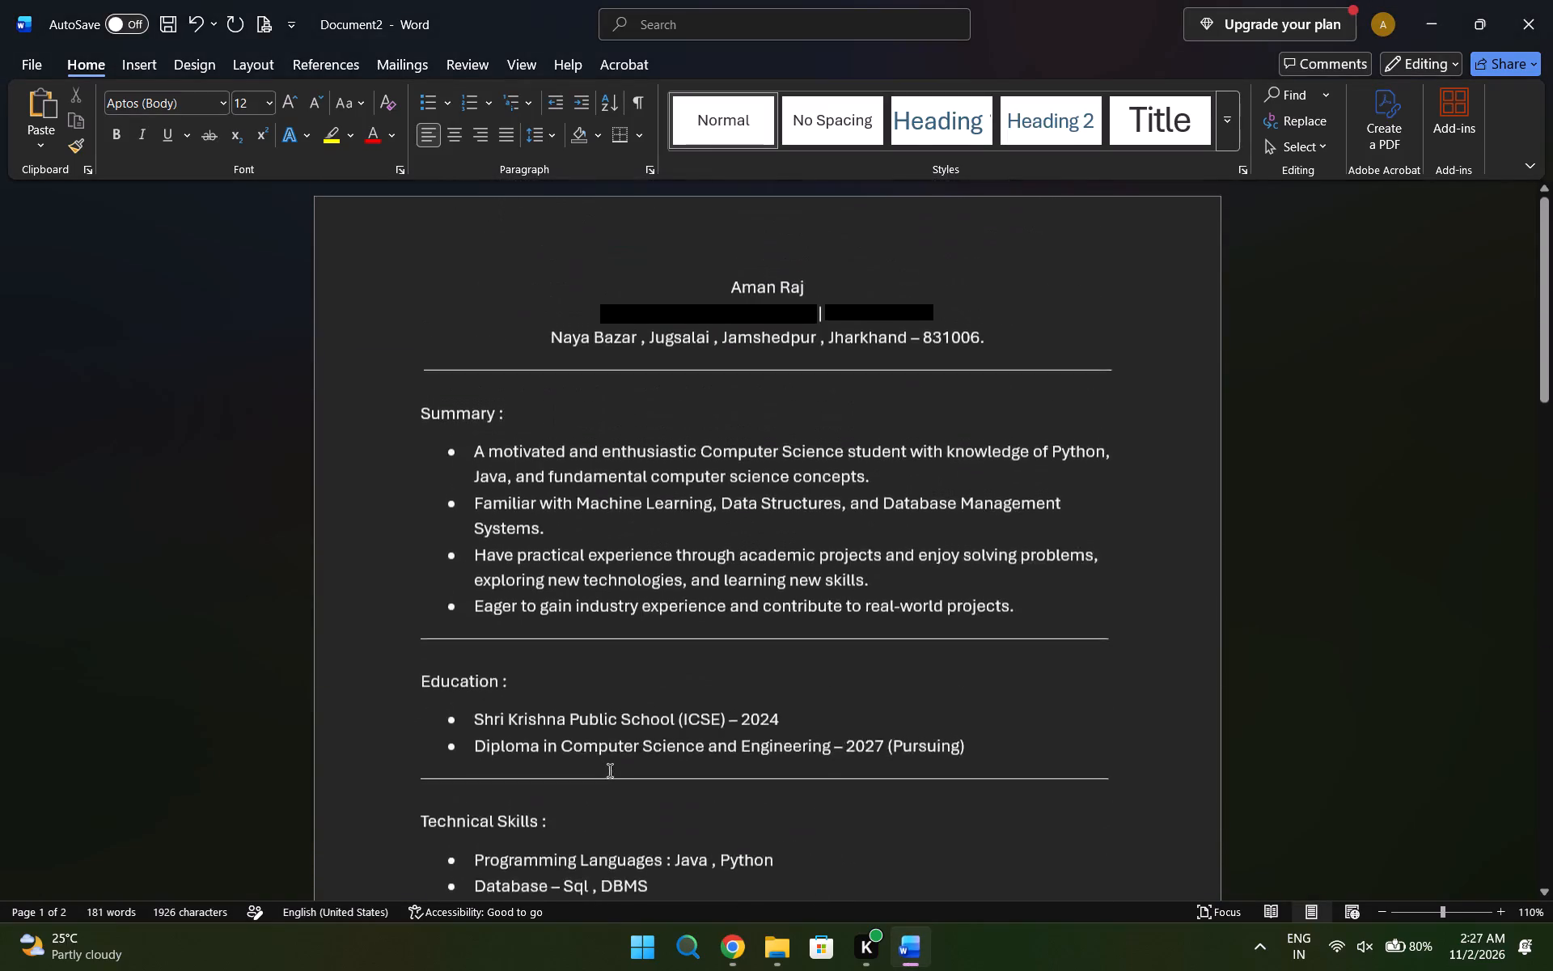
scroll(610, 770, up, 2)
scroll(610, 770, down, 8)
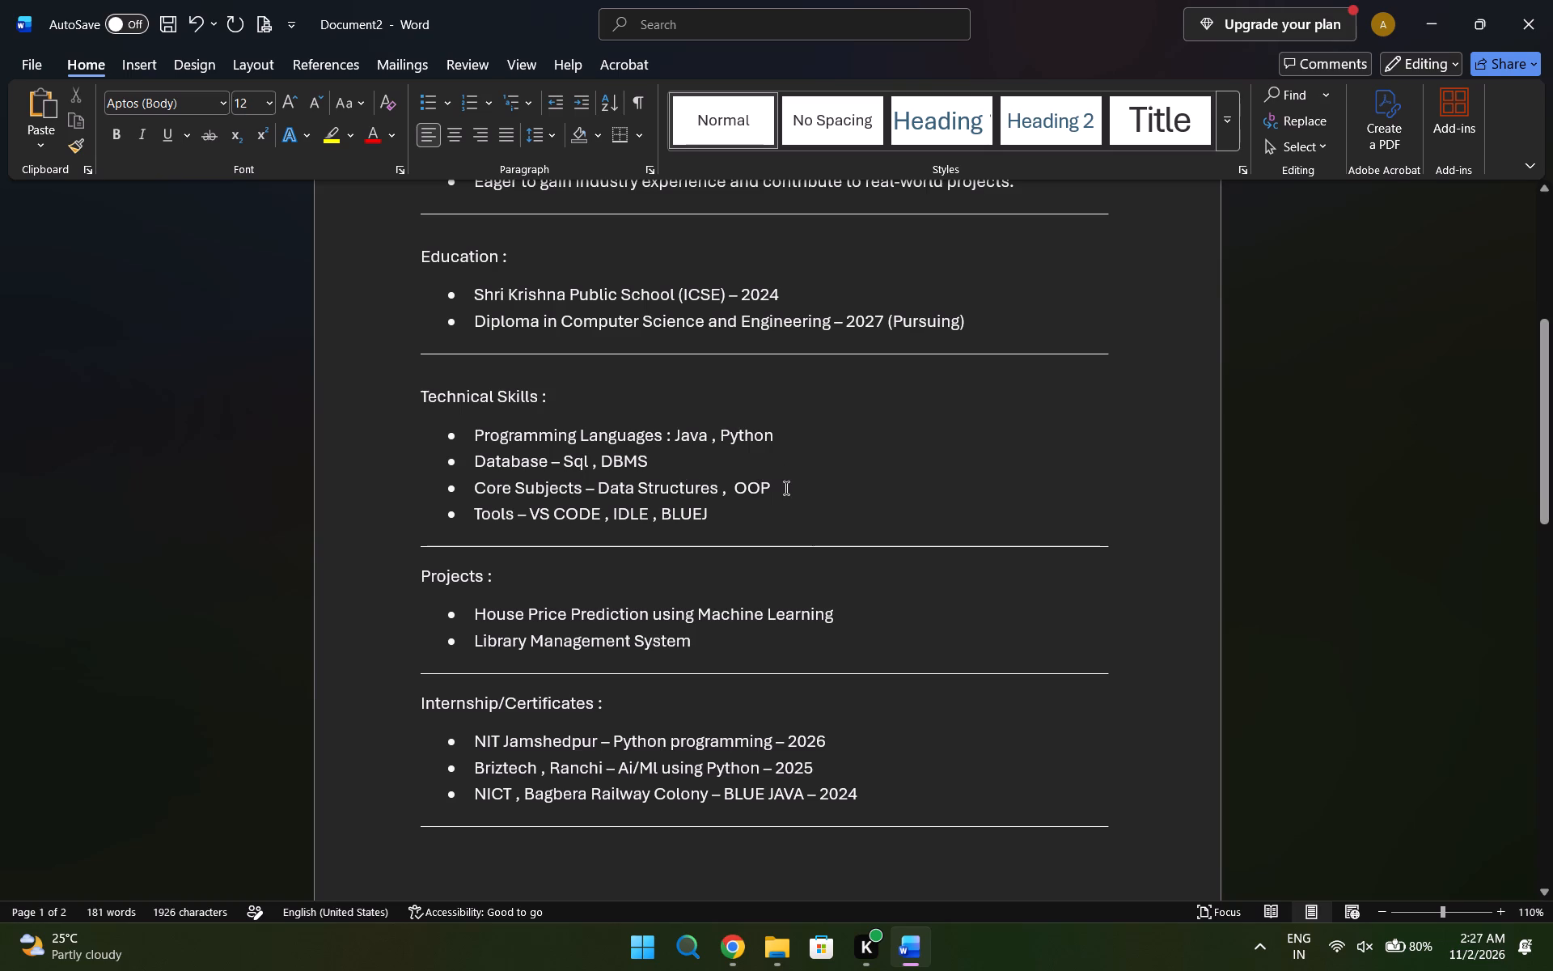
scroll(786, 488, down, 4)
scroll(500, 600, down, 7)
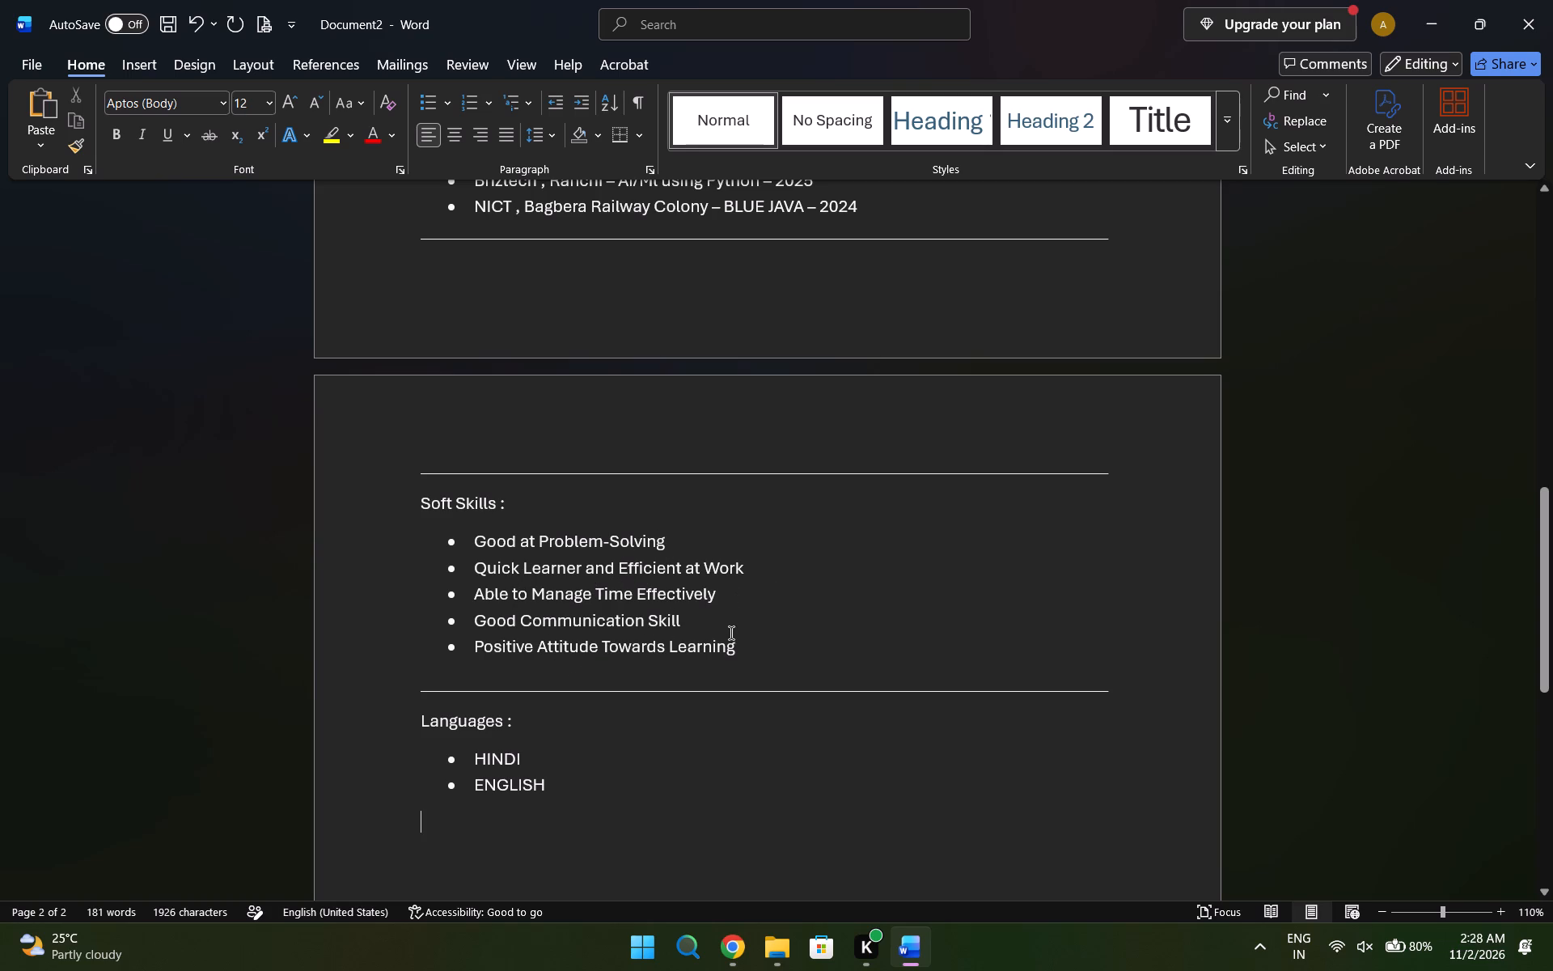
scroll(681, 656, down, 4)
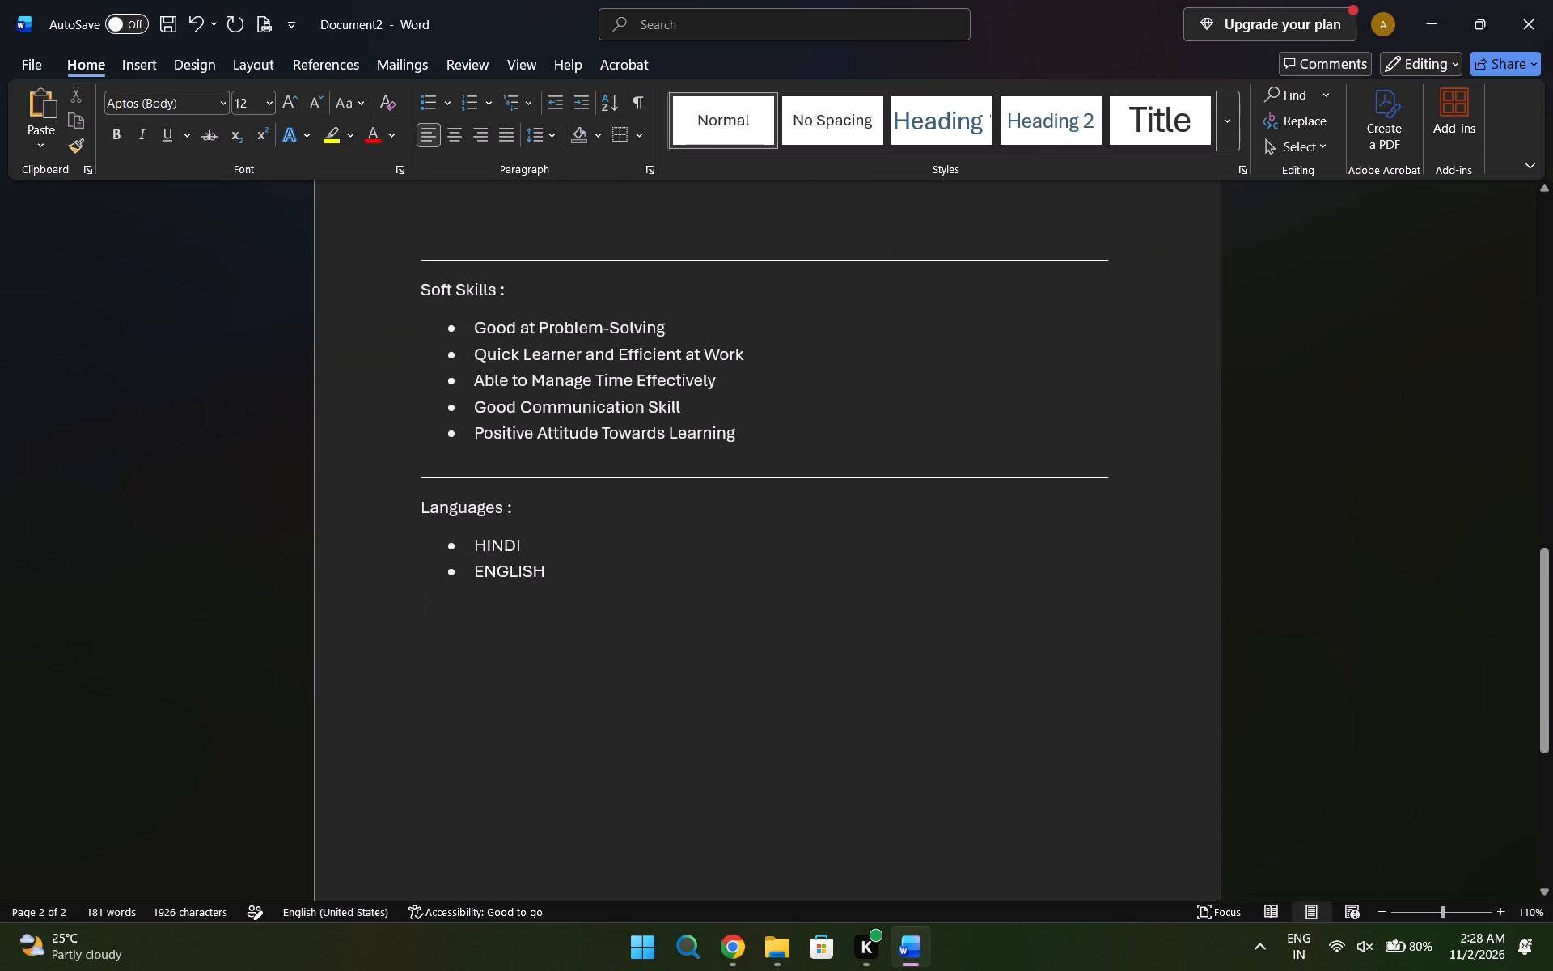
scroll(654, 613, up, 3)
scroll(654, 610, down, 4)
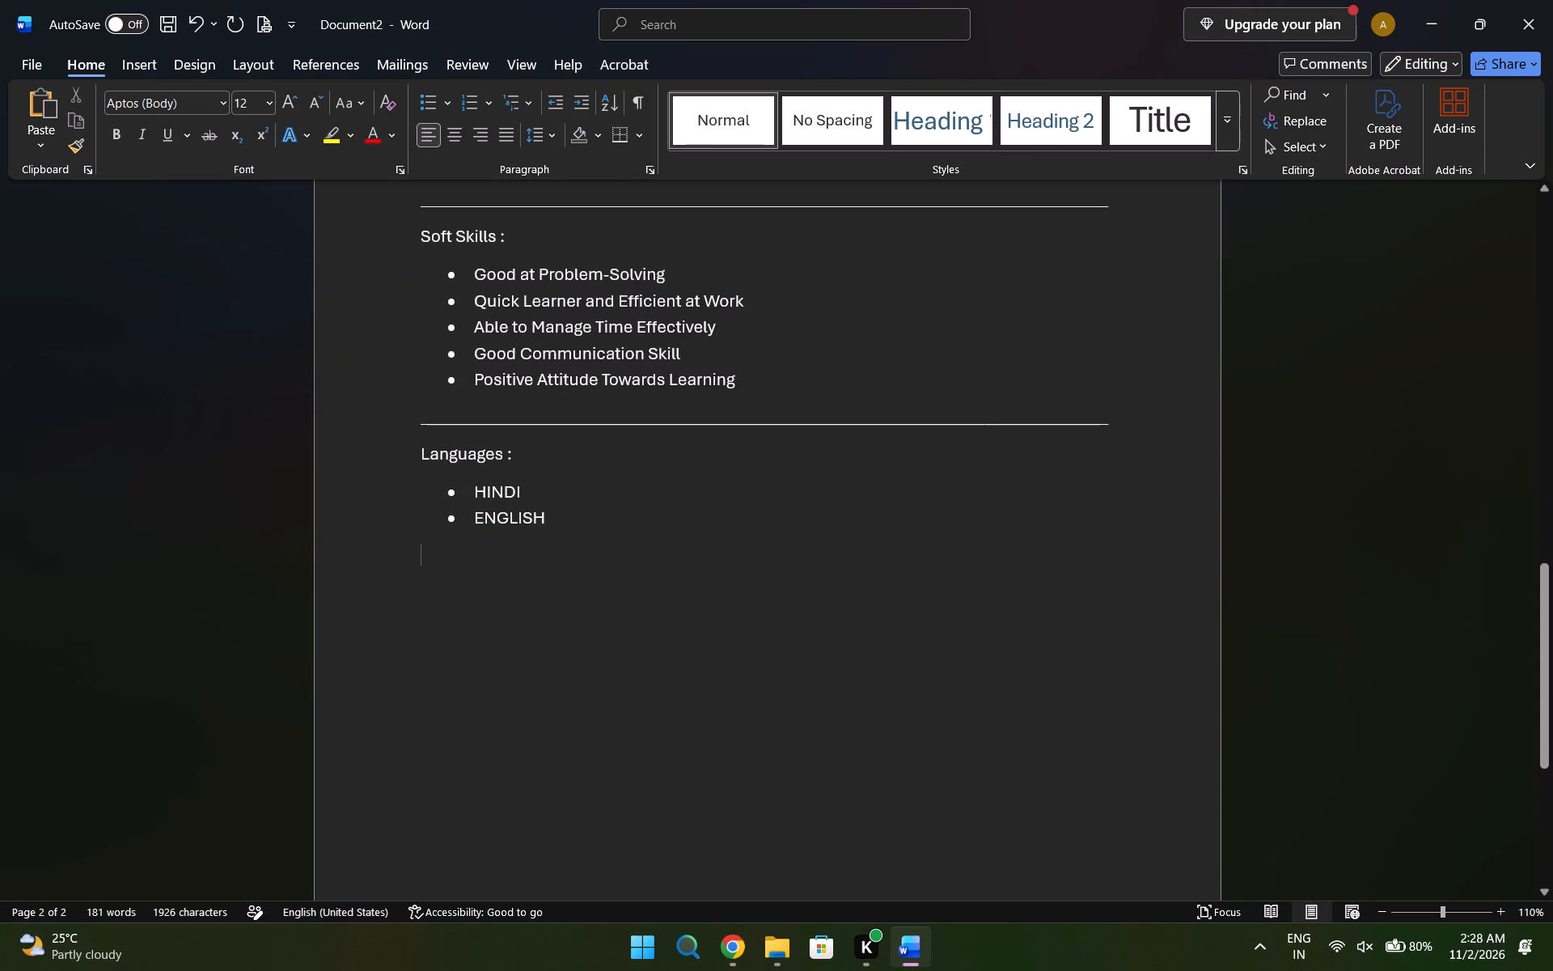
Add a divider of underscores spanning the full text width below the Languages list, trimming the excess that wraps onto a second line.
key(shift+underscore)
key(shift+underscore)
key(shift+underscore)
key(shift+underscore)
key(shift+underscore)
key(shift+underscore)
key(shift+underscore)
key(shift+underscore)
key(shift+underscore)
key(shift+underscore)
key(shift+underscore)
key(shift+underscore)
key(shift+underscore)
key(shift+underscore)
key(shift+underscore)
key(shift+underscore)
key(shift+underscore)
key(shift+underscore)
key(shift+underscore)
key(shift+underscore)
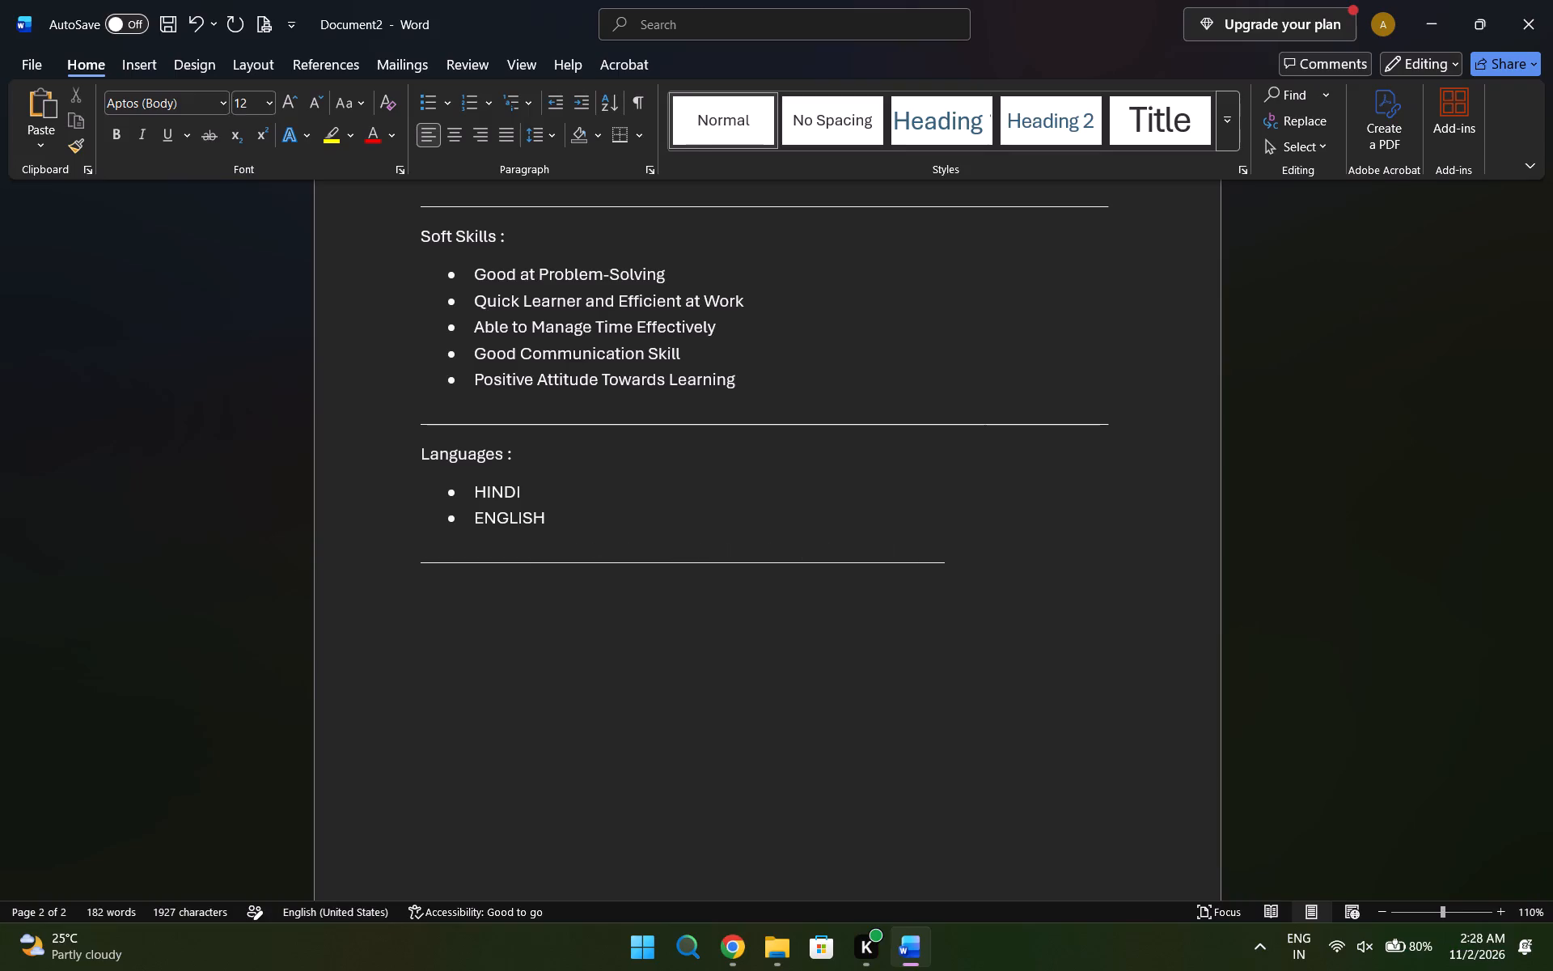
key(BackSpace)
key(BackSpace)
key(BackSpace)
key(BackSpace)
key(BackSpace)
key(BackSpace)
key(BackSpace)
key(BackSpace)
Increase the font size of the Summary and Education headings to 14 pt.
ctrl+scroll(534, 568, down, 6)
scroll(534, 568, up, 8)
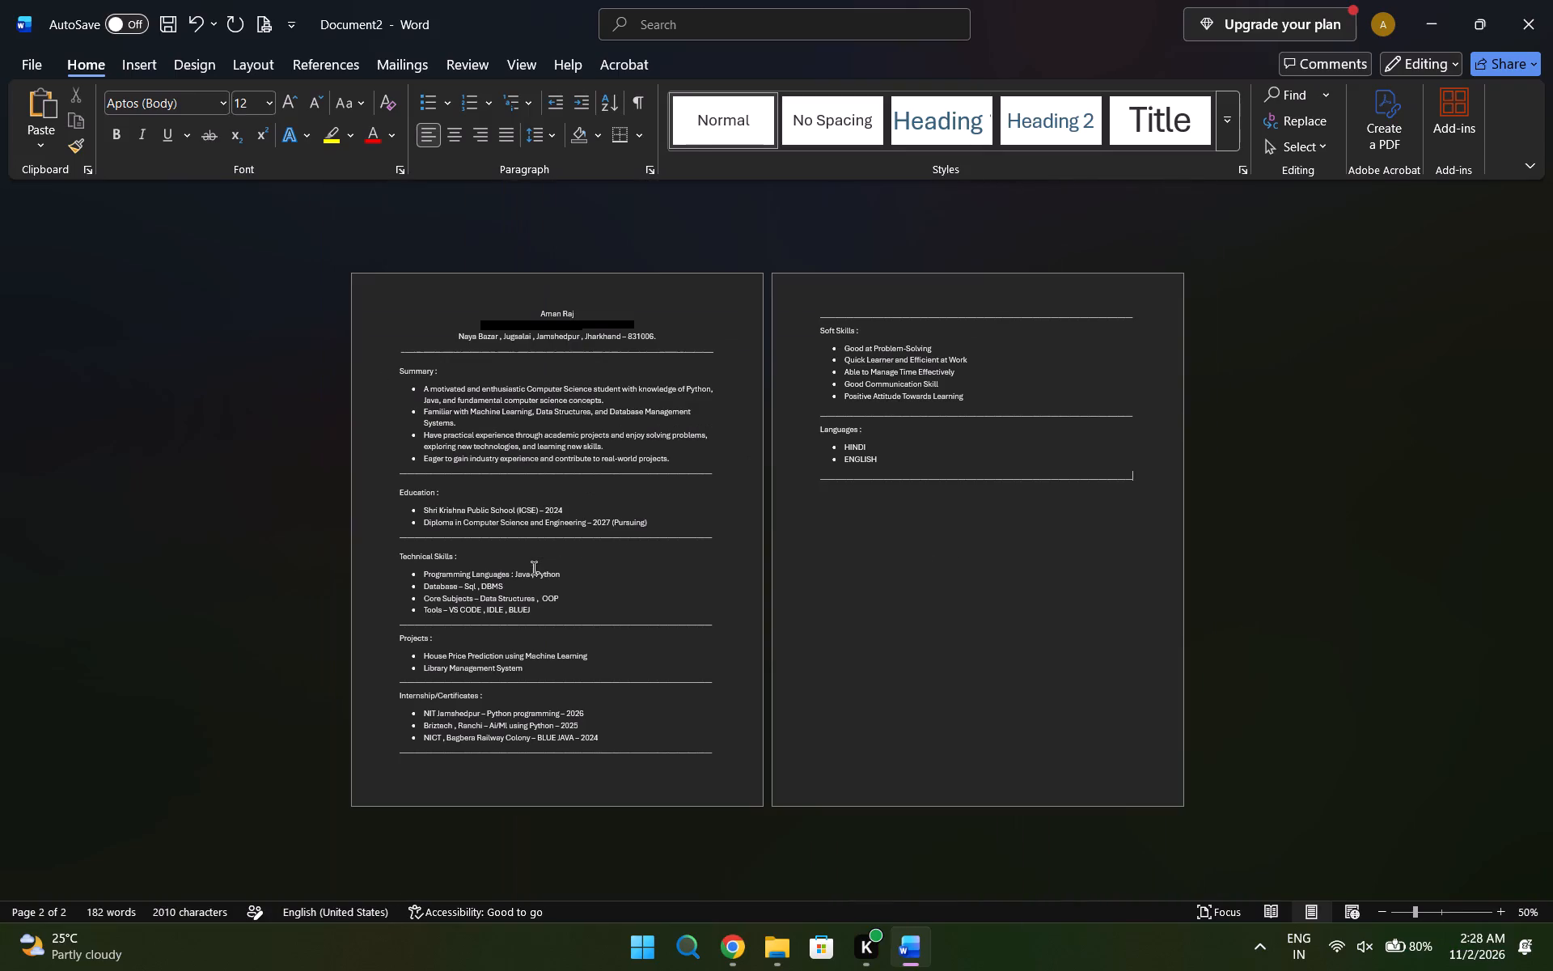
ctrl+scroll(534, 568, up, 2)
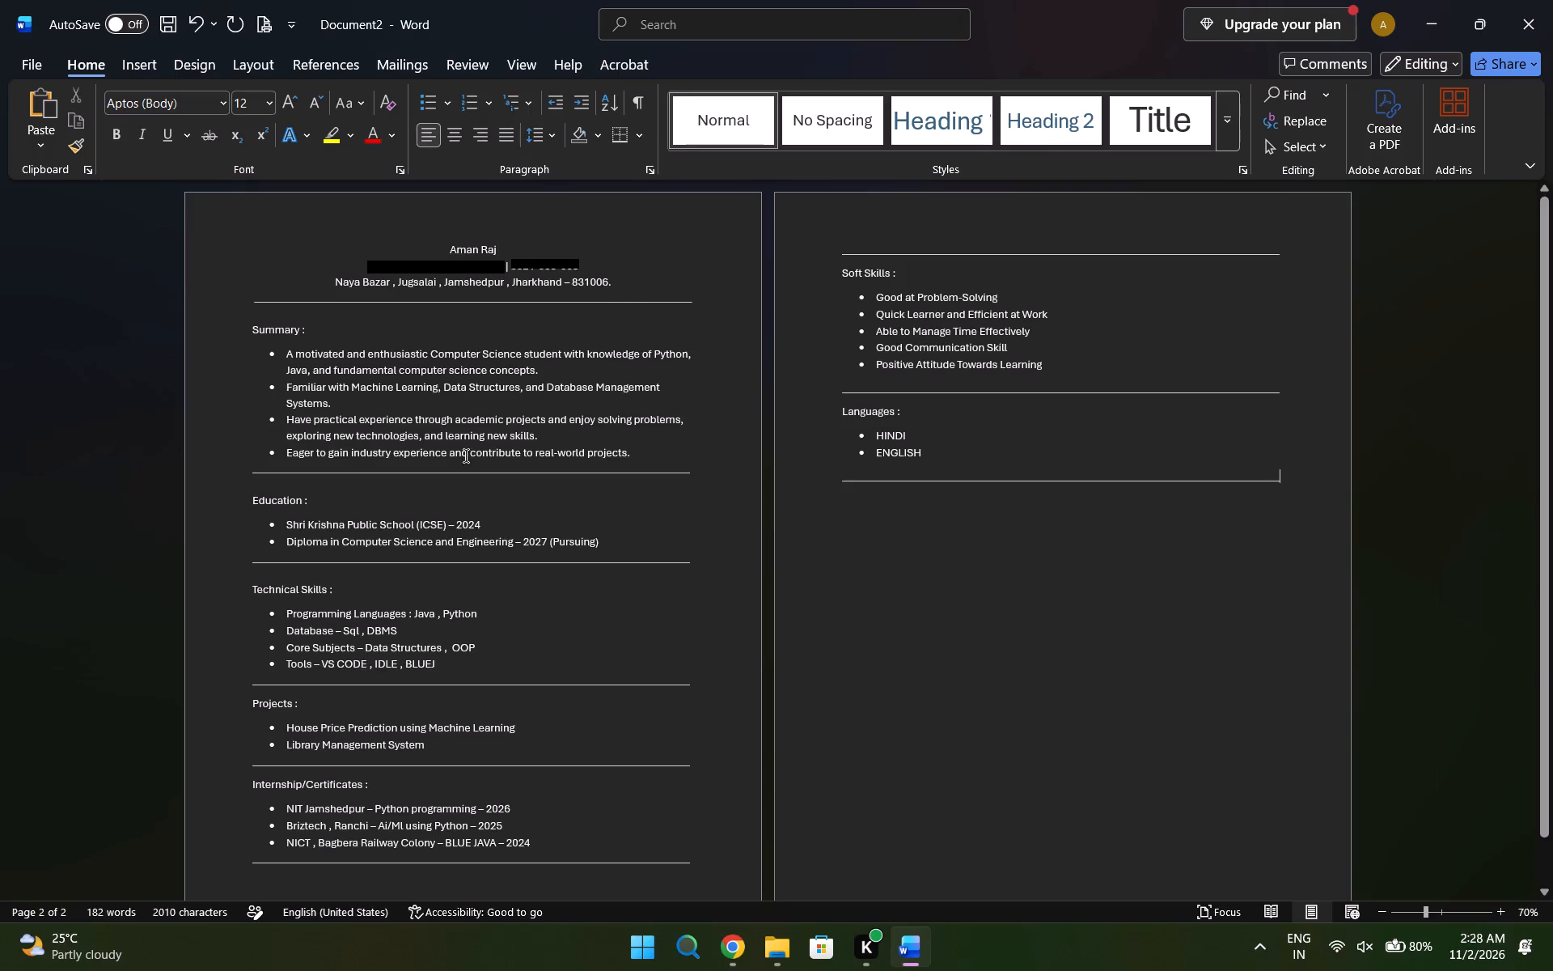
ctrl+scroll(466, 456, up, 5)
scroll(425, 456, up, 18)
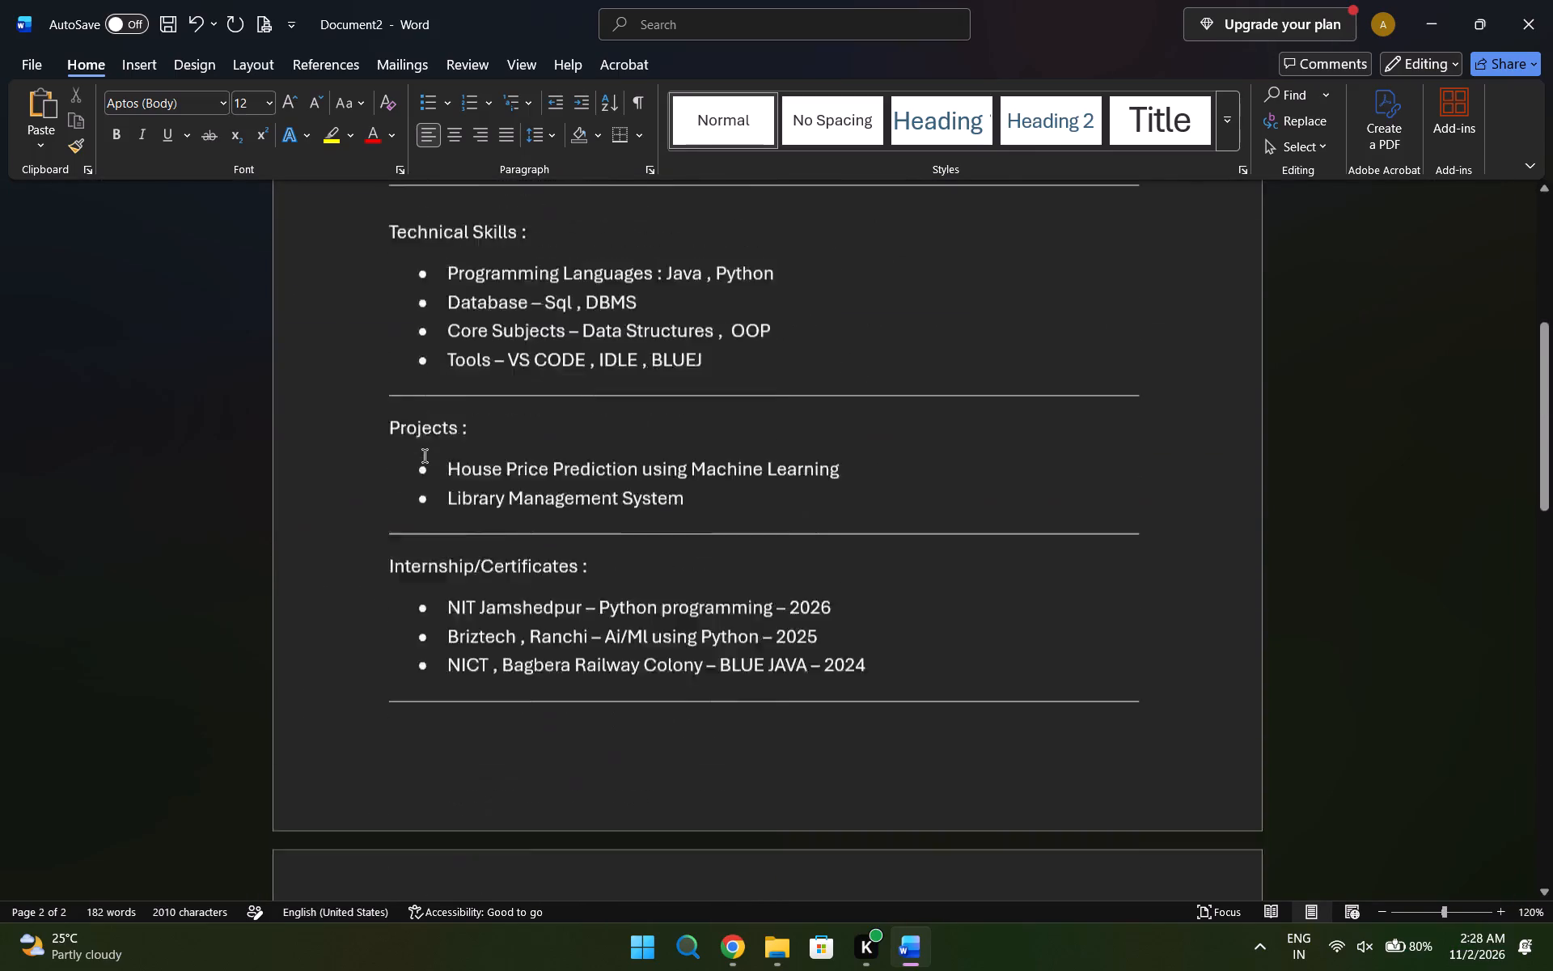
scroll(425, 456, up, 14)
drag(488, 435, 369, 440)
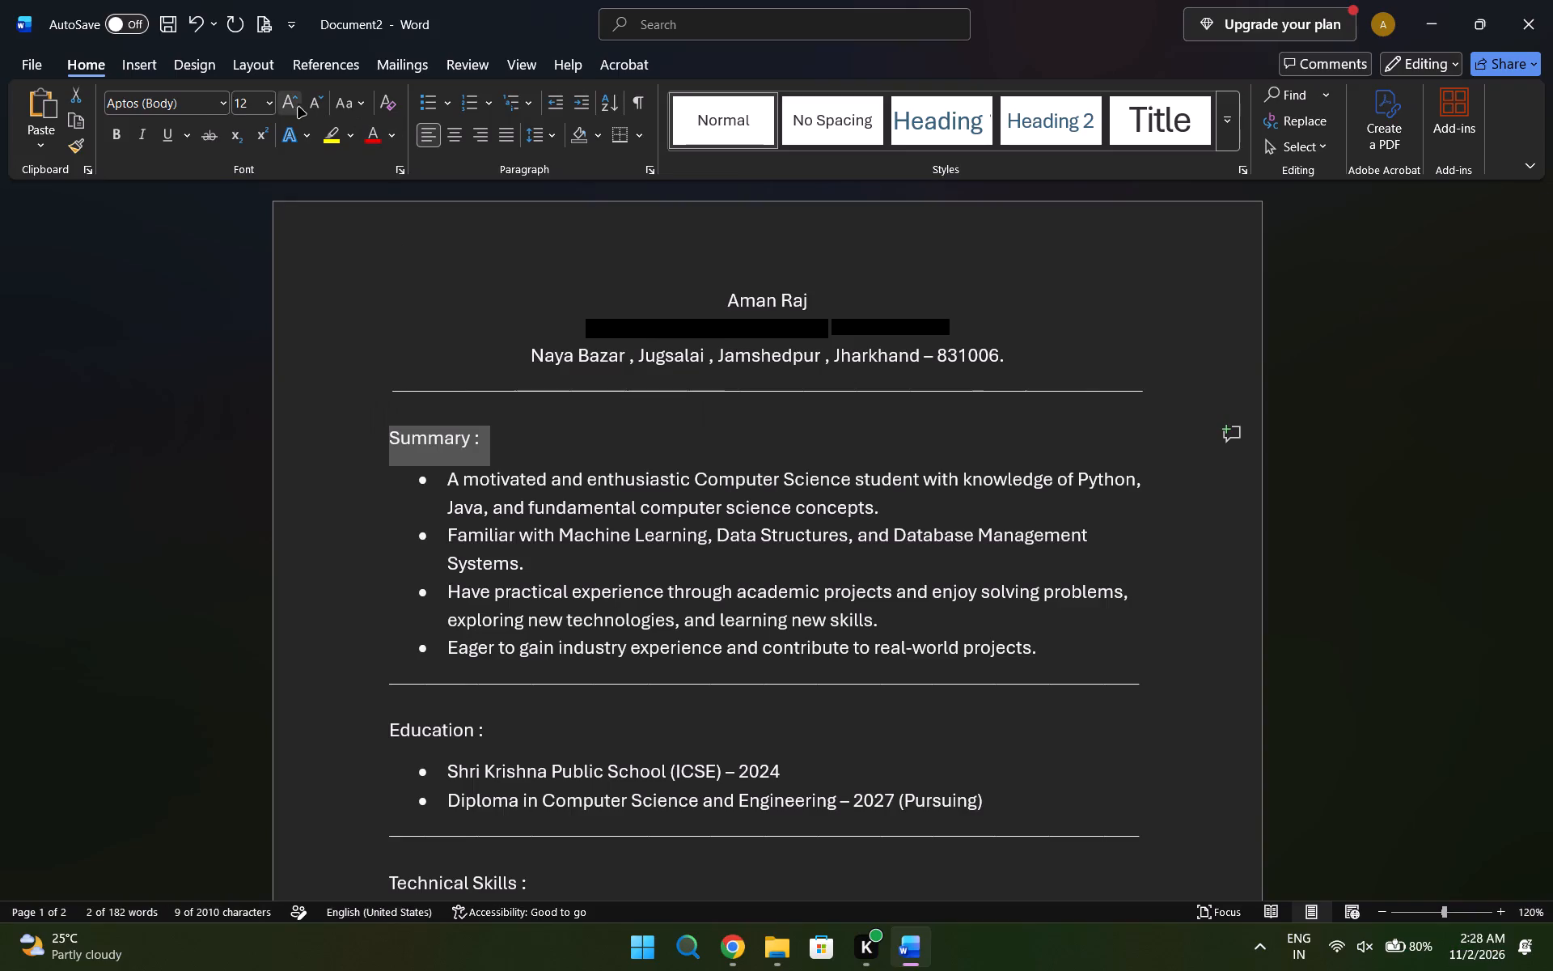
click(294, 108)
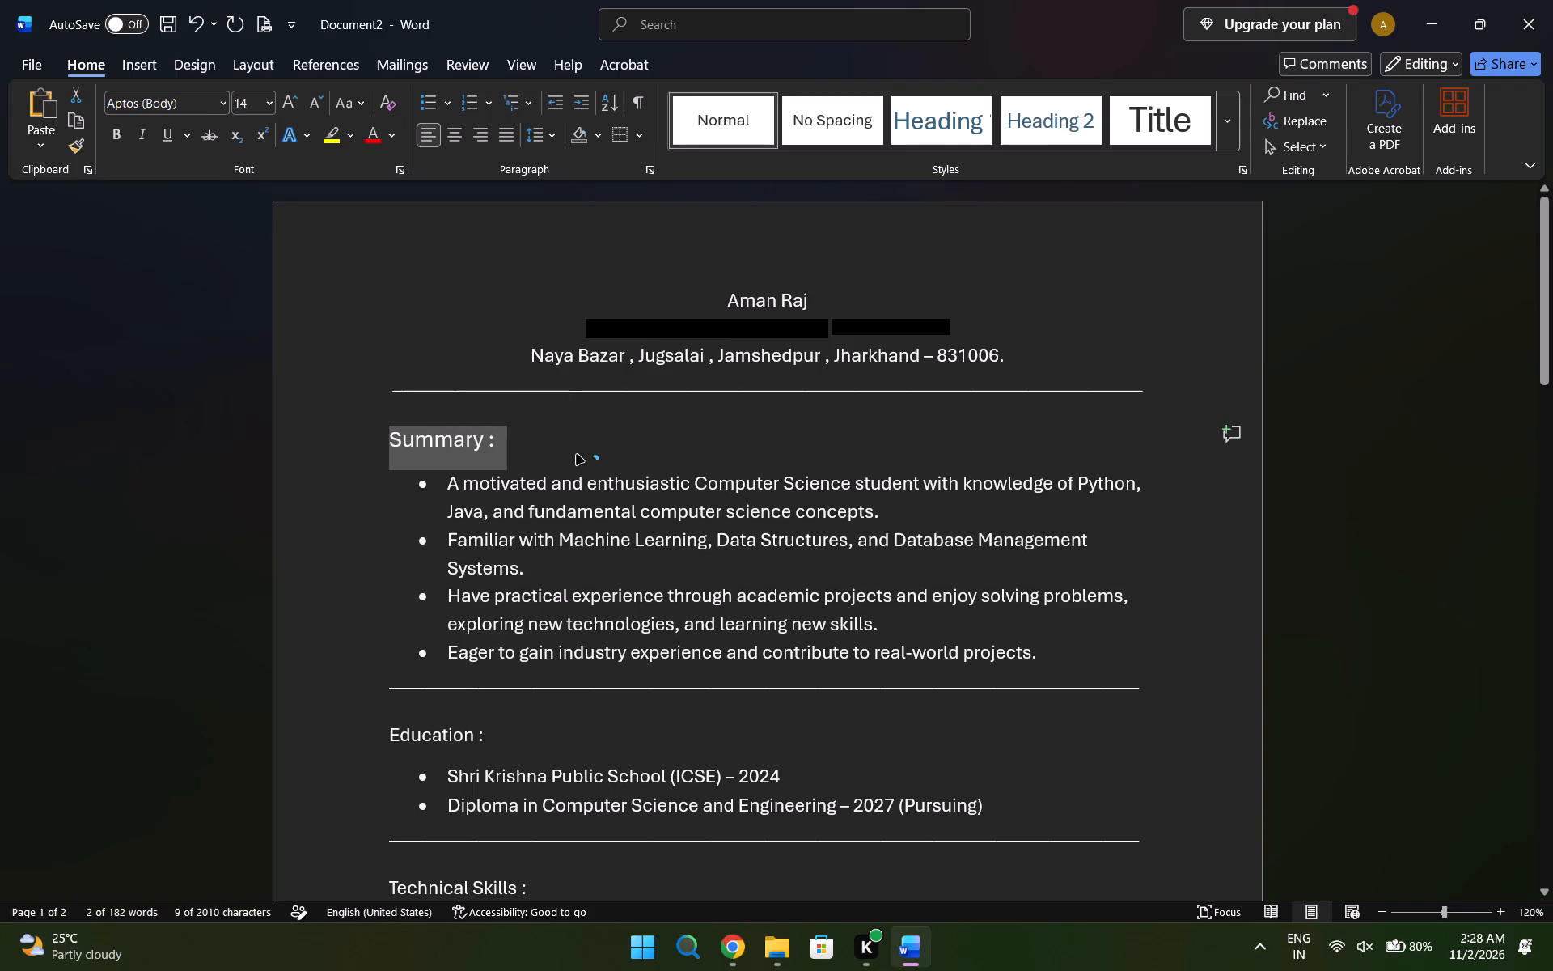
click(577, 455)
scroll(572, 453, down, 4)
drag(476, 501, 342, 502)
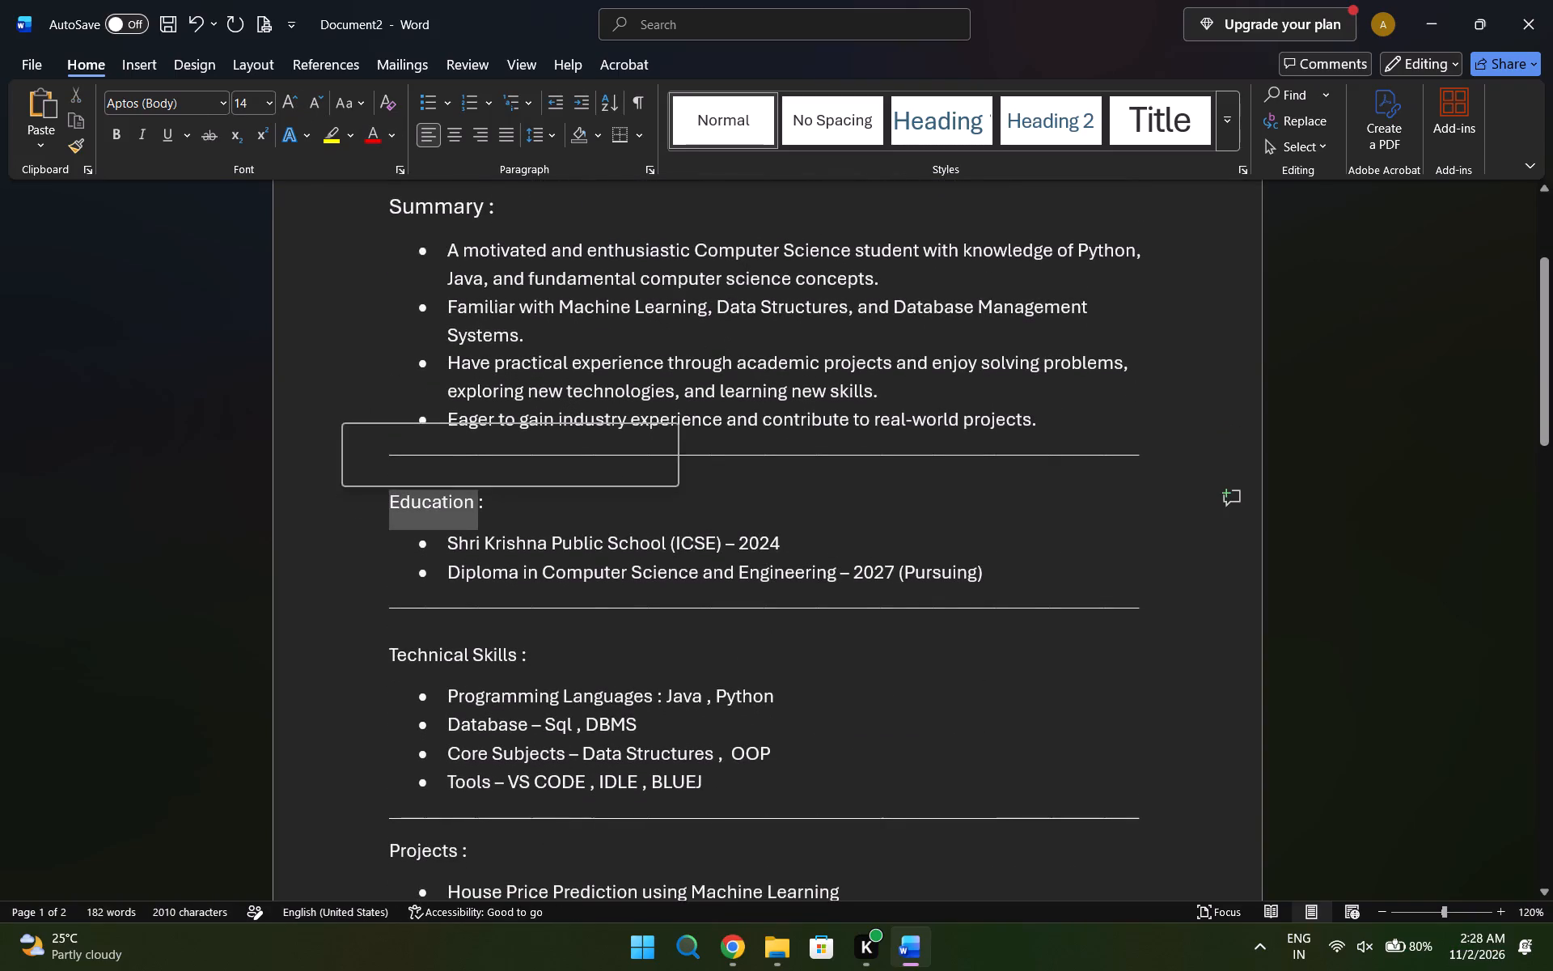
click(530, 498)
drag(529, 498, 374, 498)
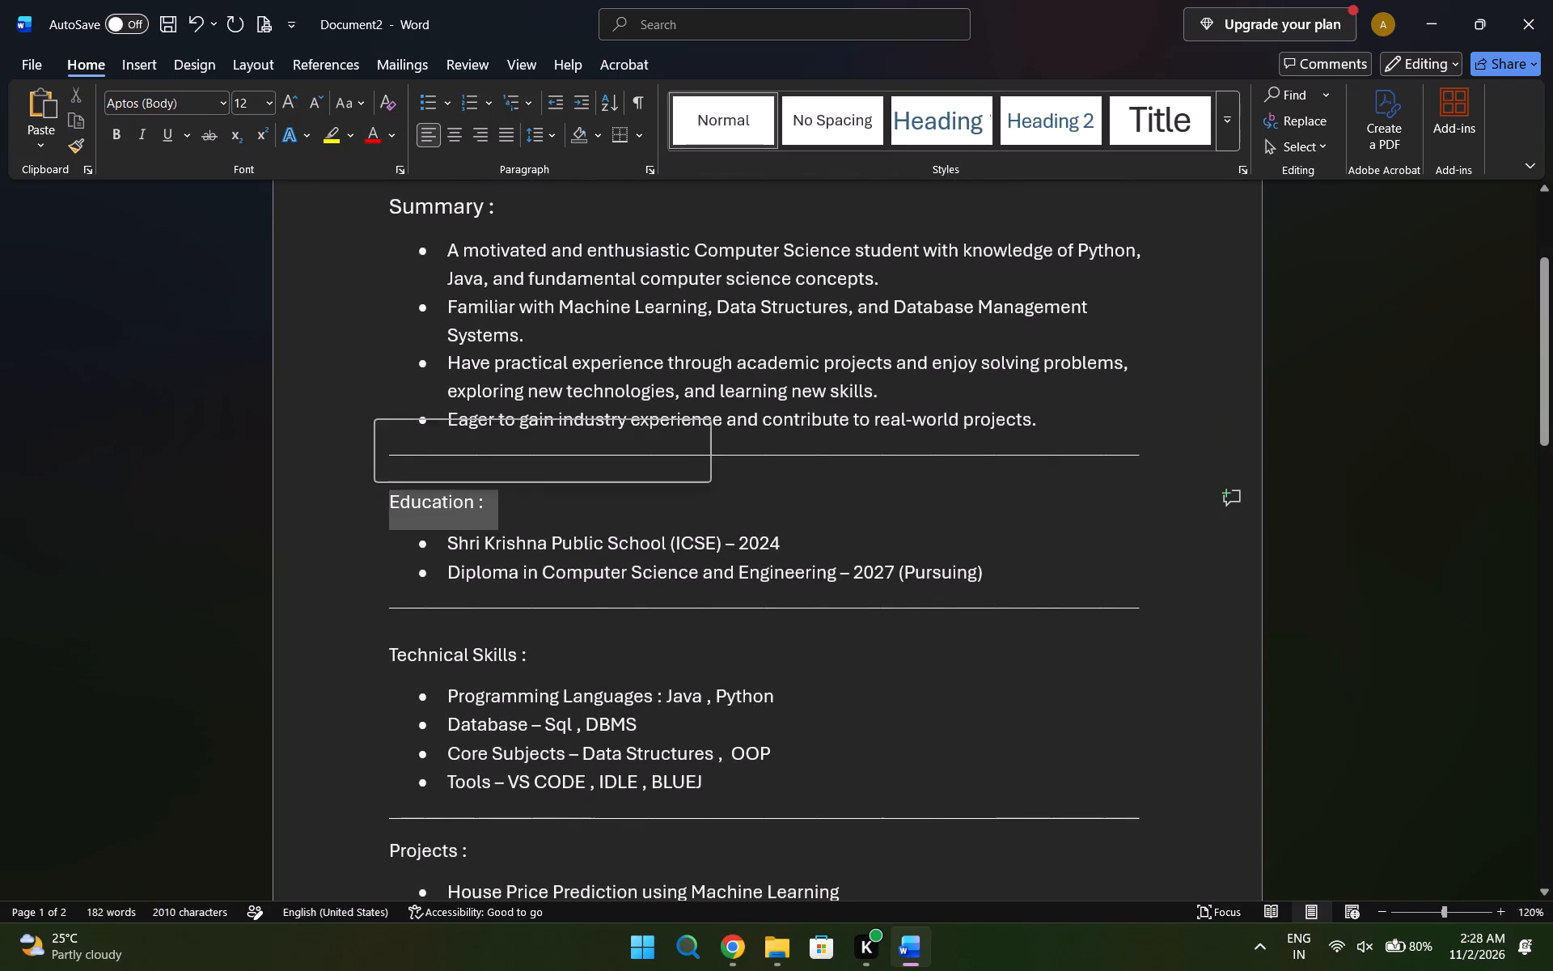
click(289, 108)
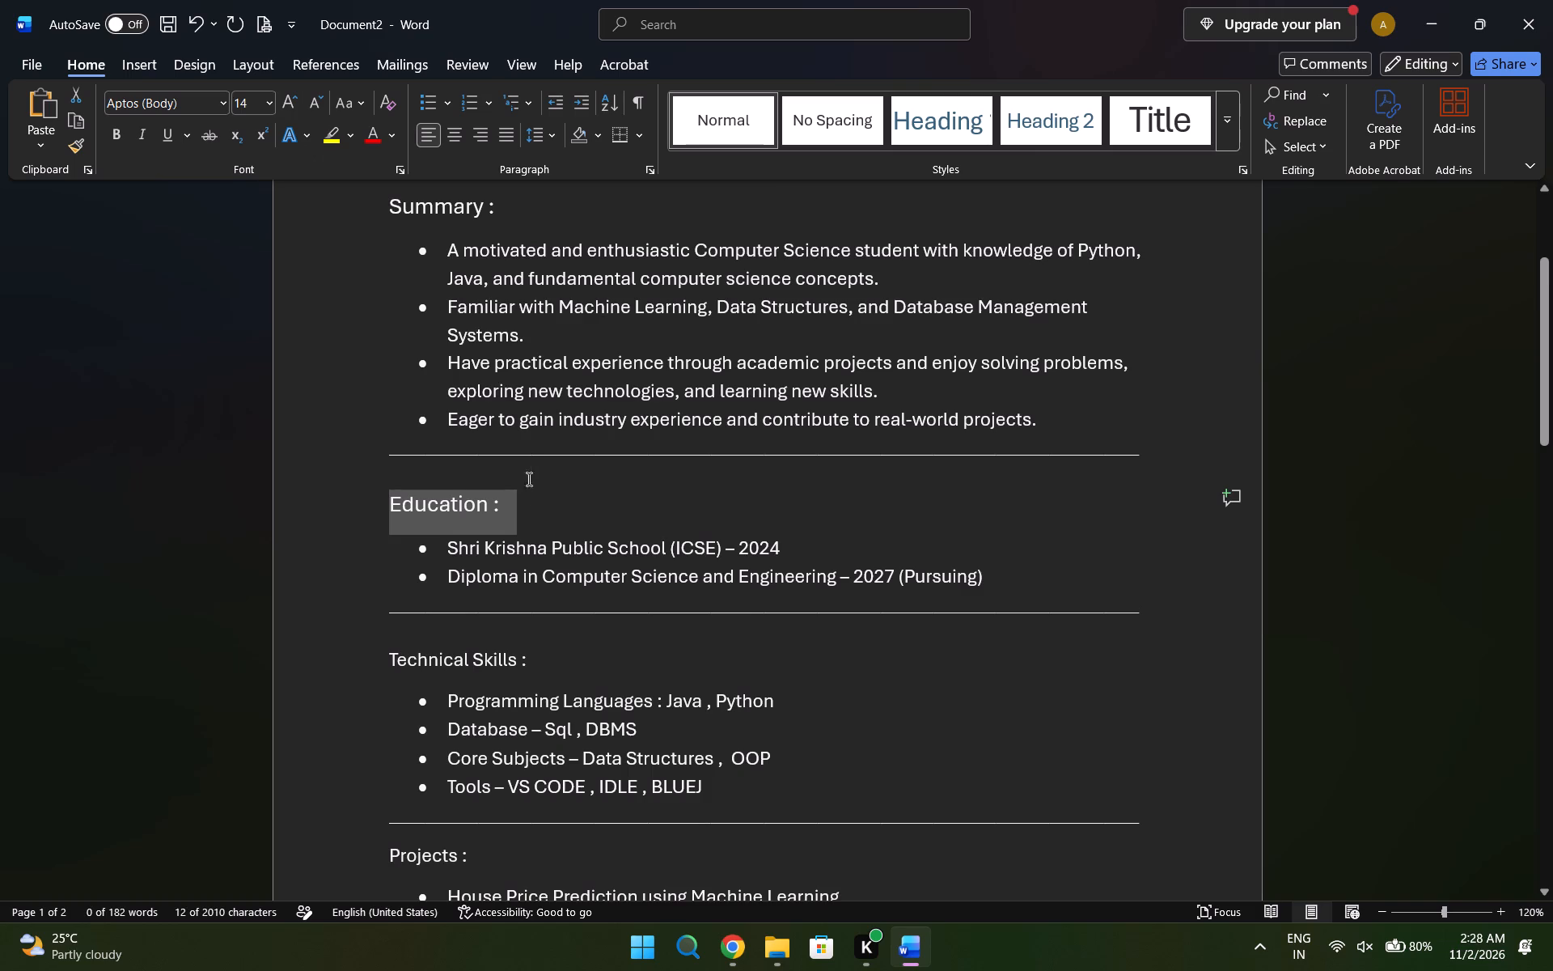
Increase the font size of the Technical Skills, Projects and Internship/Certificates headings to 14 pt.
scroll(518, 494, down, 2)
drag(548, 541, 375, 531)
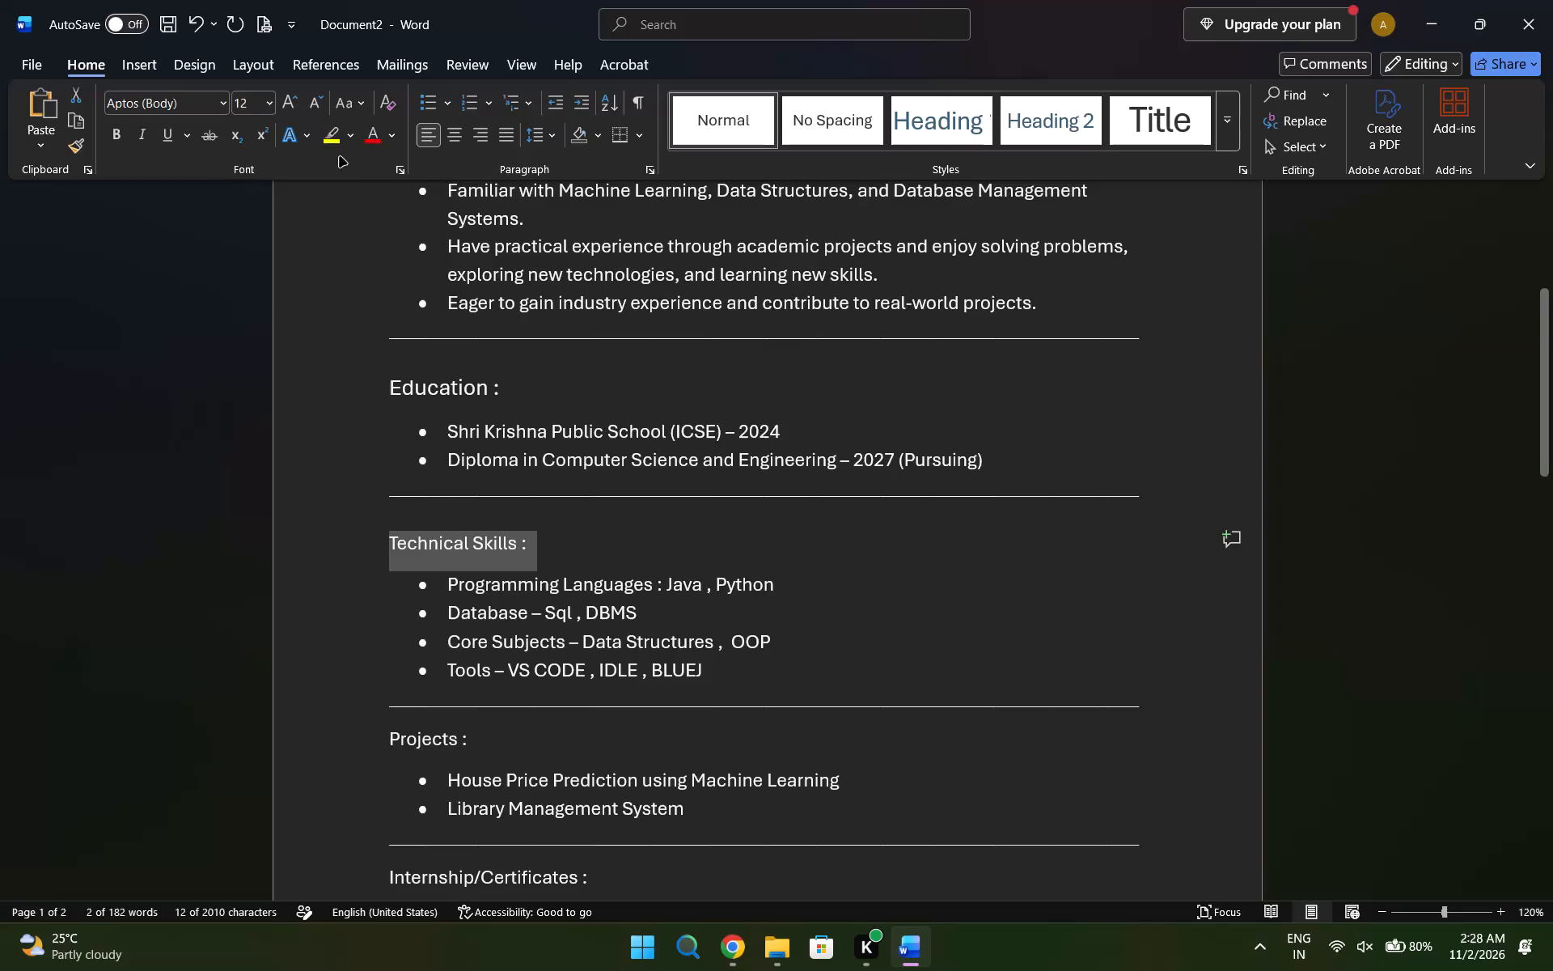
click(292, 100)
scroll(430, 362, down, 3)
drag(470, 567, 426, 567)
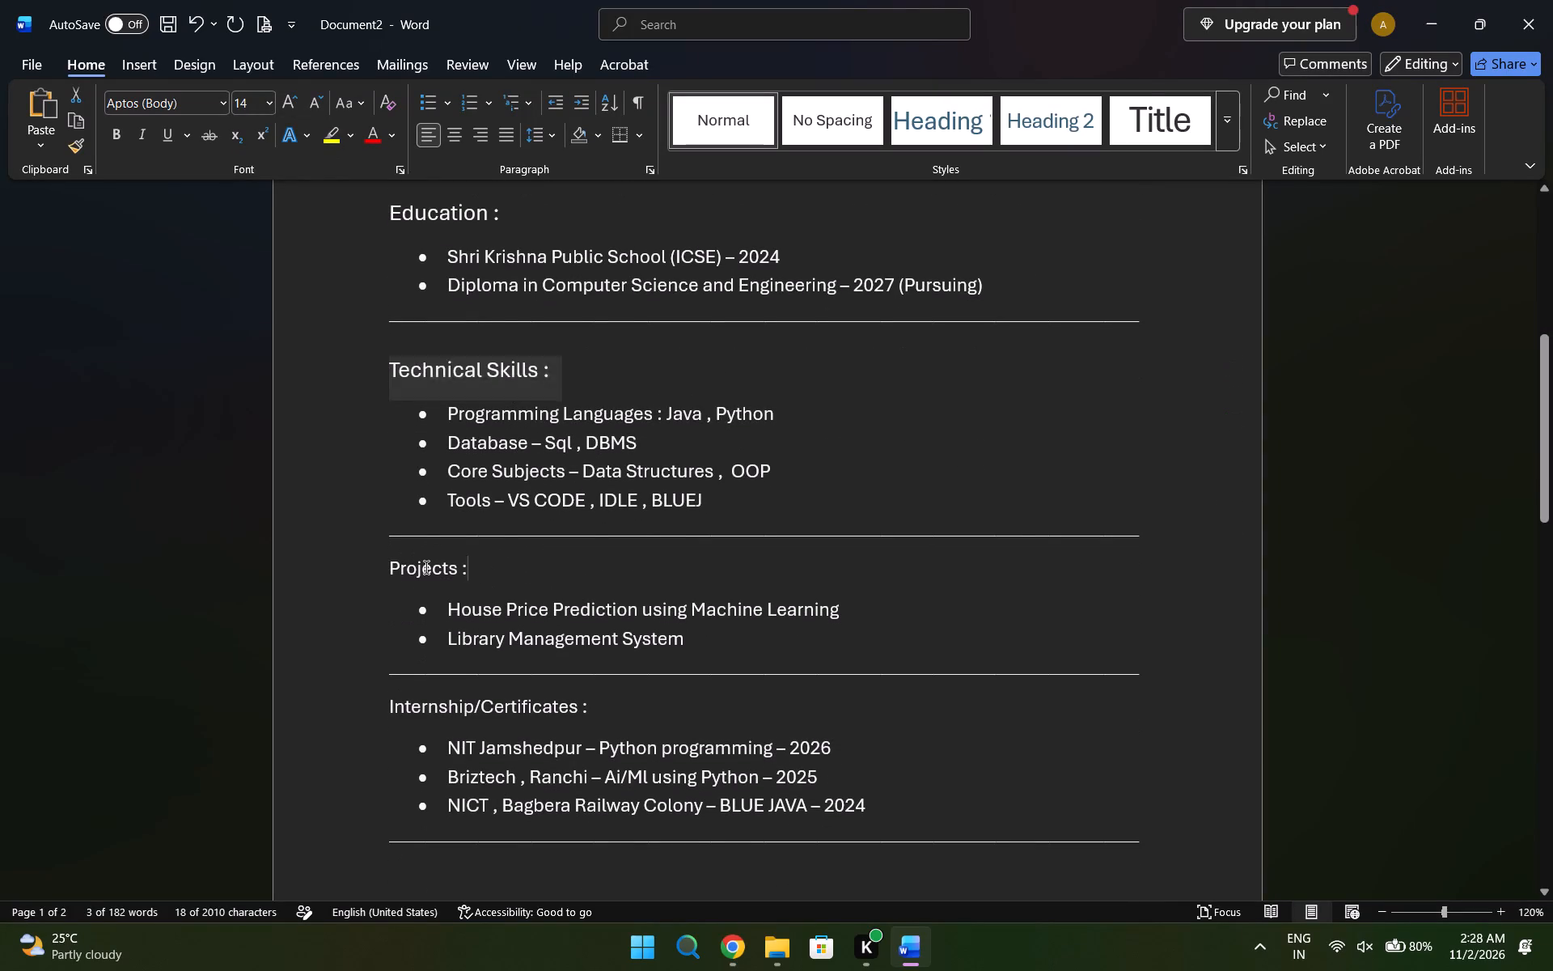
drag(426, 567, 354, 557)
click(281, 104)
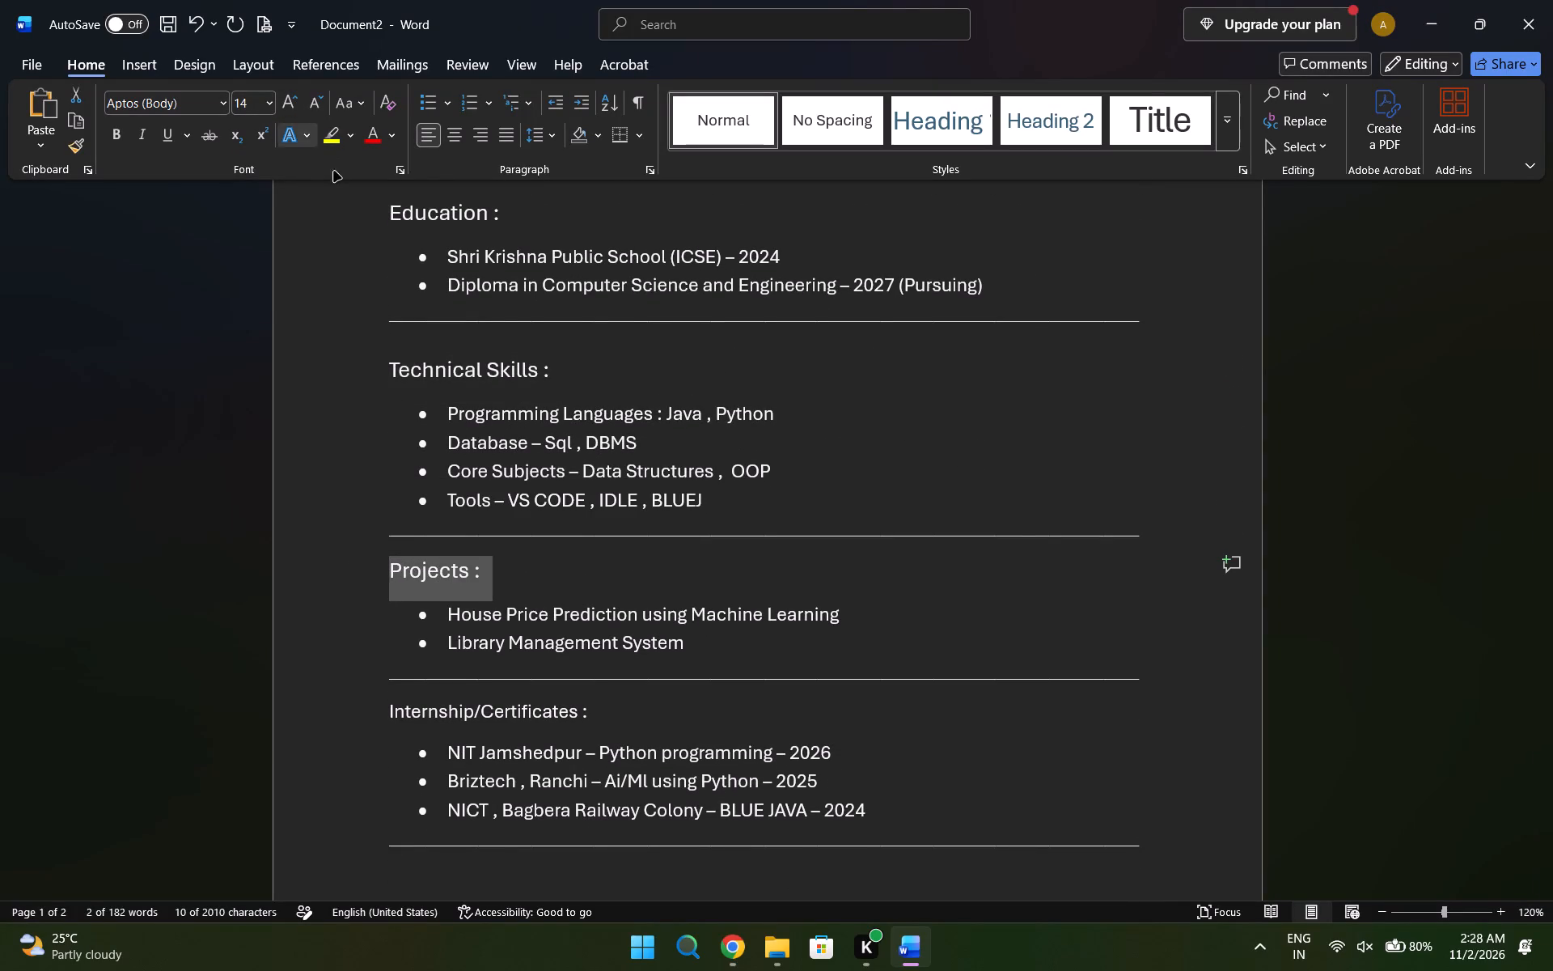
scroll(370, 275, down, 4)
drag(602, 478, 379, 473)
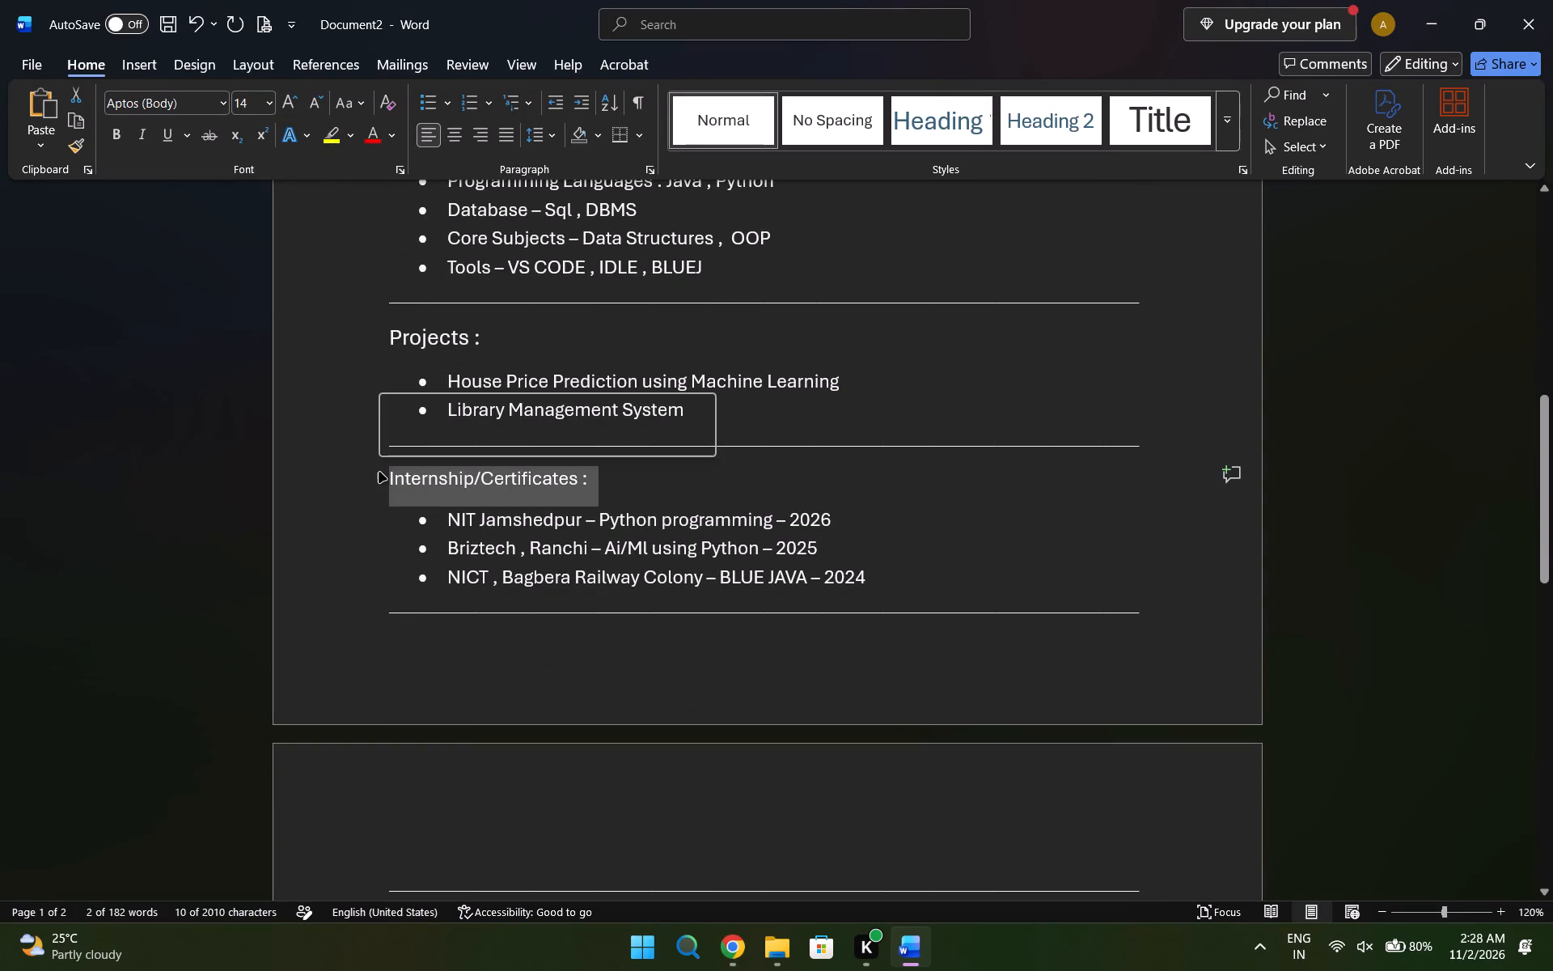
click(284, 95)
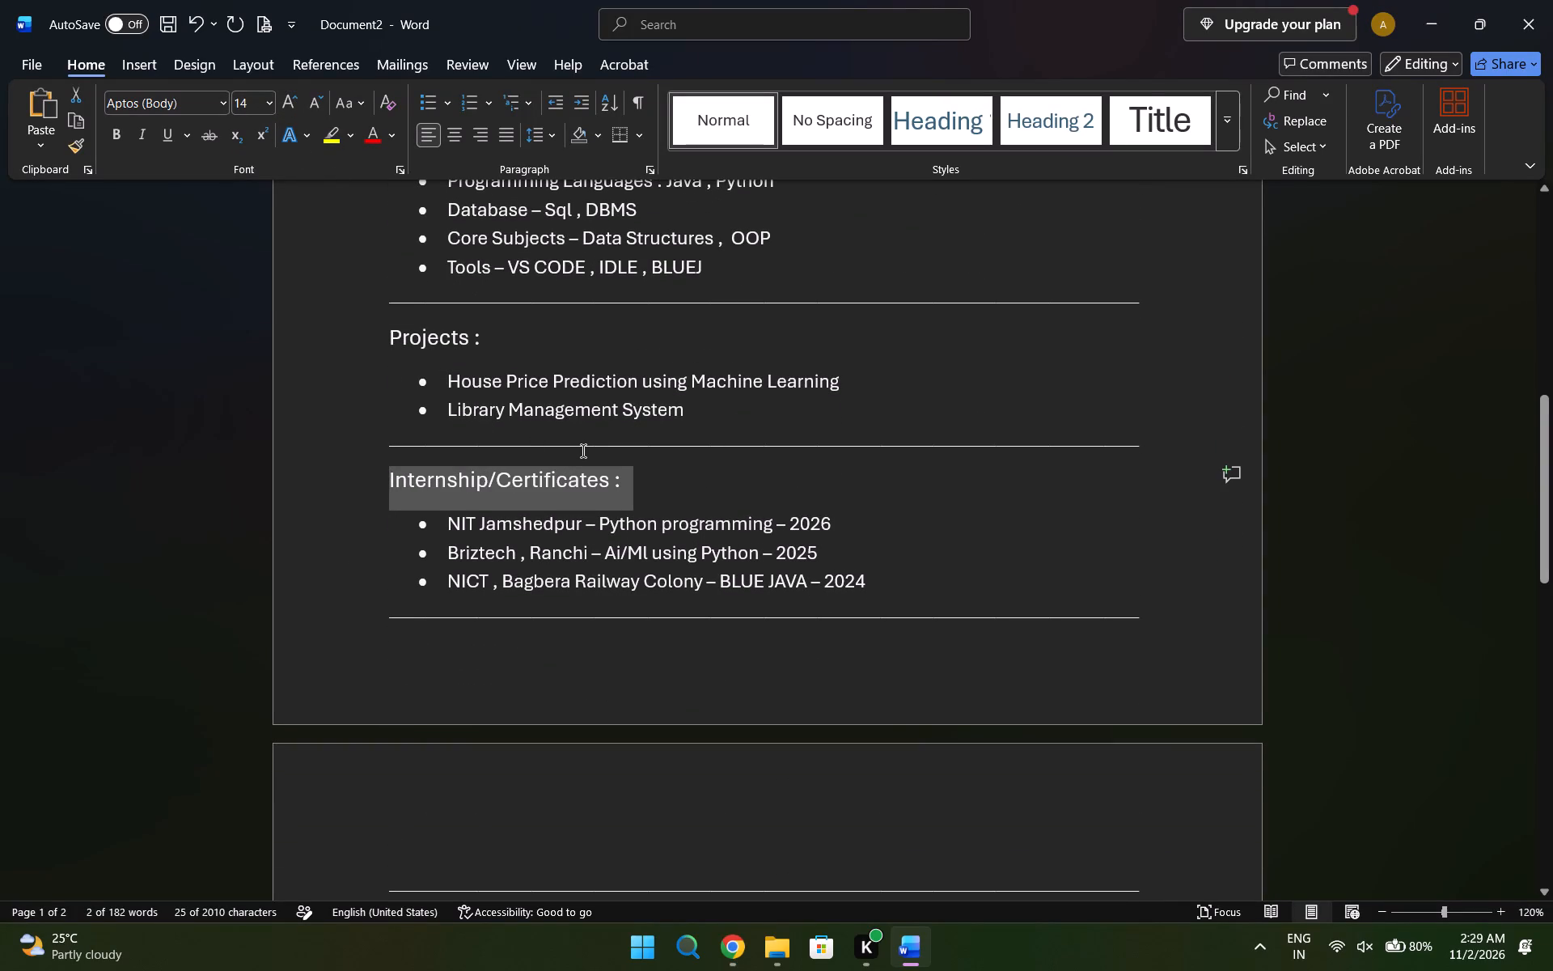
Format the name, contact and address lines at the top of the resume as 14 pt bold.
scroll(583, 451, up, 19)
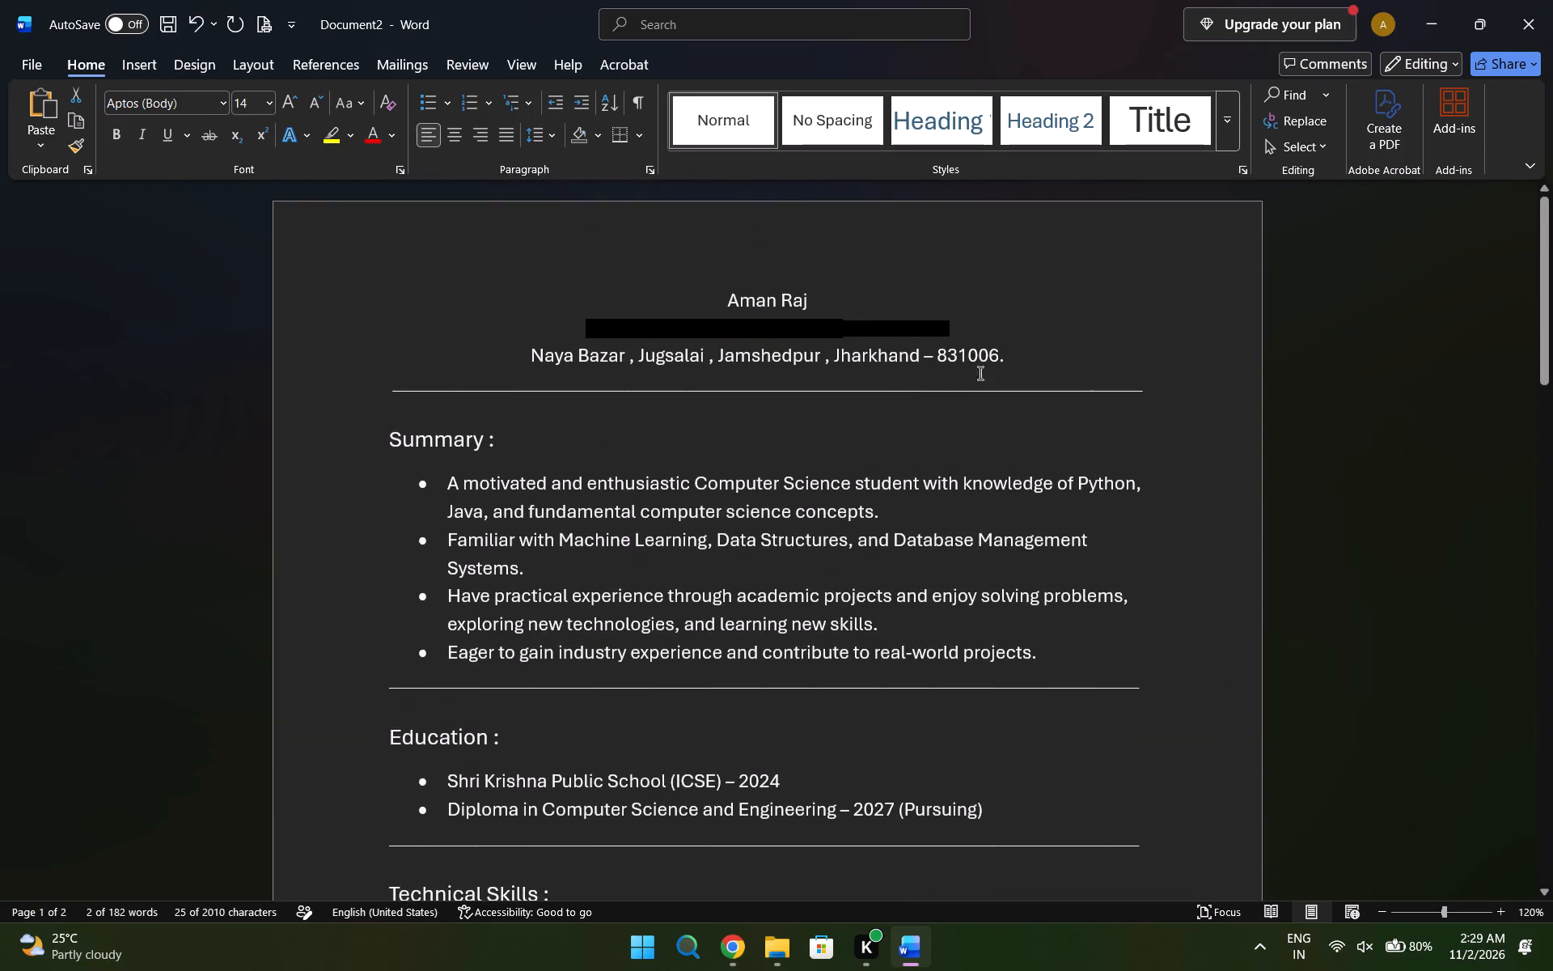
drag(1005, 351, 747, 305)
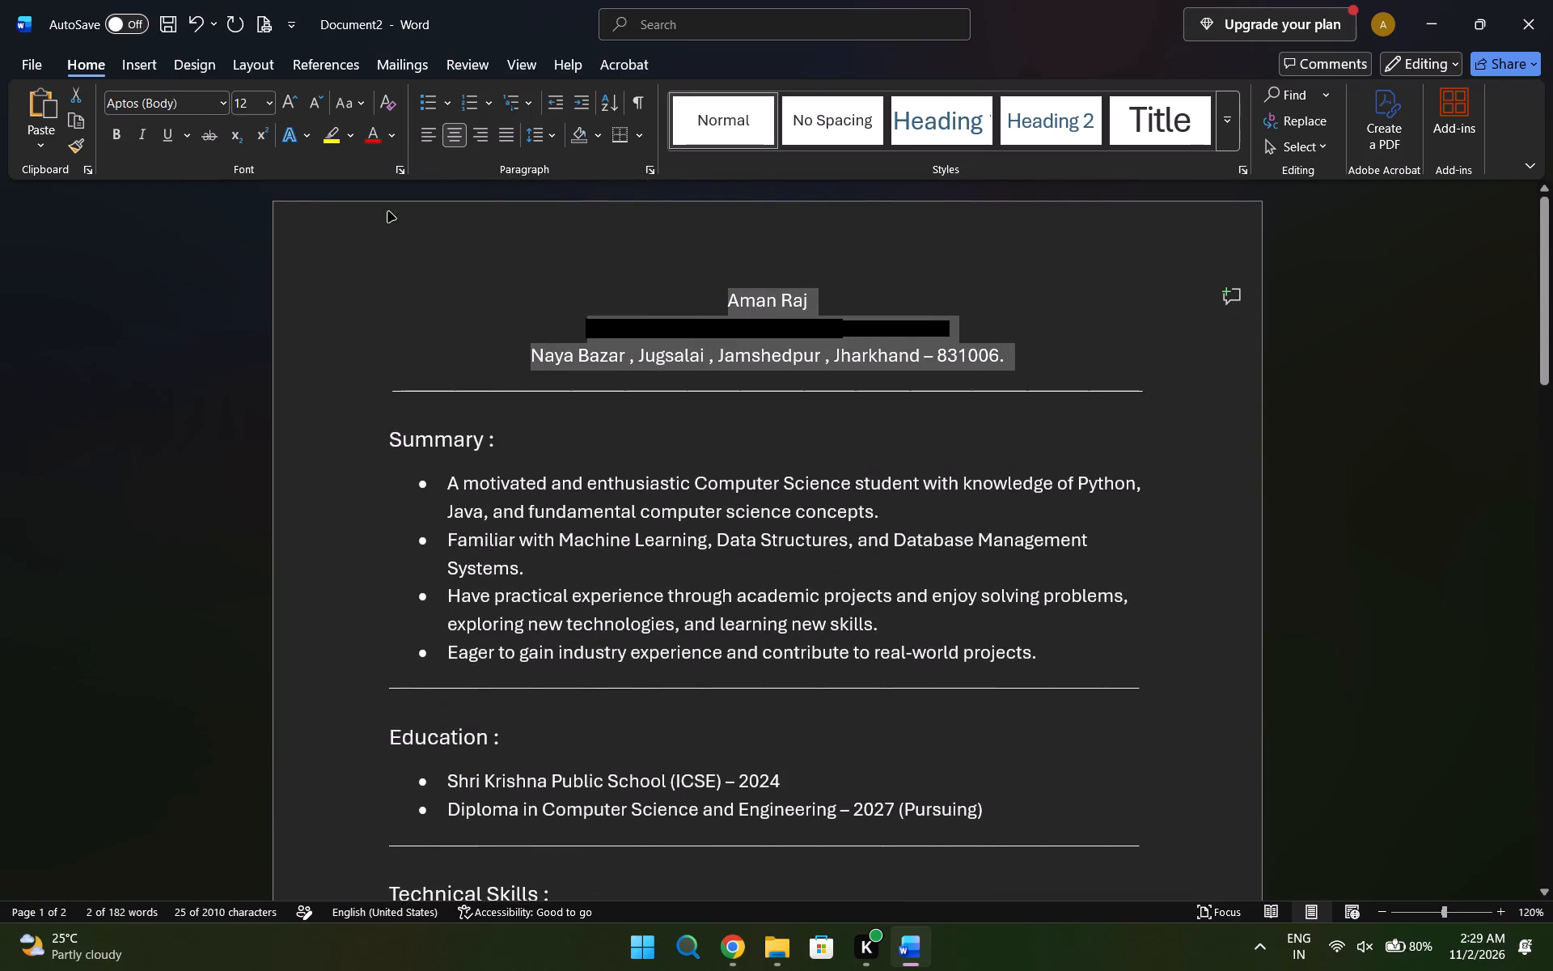
click(287, 105)
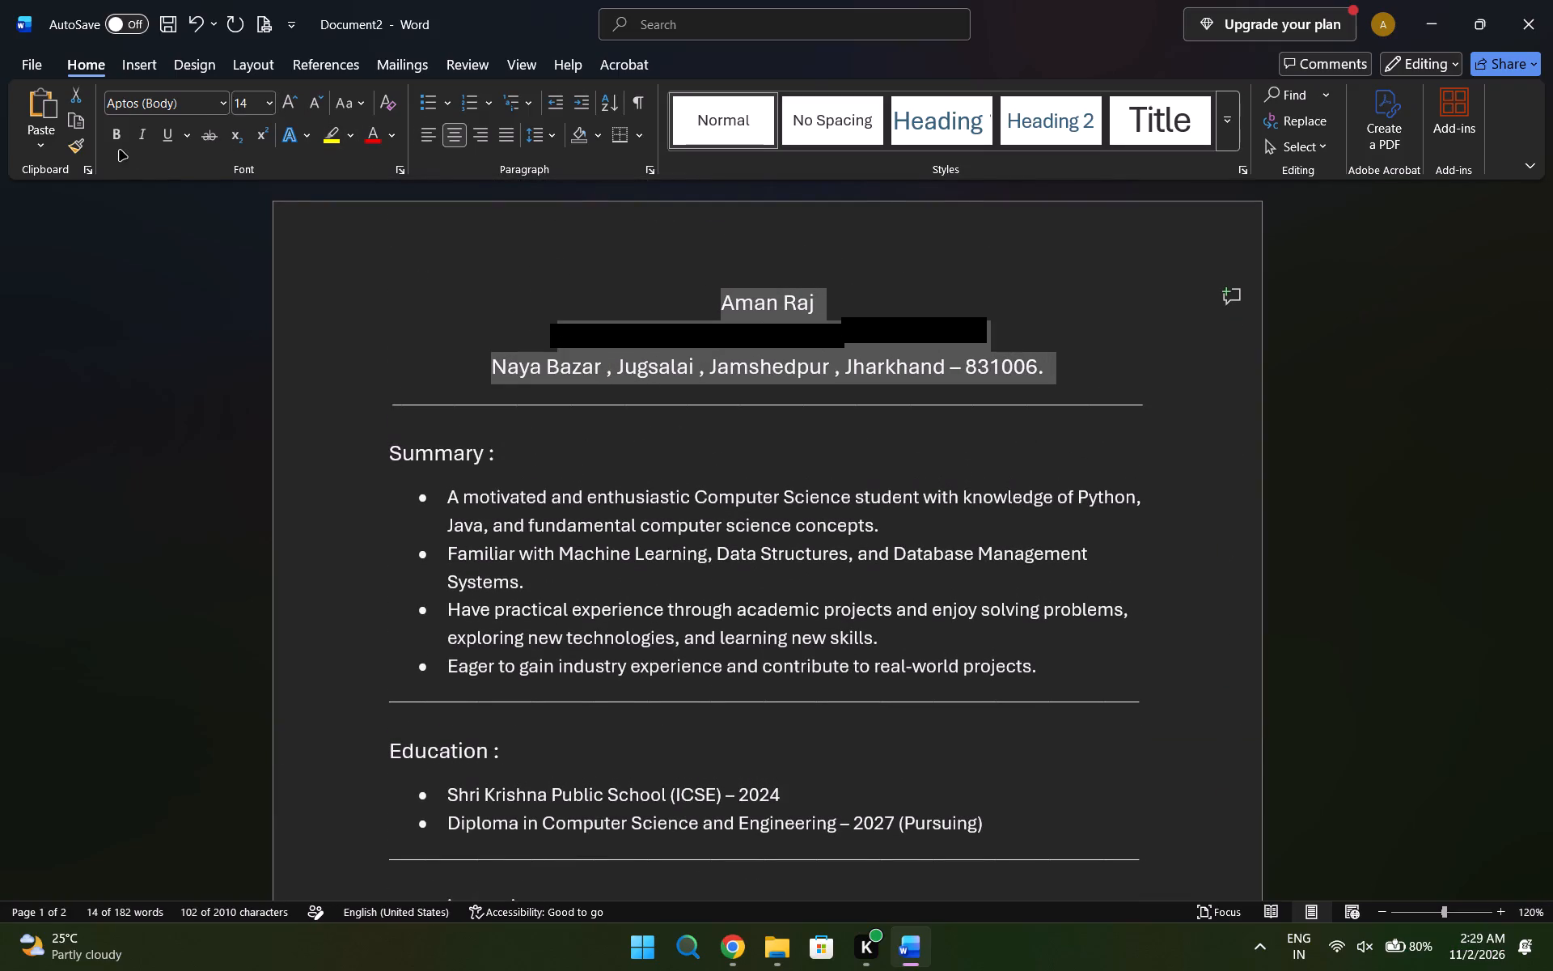
click(114, 143)
click(413, 337)
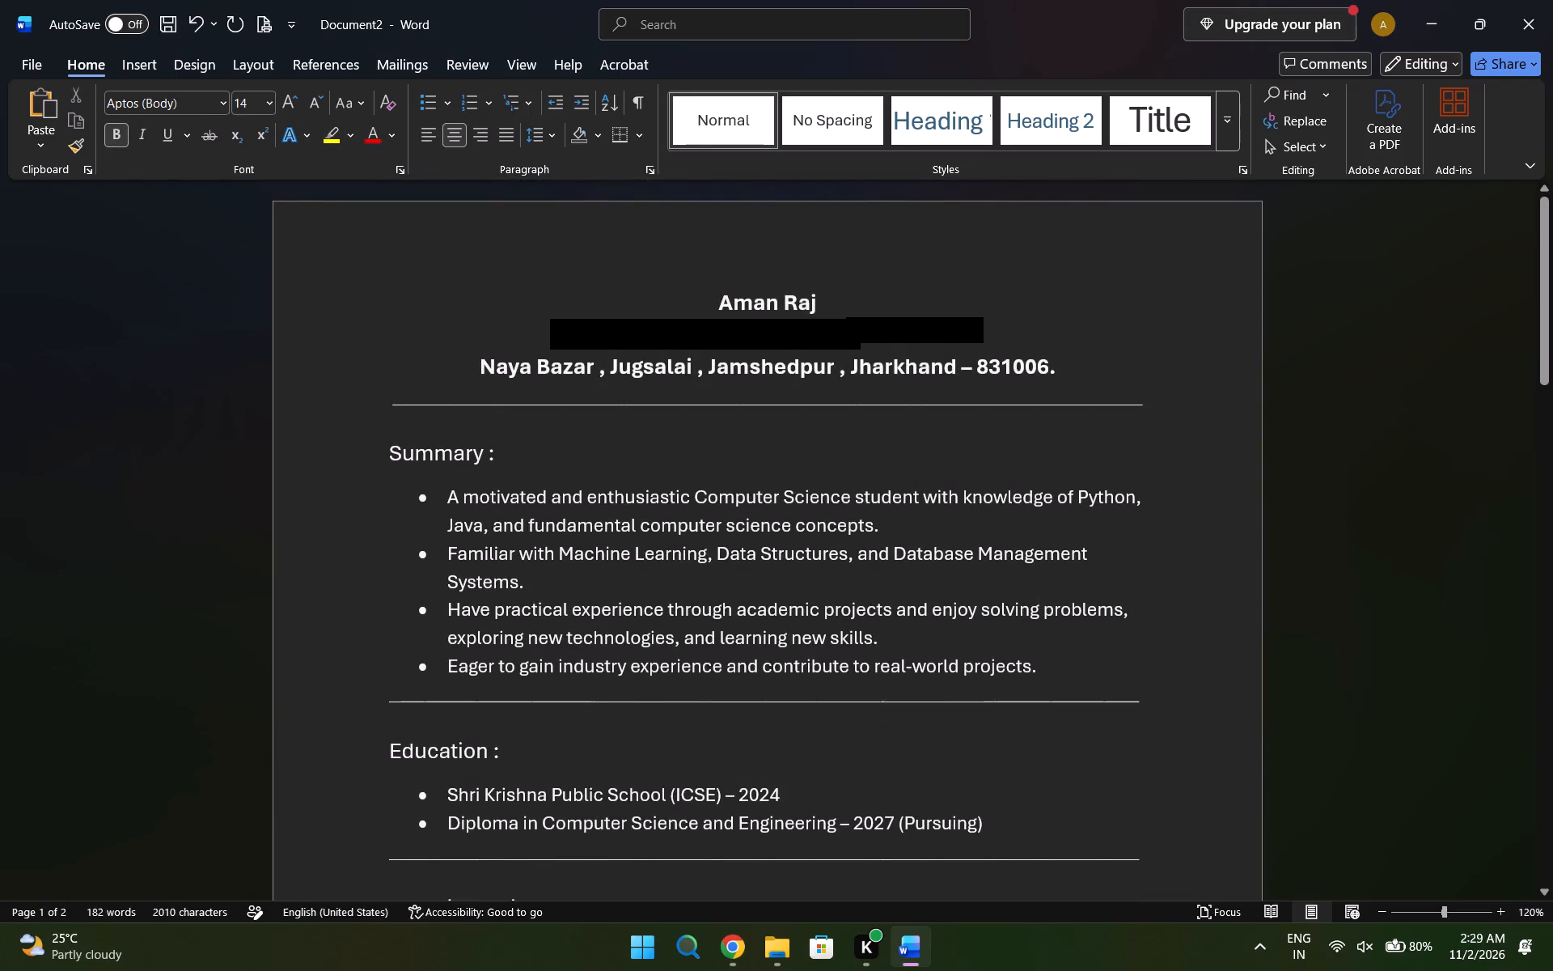
Remove bold from the contact and address lines, leaving only the name line bold.
scroll(692, 361, down, 2)
scroll(692, 361, up, 3)
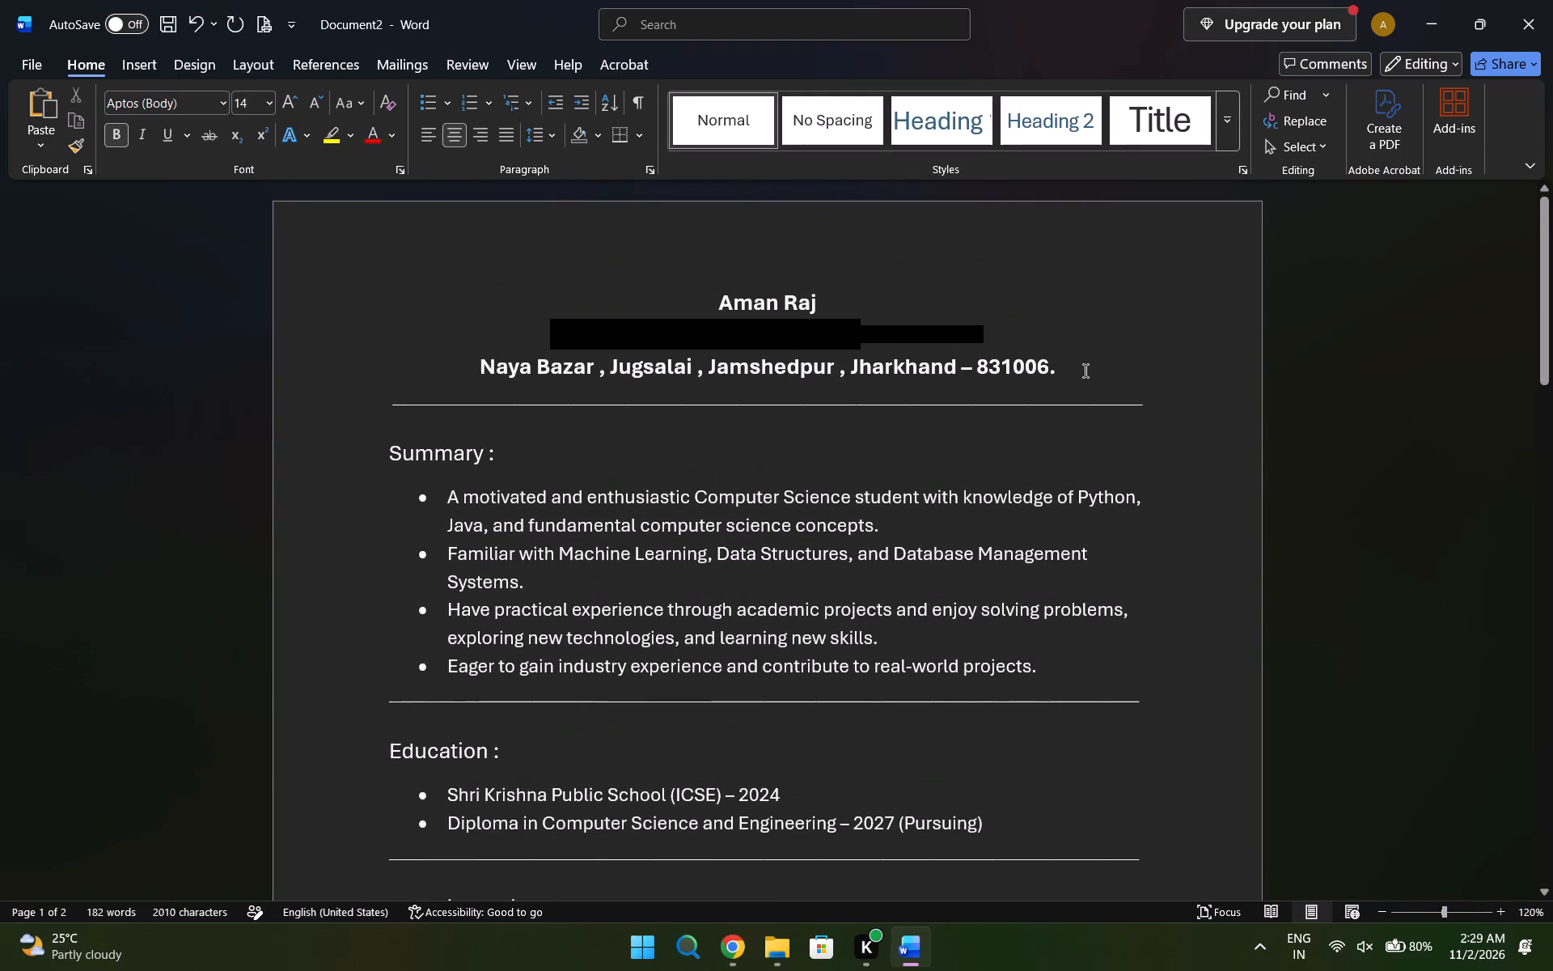
drag(1081, 371, 655, 339)
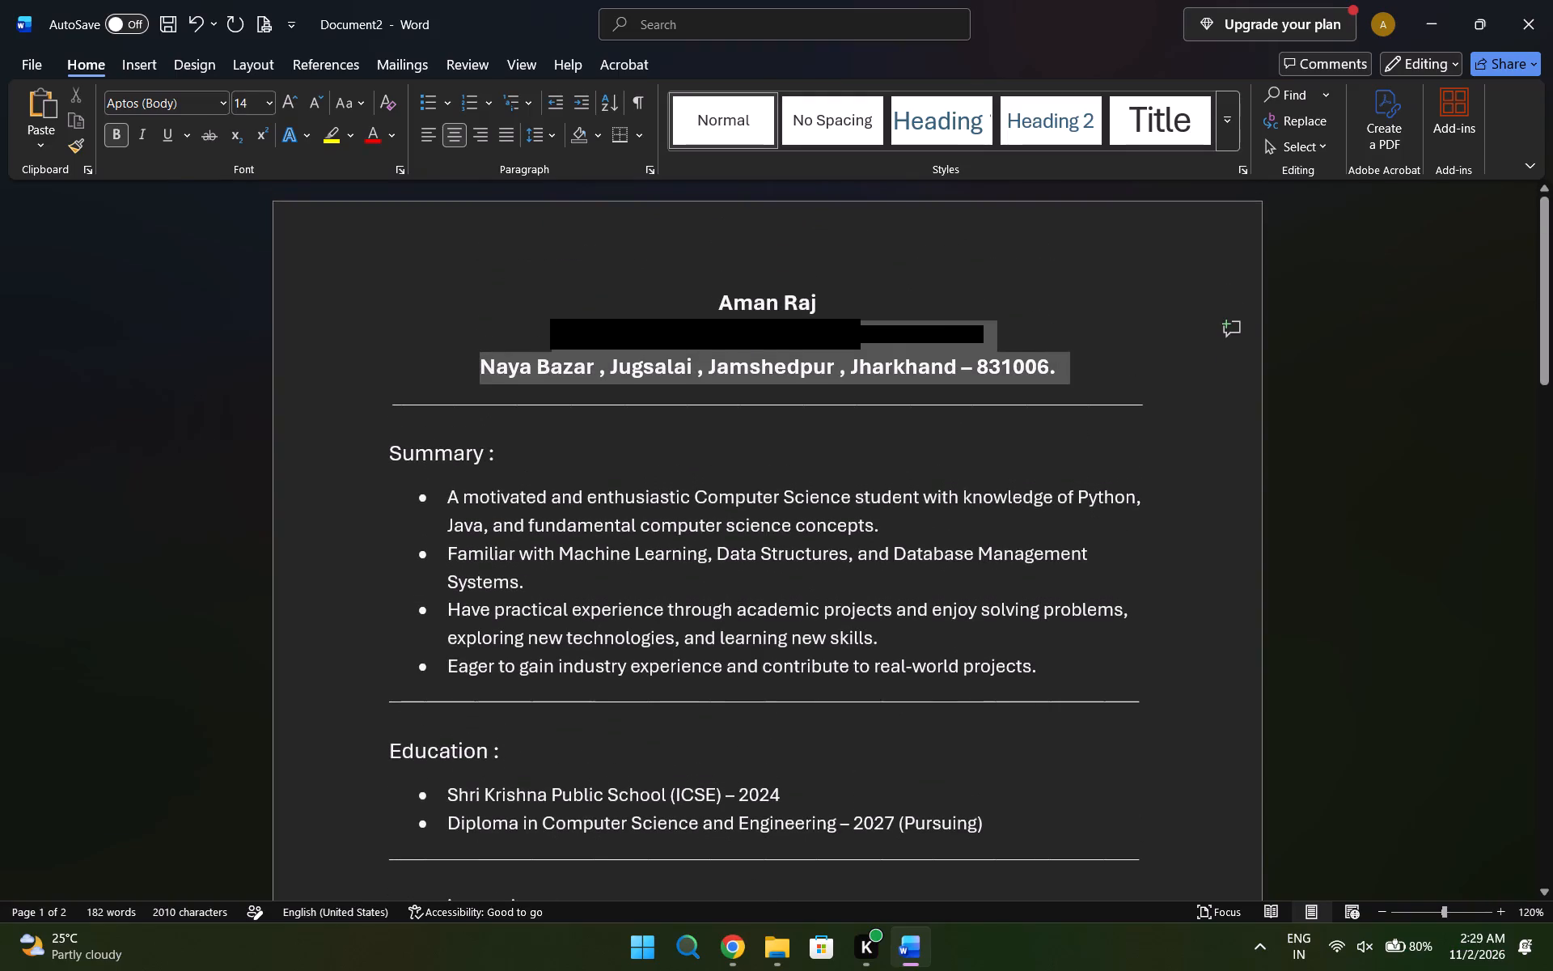
drag(655, 339, 562, 339)
click(118, 134)
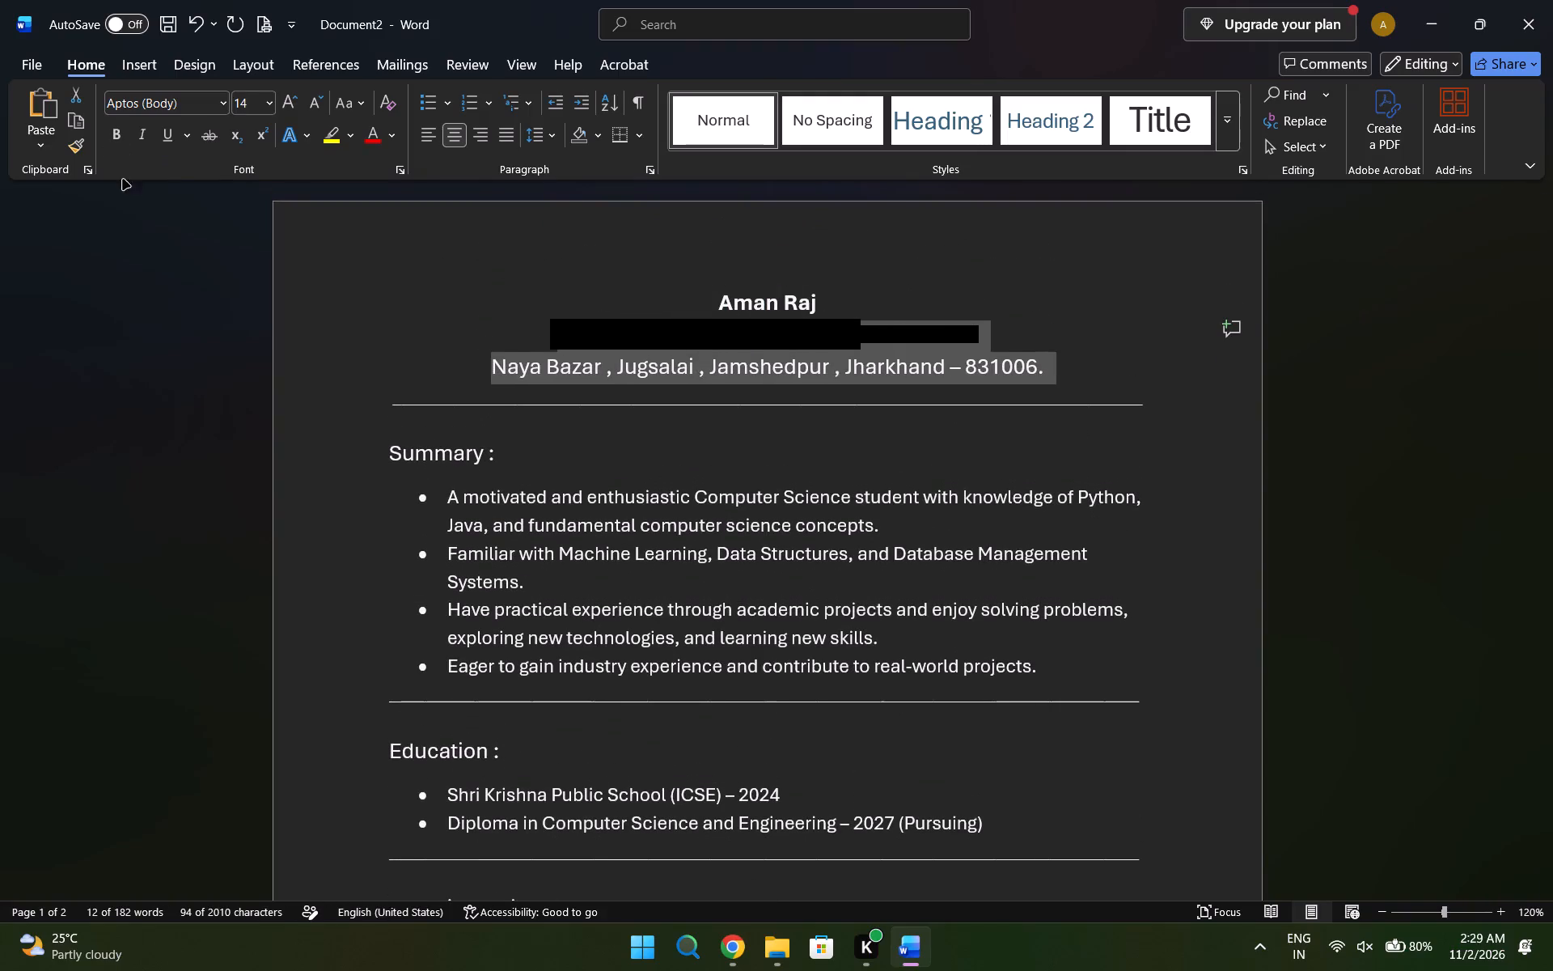
click(93, 349)
click(925, 296)
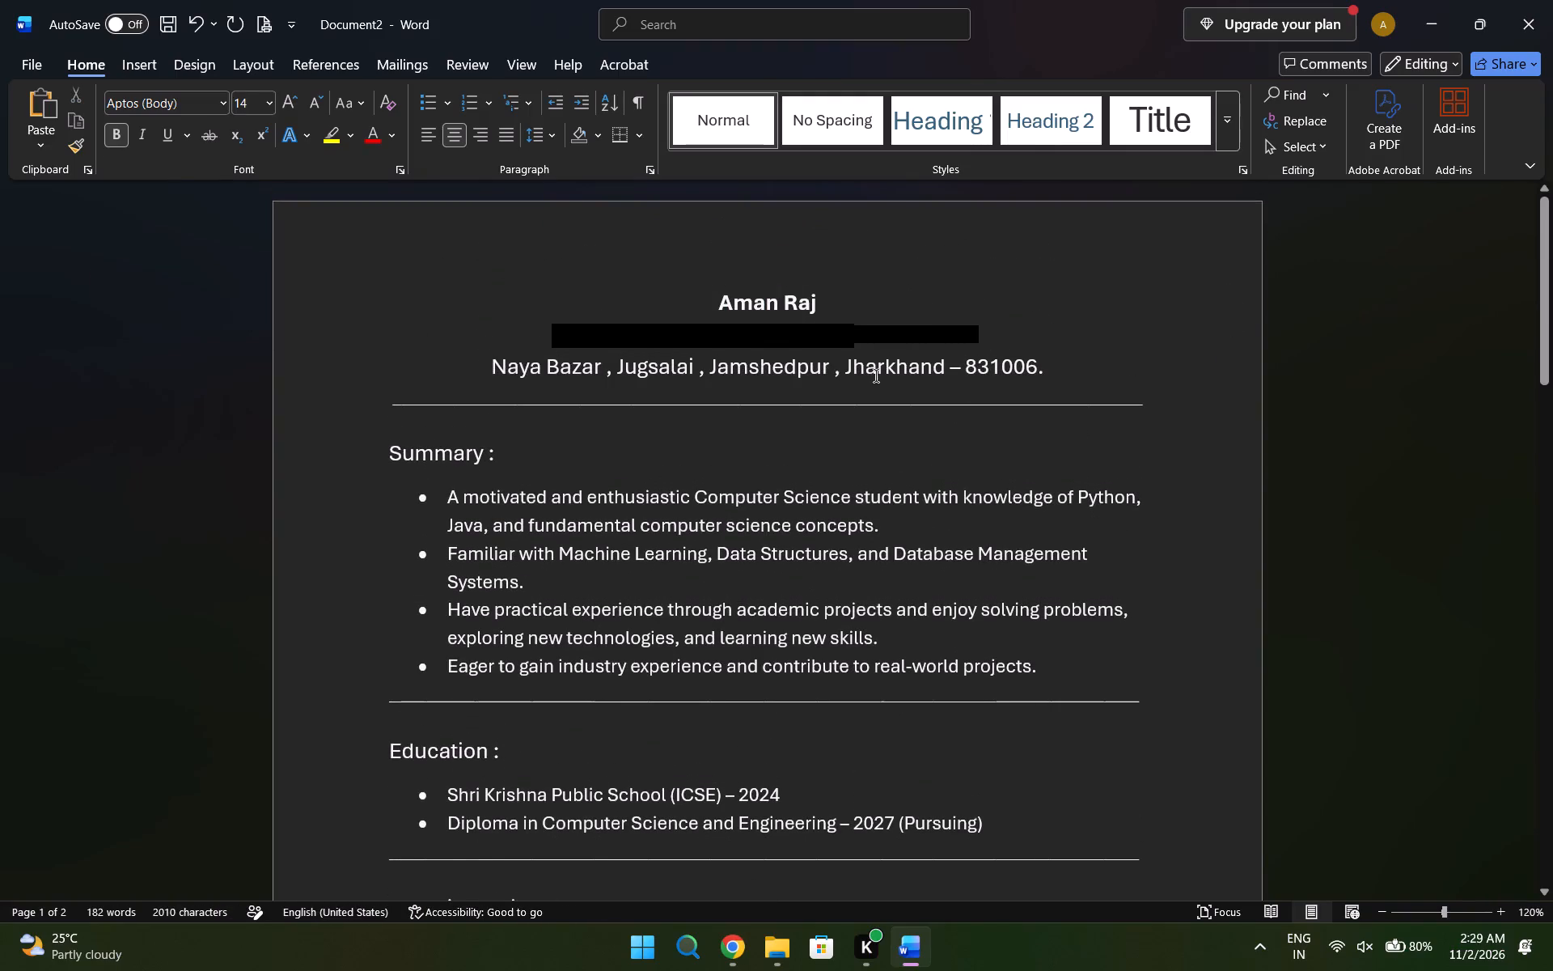
Remove the blank line above the divider that precedes the Soft Skills section at the top of page 2.
scroll(876, 375, down, 17)
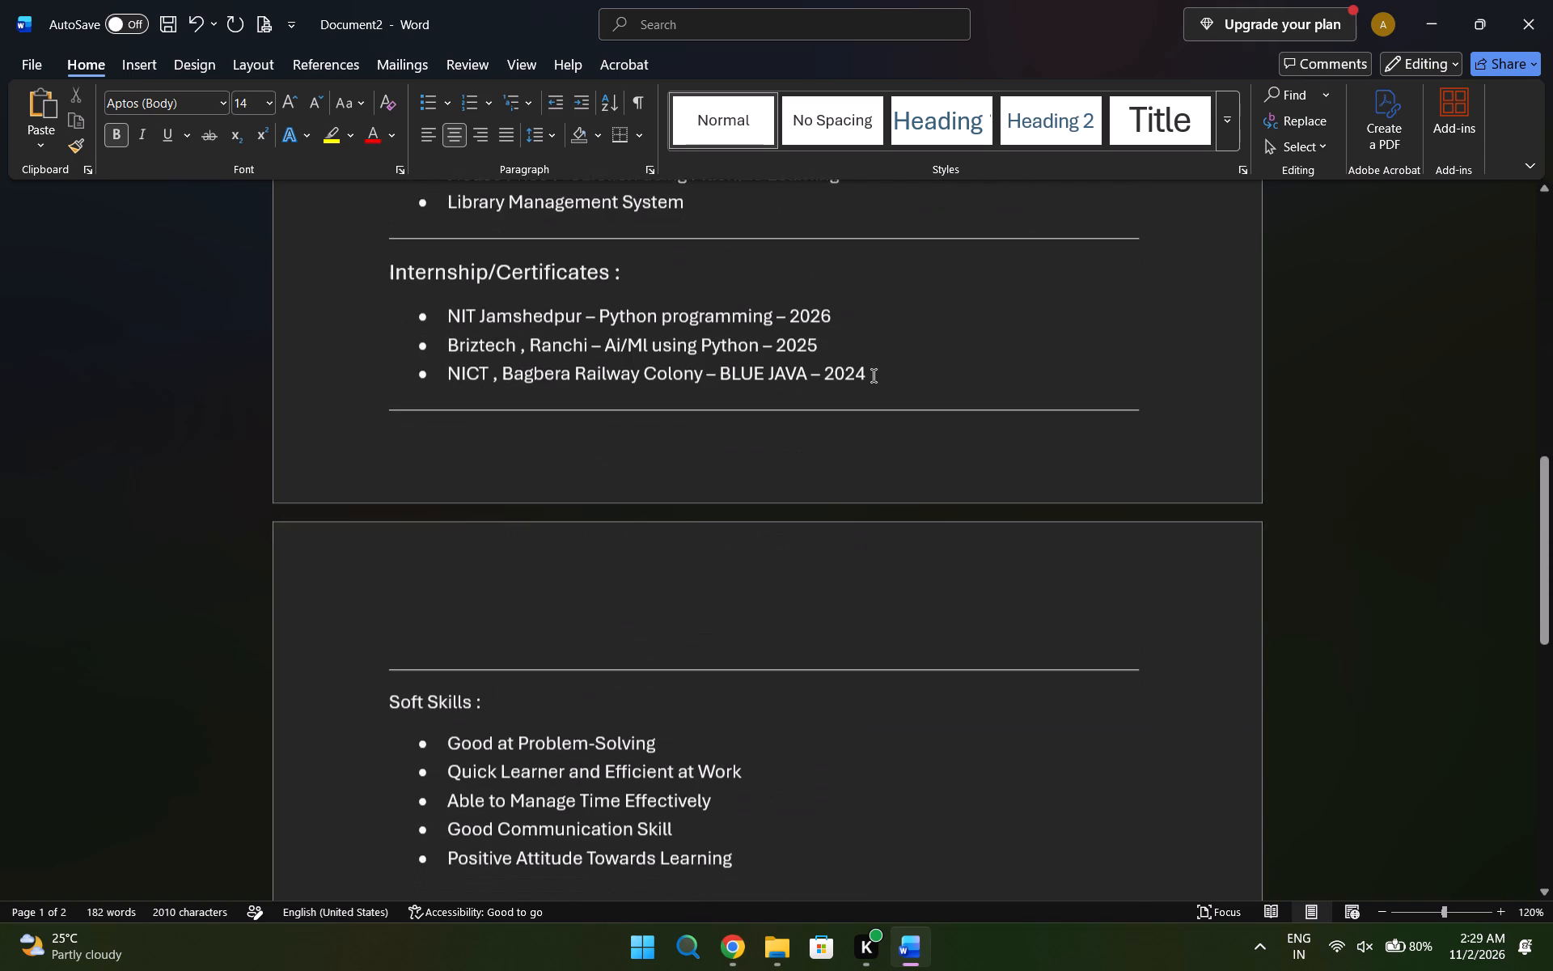
click(535, 613)
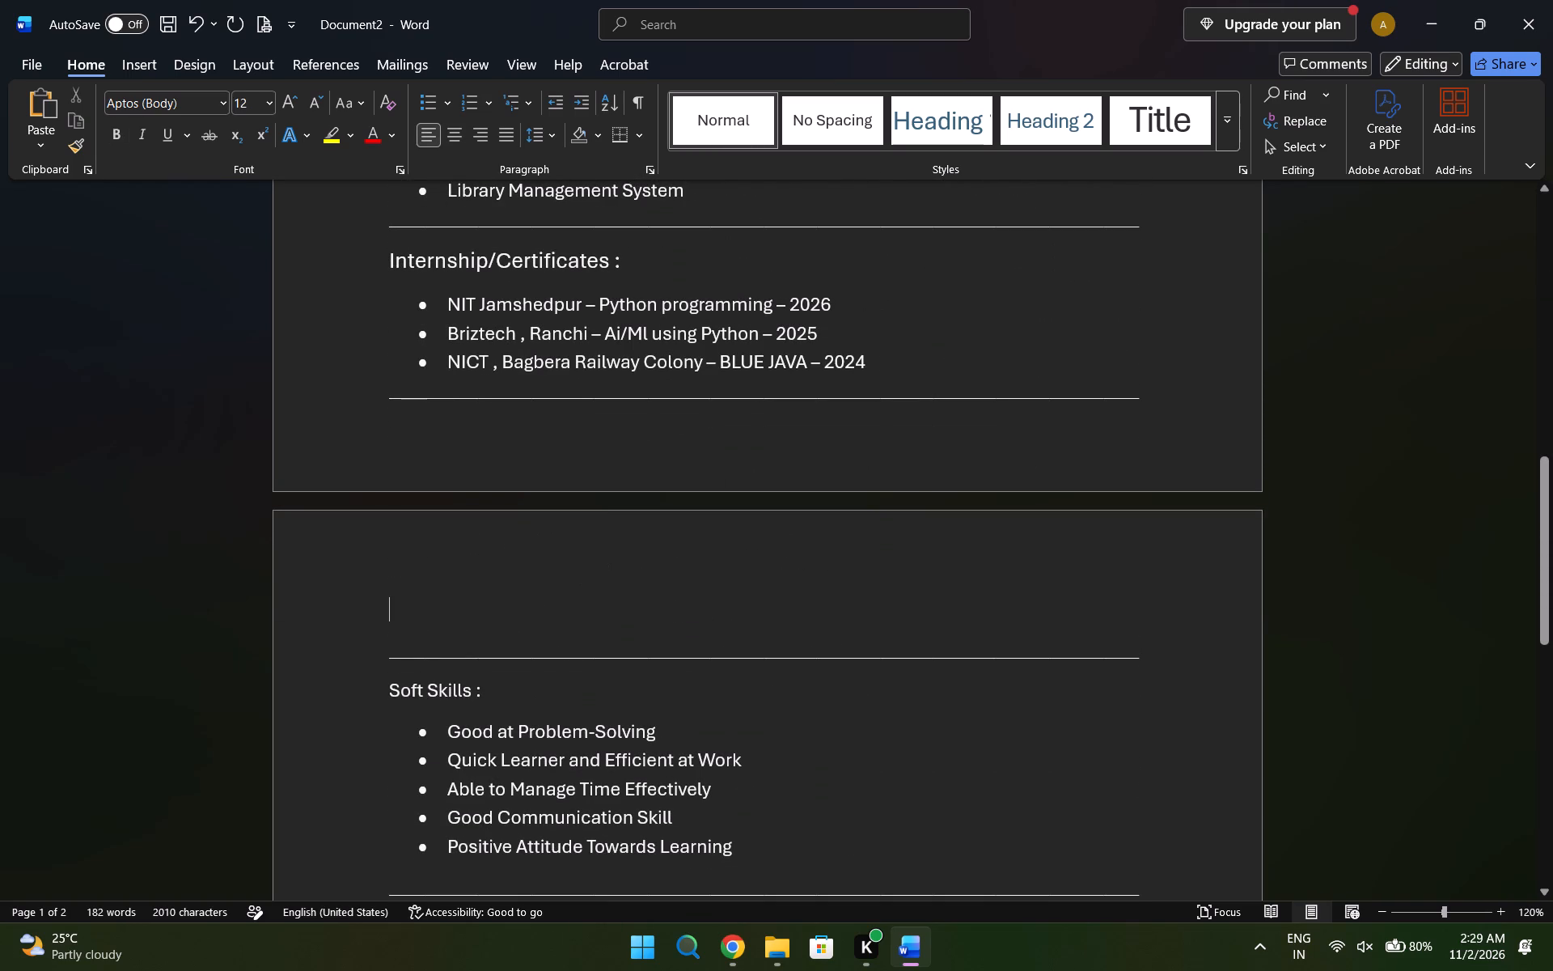
key(Down)
key(Up)
key(Down)
key(BackSpace)
key(BackSpace)
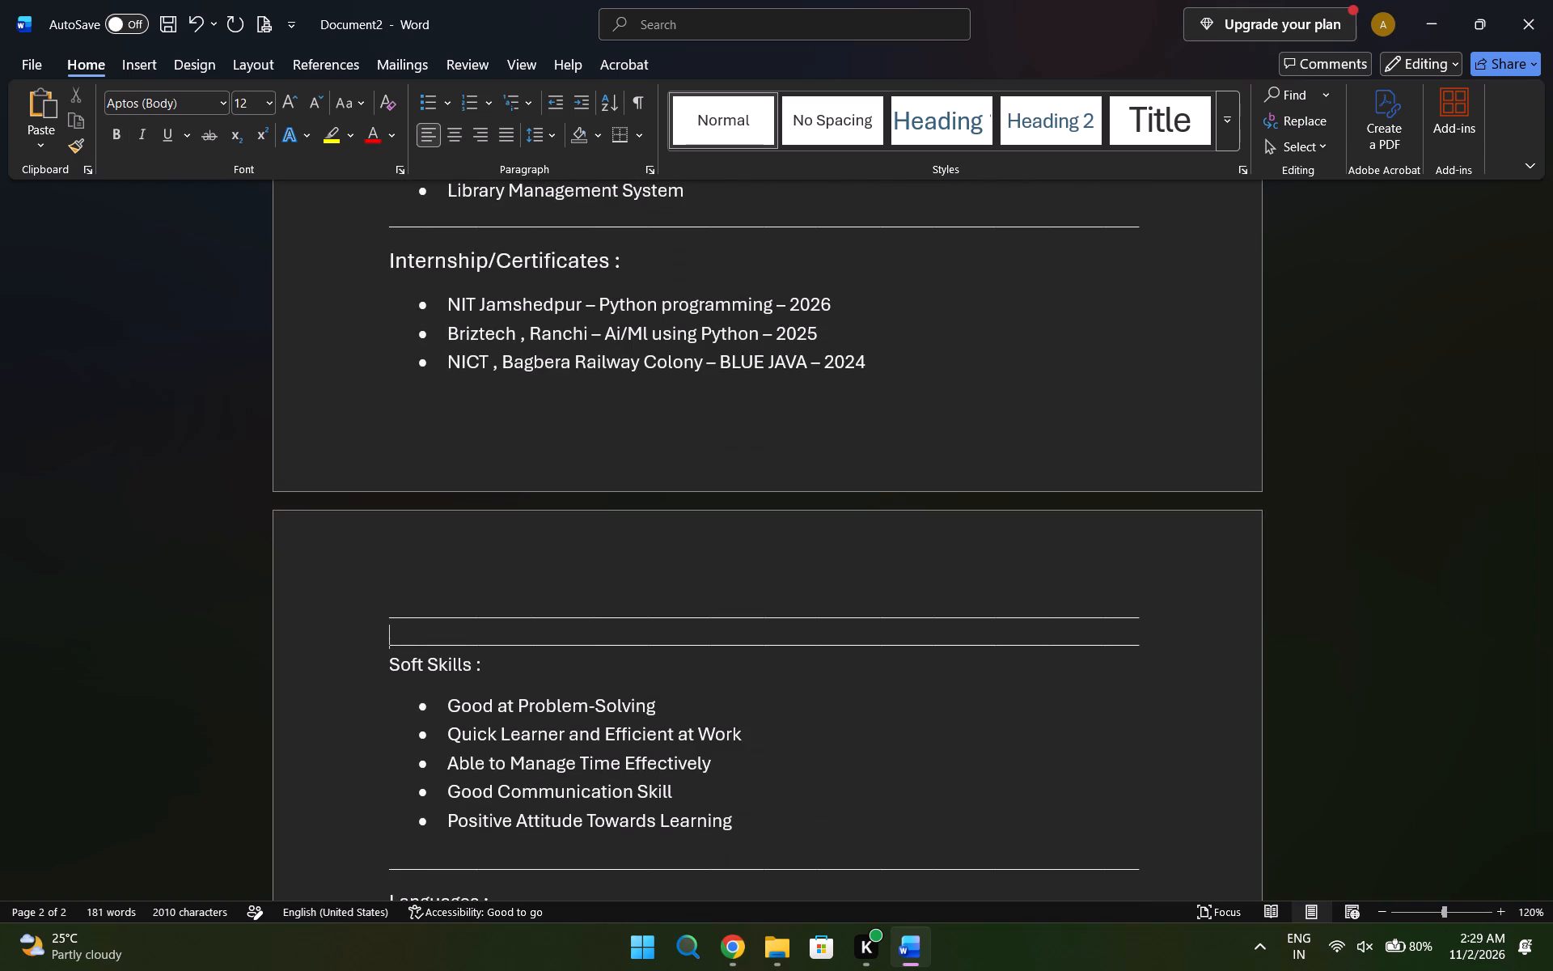
key(Return)
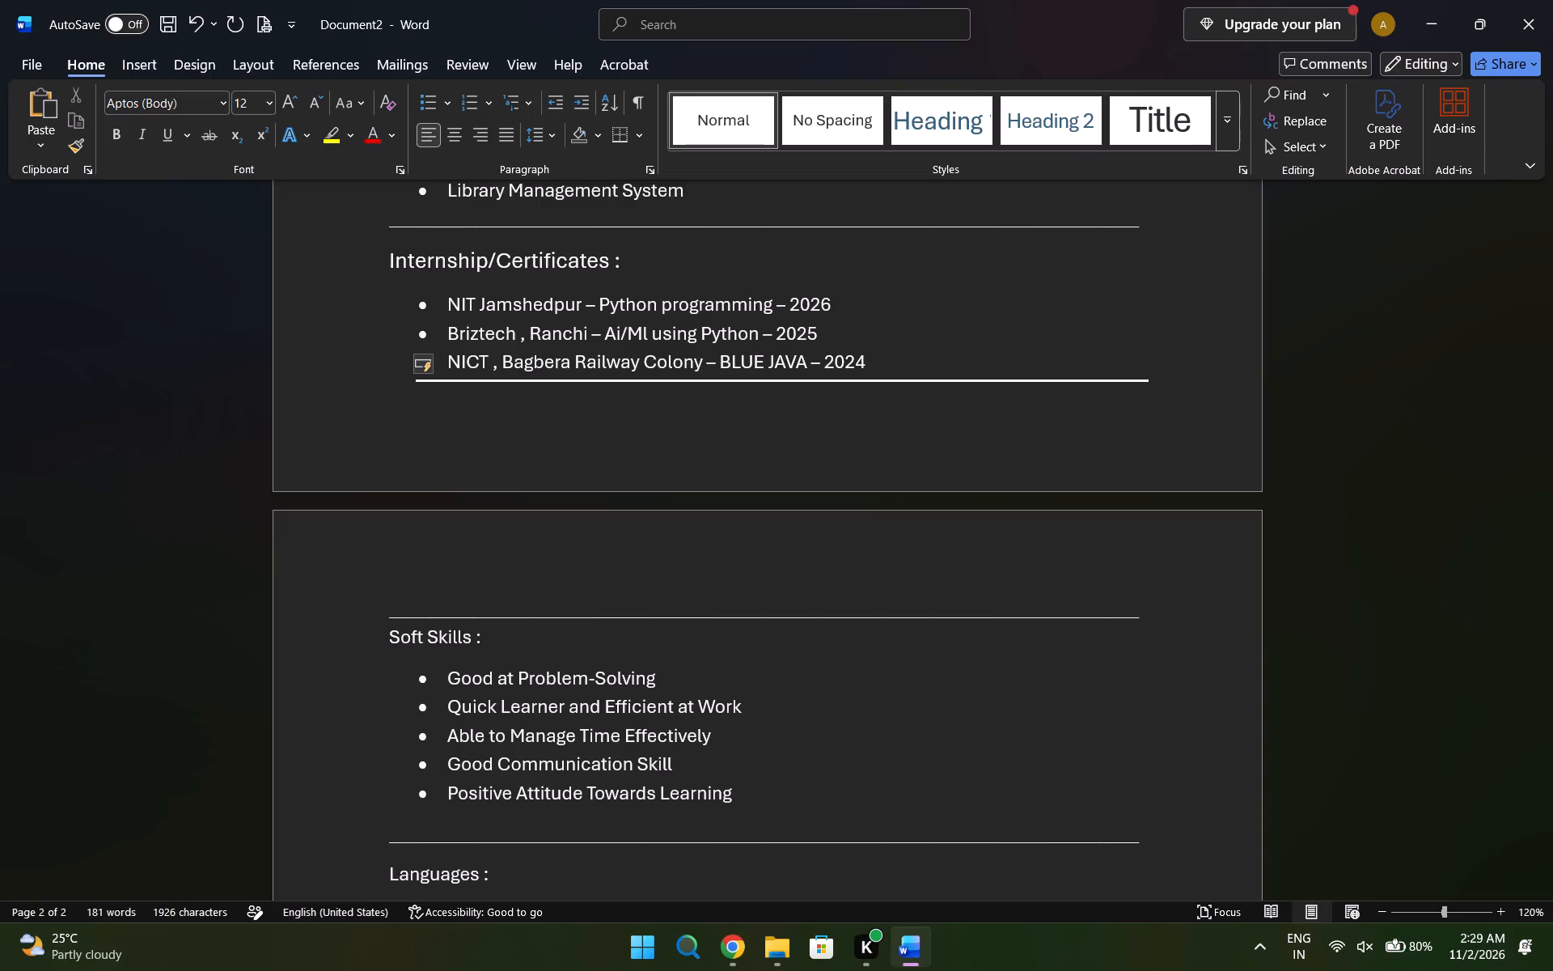
key(ctrl+z)
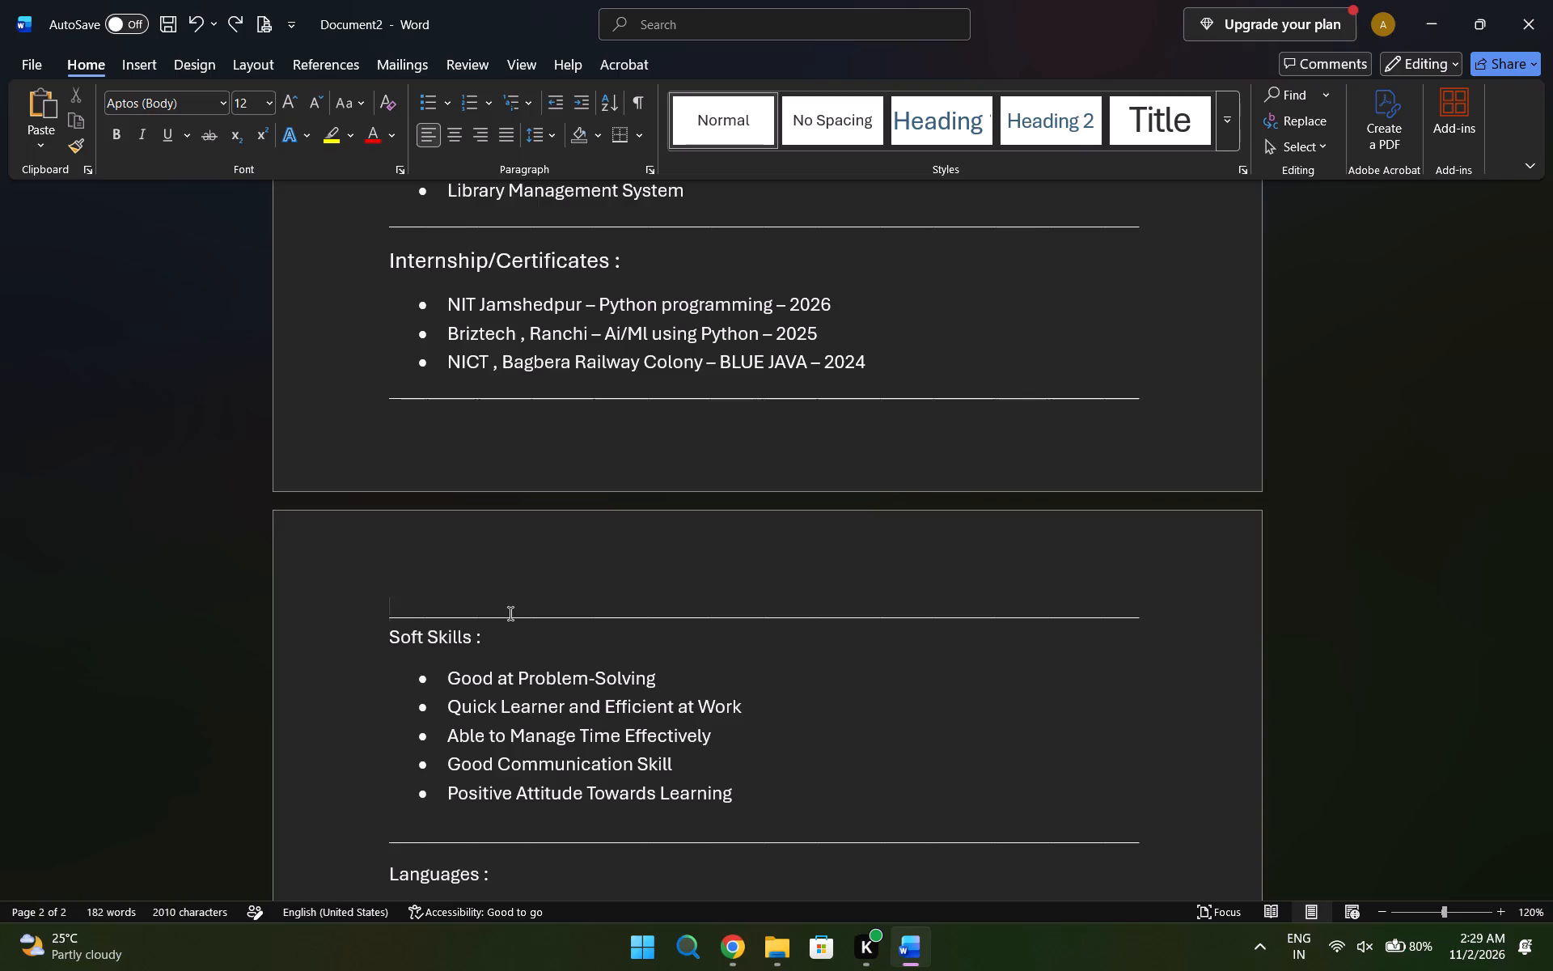
Add a new empty line below the divider that closes the Languages section, keeping the divider in its original style.
scroll(510, 612, down, 5)
scroll(494, 645, up, 13)
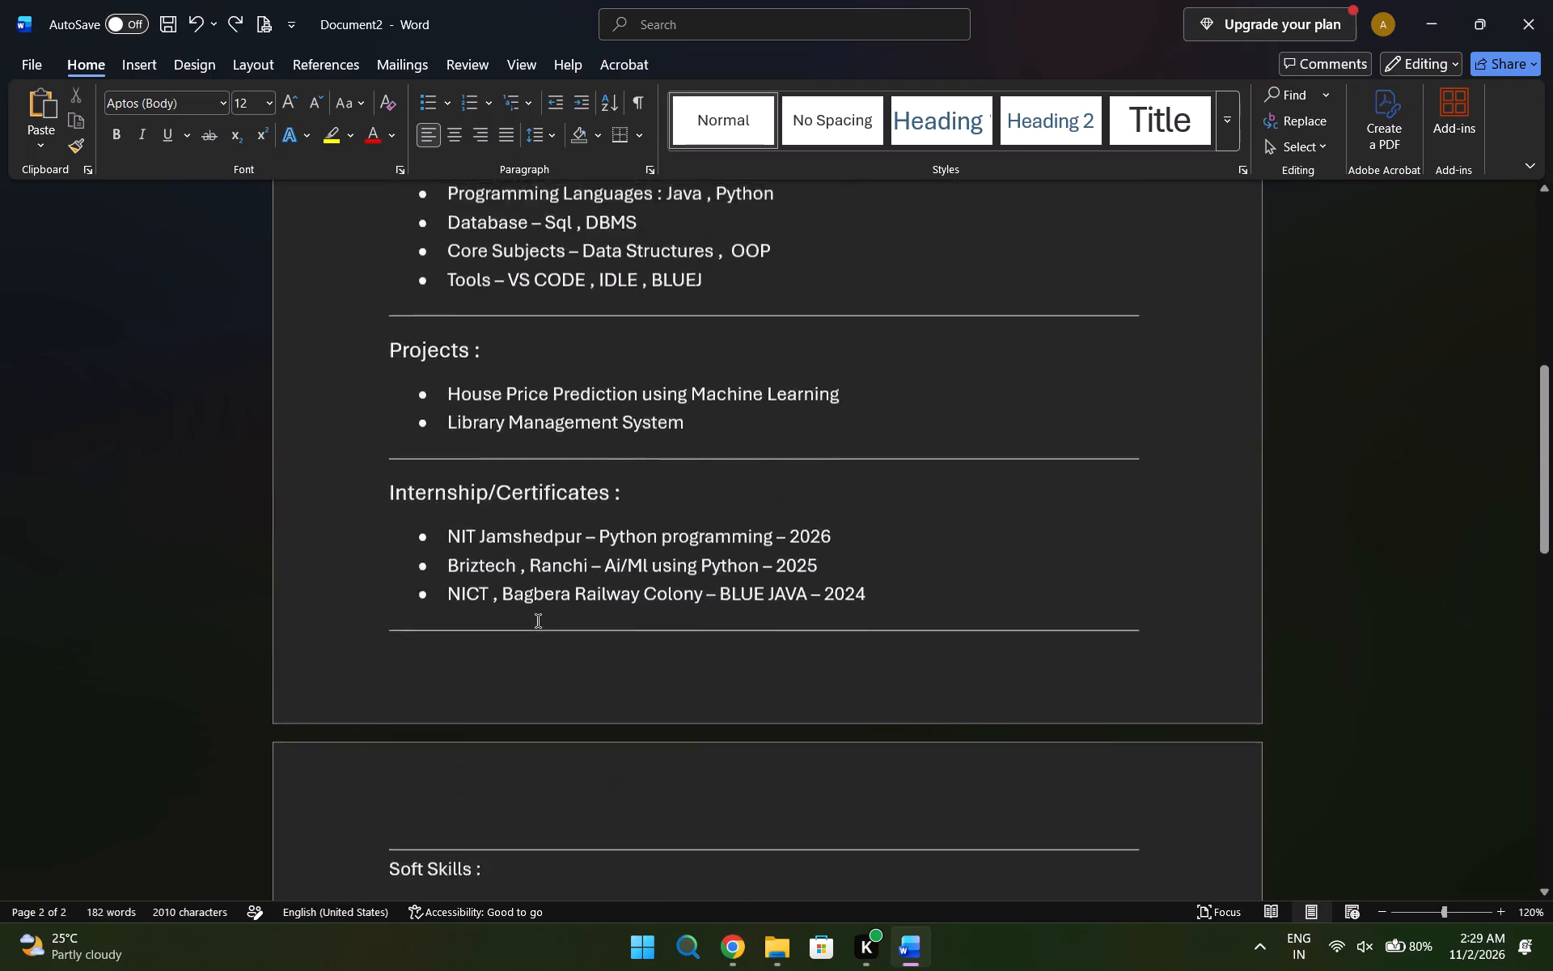
scroll(538, 621, up, 20)
scroll(559, 608, down, 17)
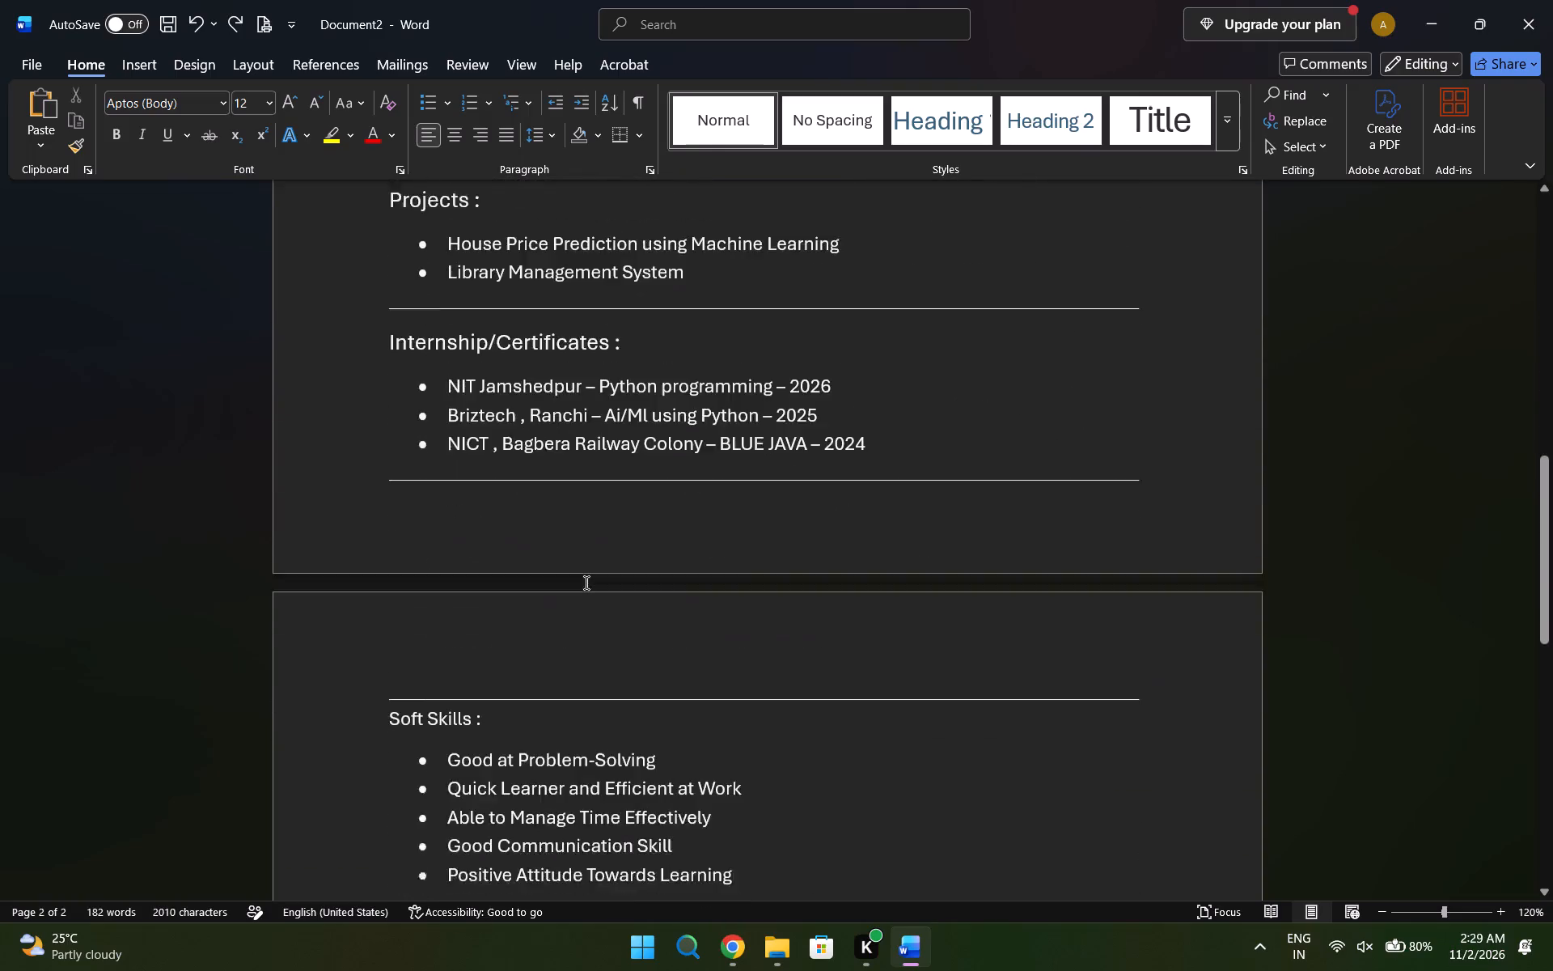
scroll(586, 583, down, 8)
click(547, 590)
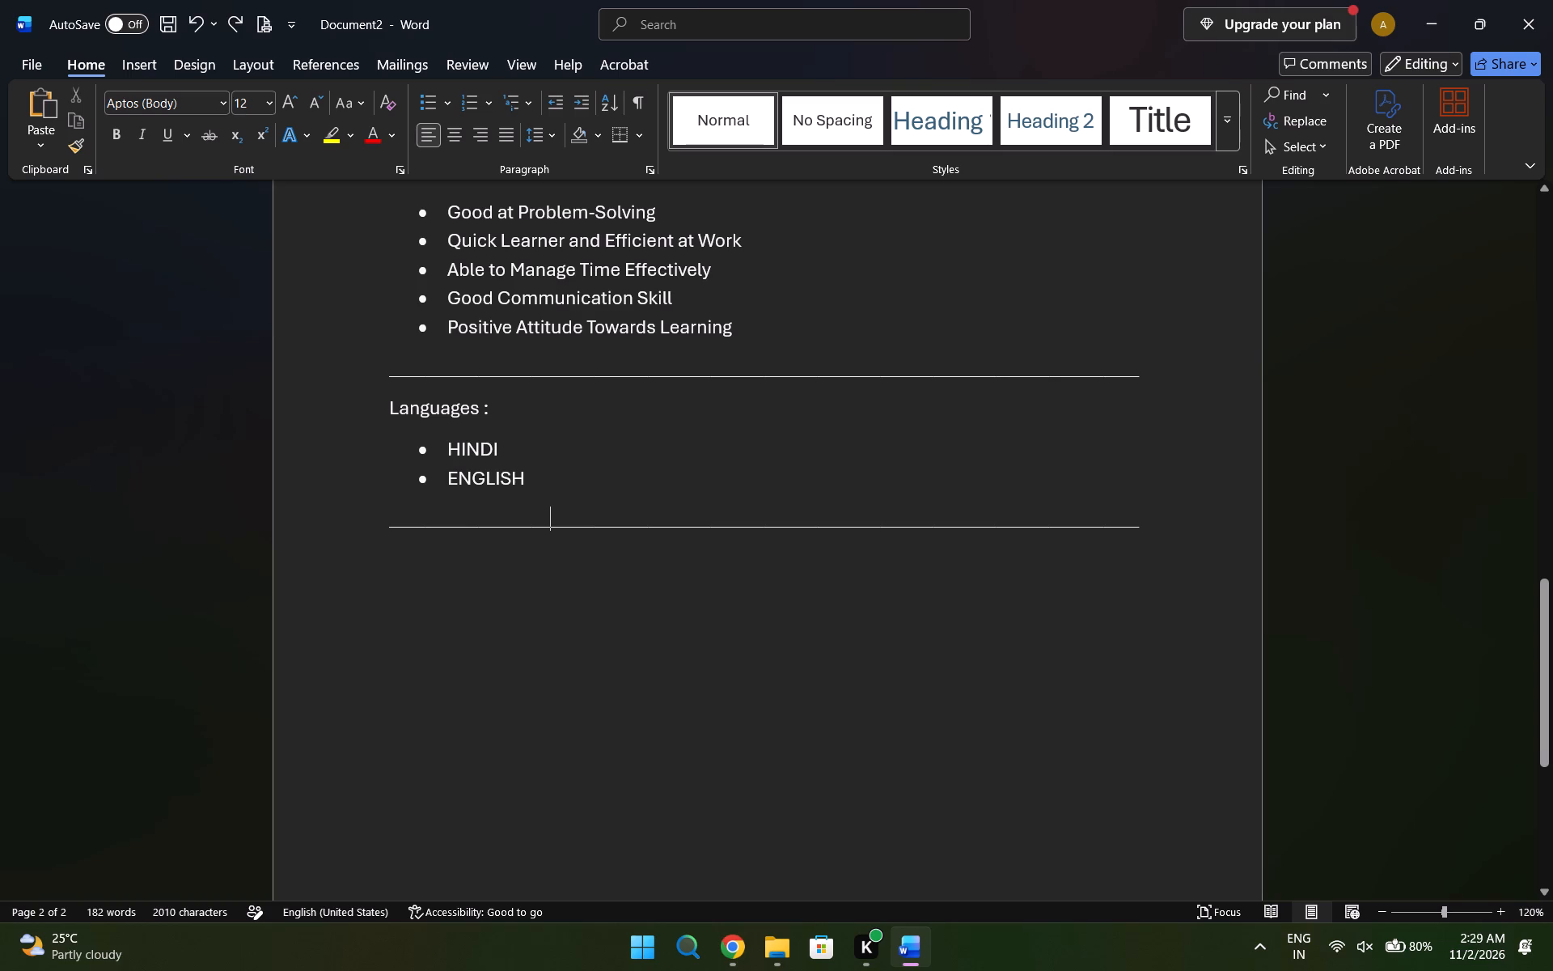
click(1041, 609)
click(829, 644)
key(Right)
key(Right)
key(Right)
key(Right)
key(Right)
key(Right)
key(Right)
key(Right)
key(Right)
key(Right)
key(Right)
key(Right)
key(Right)
key(Right)
key(Right)
key(Right)
key(Right)
key(Right)
key(Right)
key(Right)
key(Return)
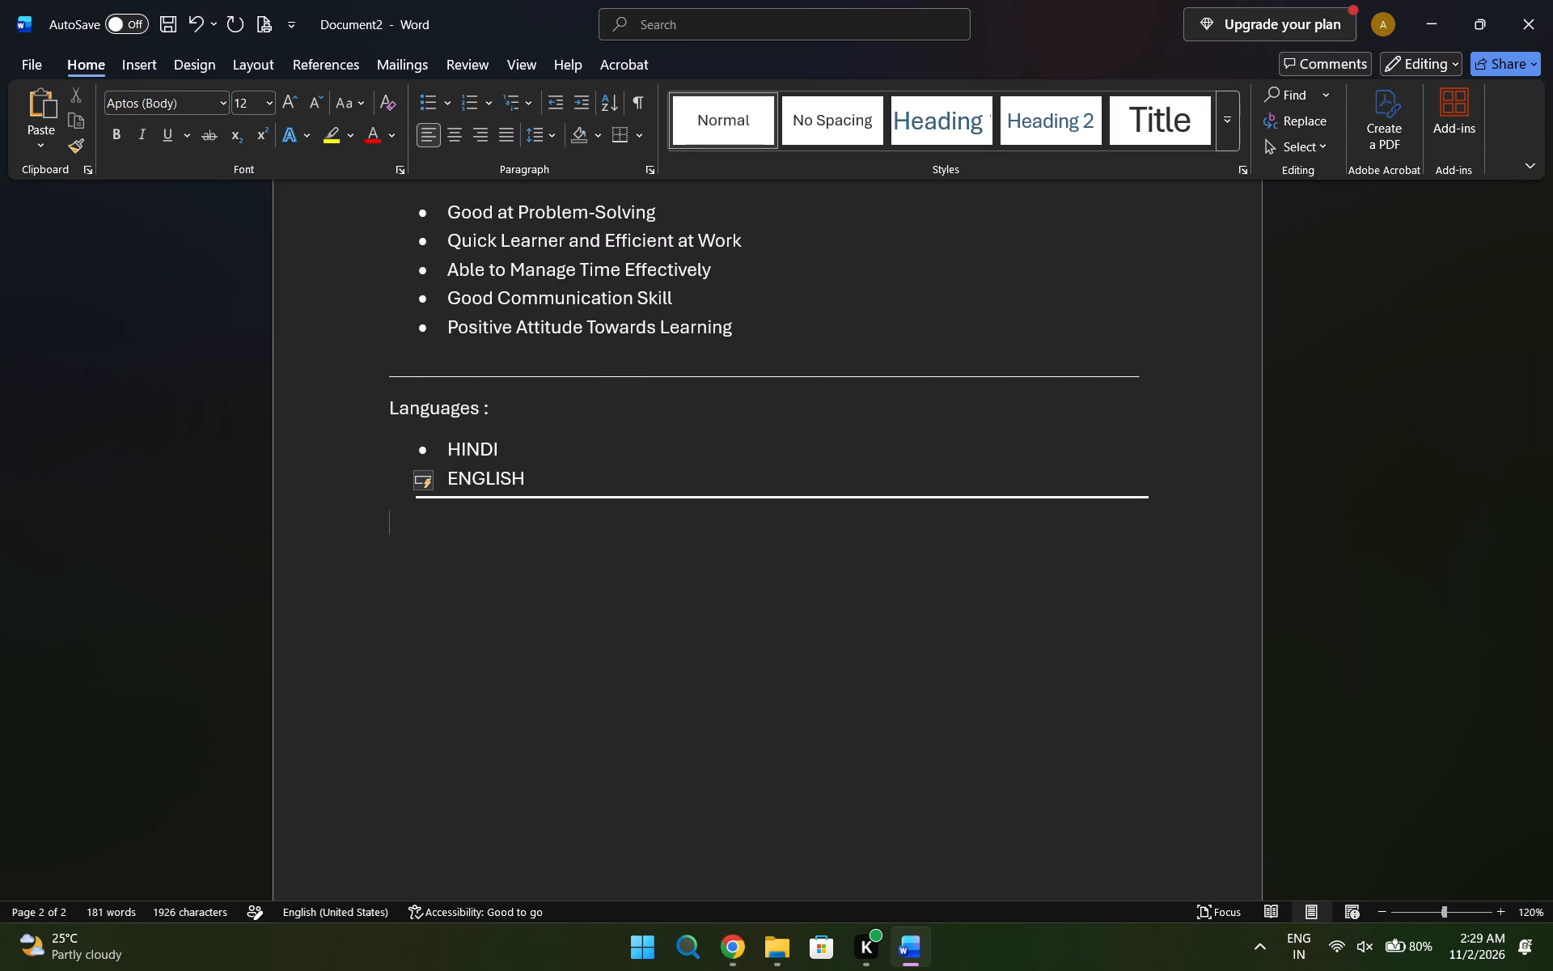
key(ctrl+z)
key(Return)
key(BackSpace)
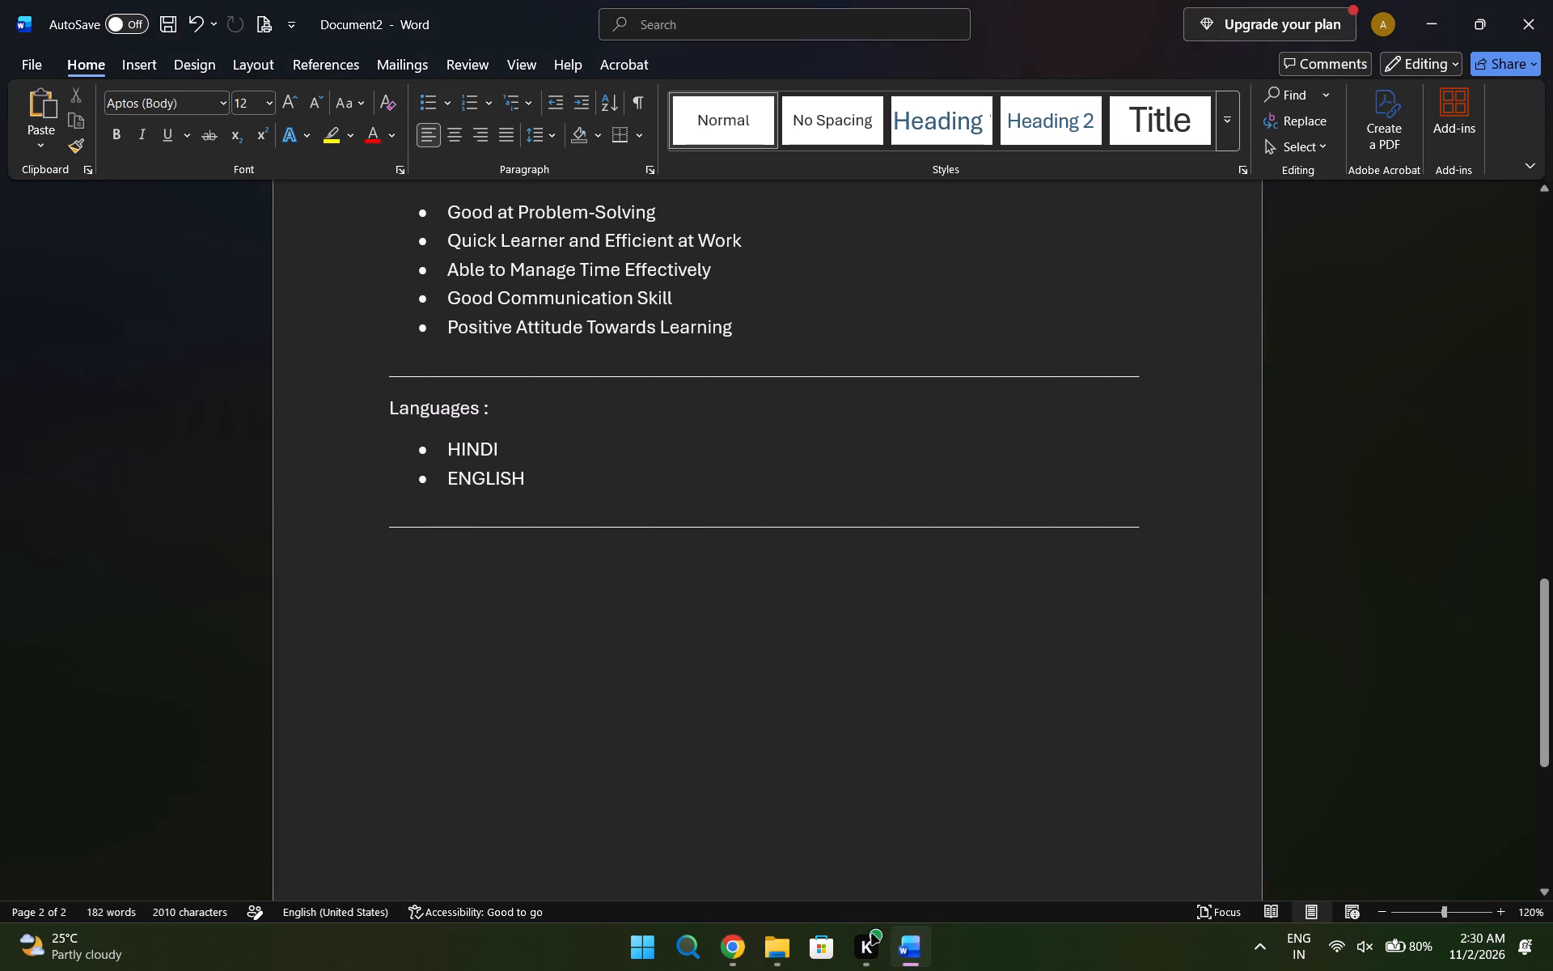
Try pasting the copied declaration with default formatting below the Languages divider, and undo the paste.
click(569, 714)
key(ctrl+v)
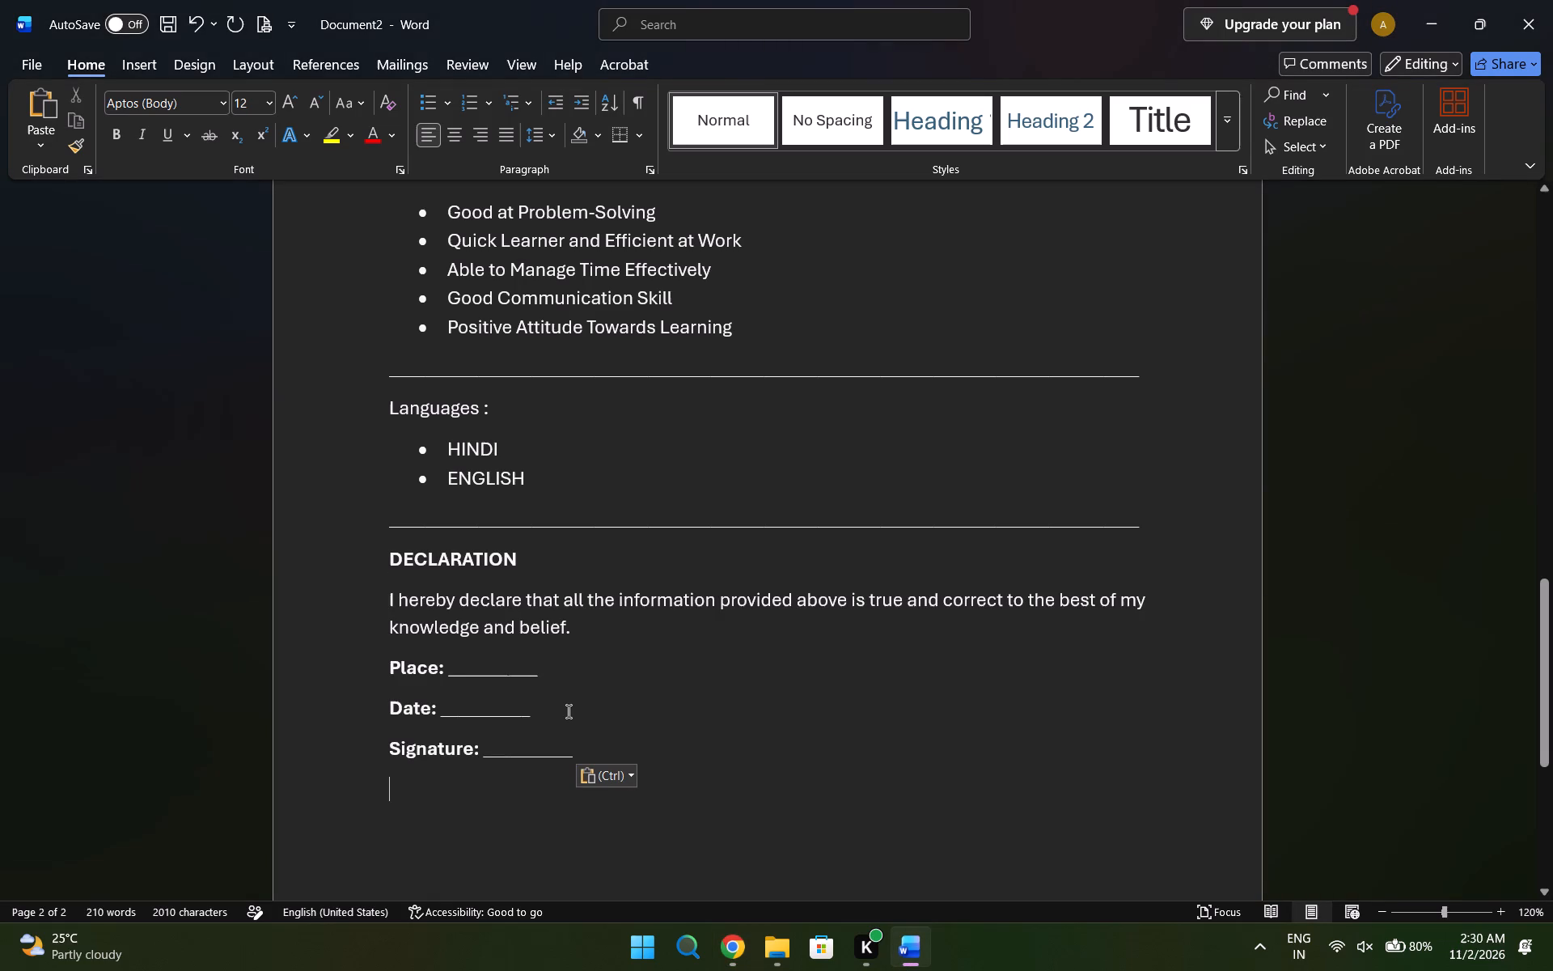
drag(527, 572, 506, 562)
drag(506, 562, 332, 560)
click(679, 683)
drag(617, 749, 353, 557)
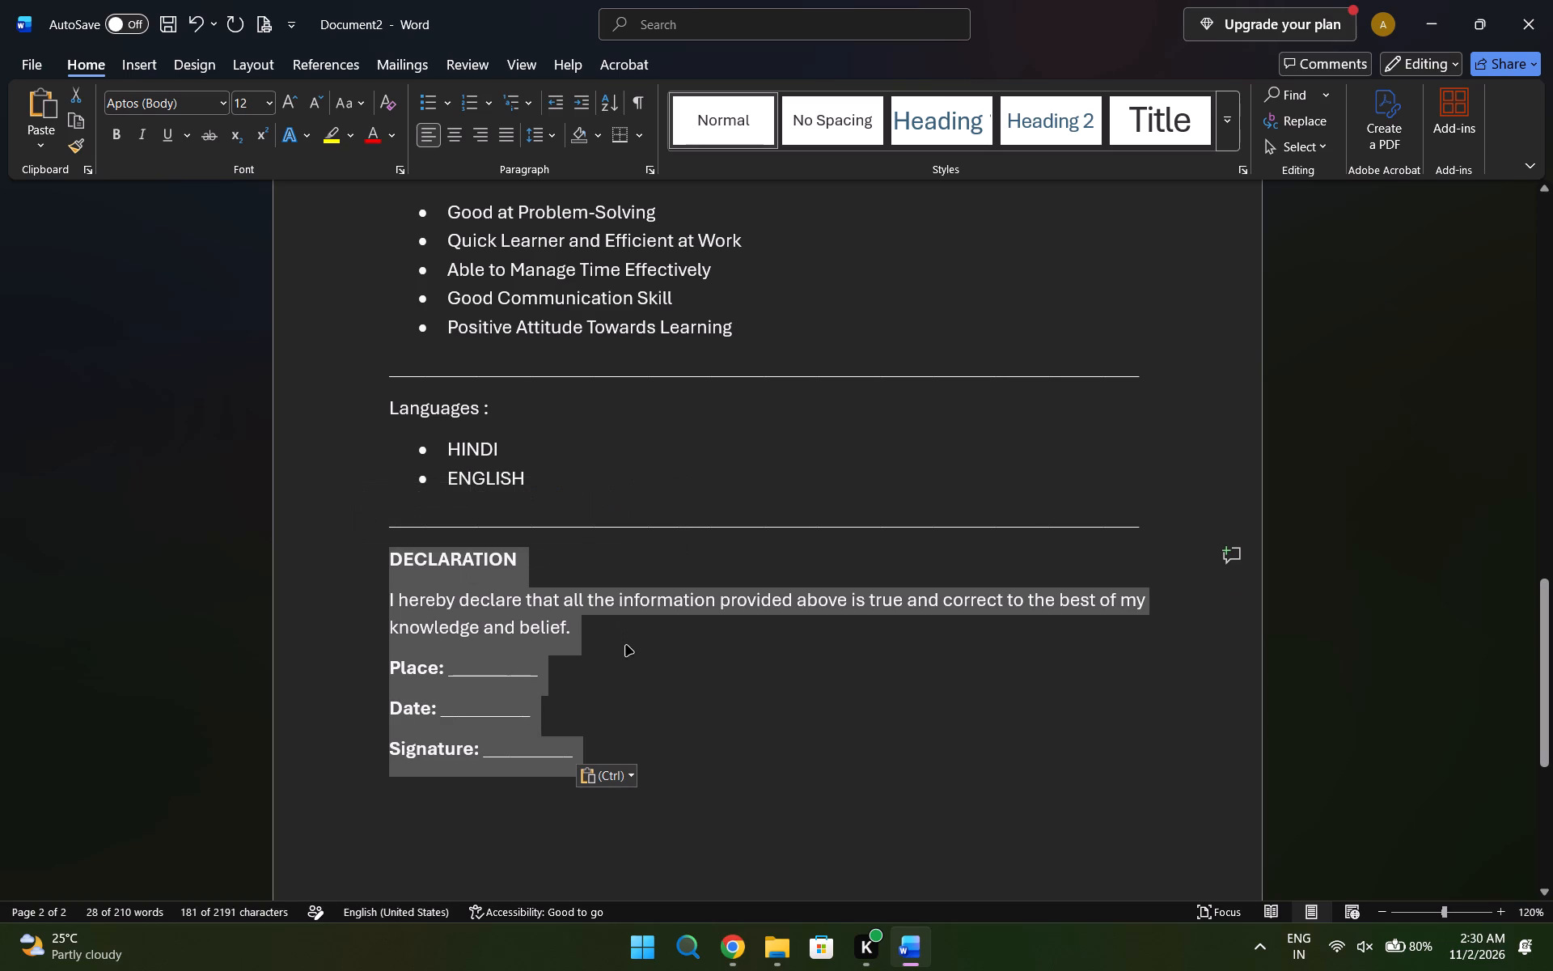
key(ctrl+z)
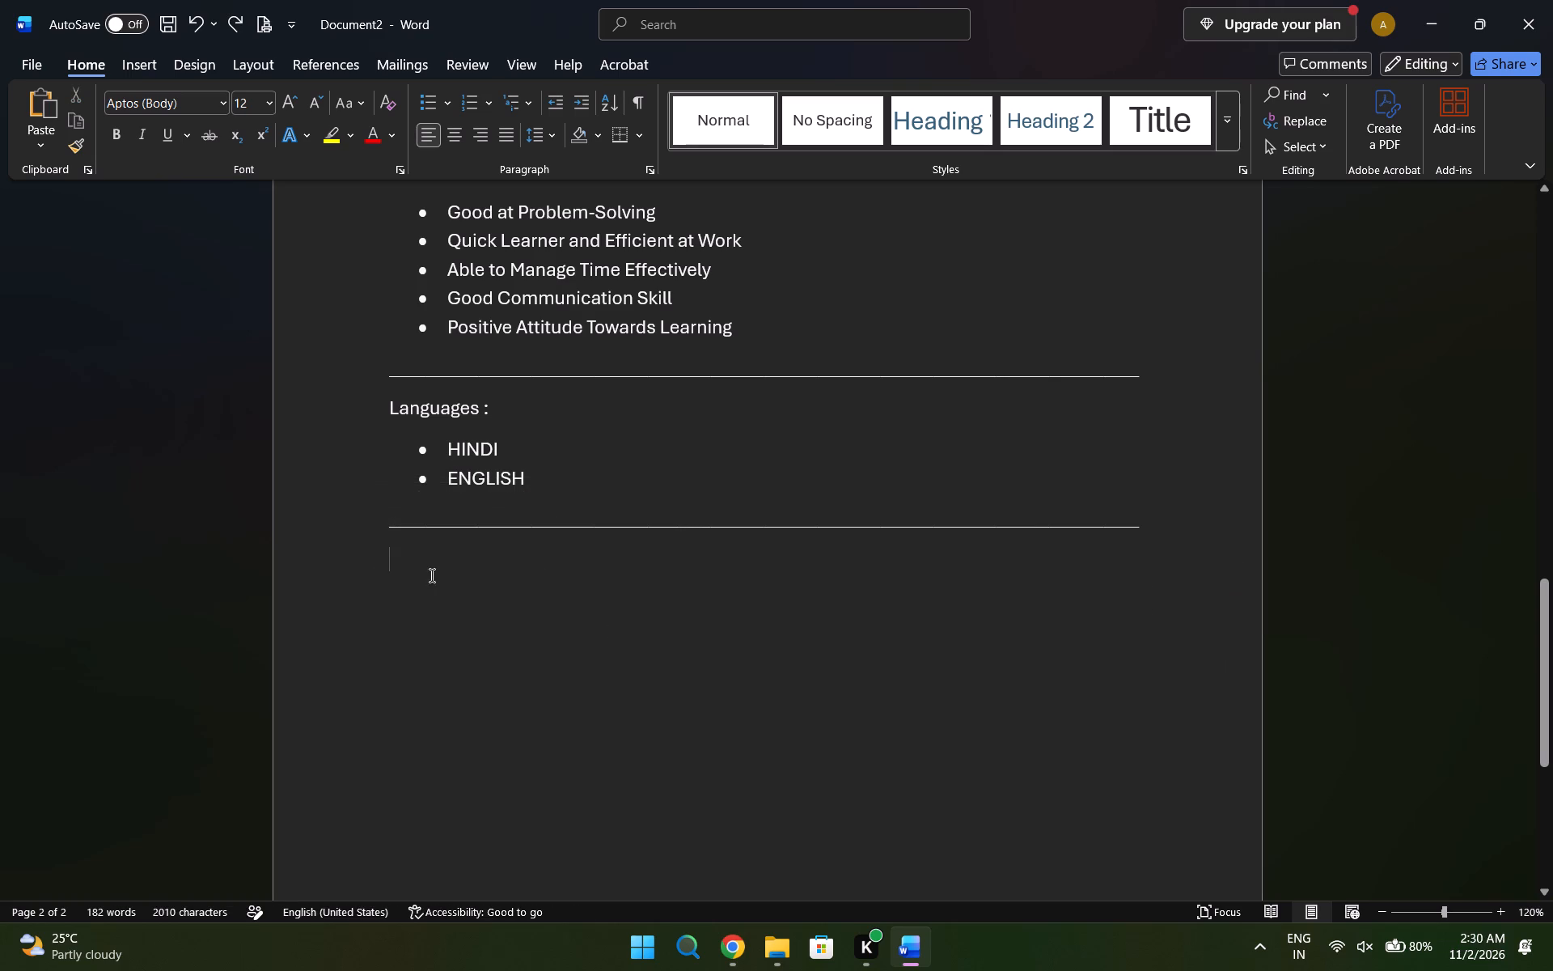
Paste the copied declaration below the Languages divider using Merge Formatting.
right_click(425, 562)
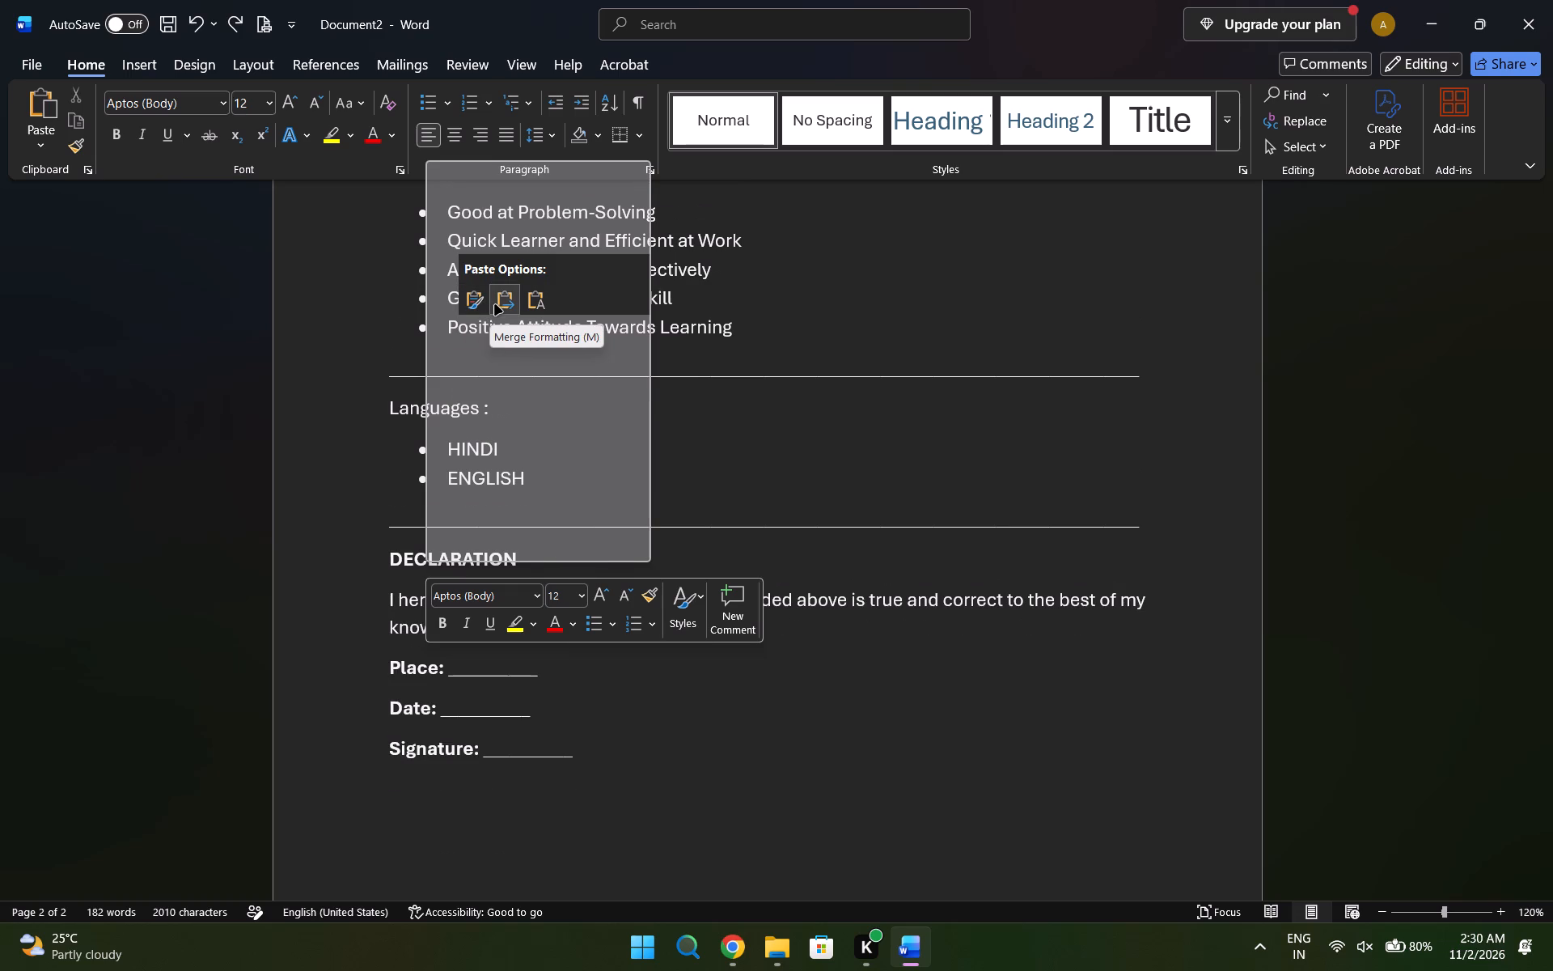
click(497, 304)
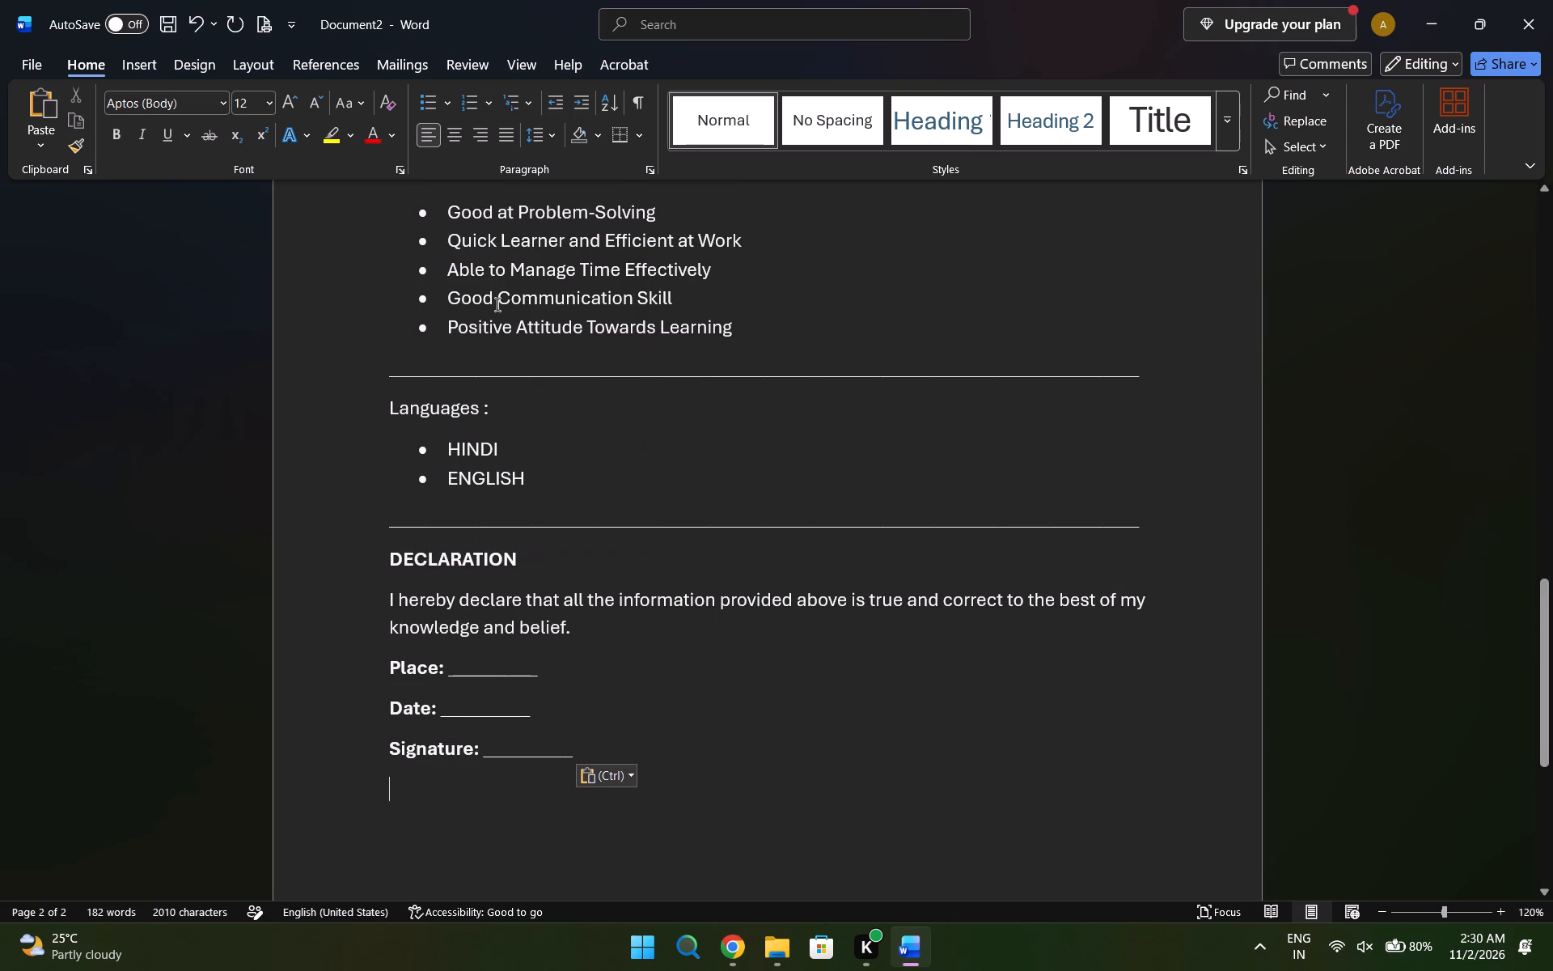
Remove bold from the DECLARATION heading.
drag(521, 562, 379, 559)
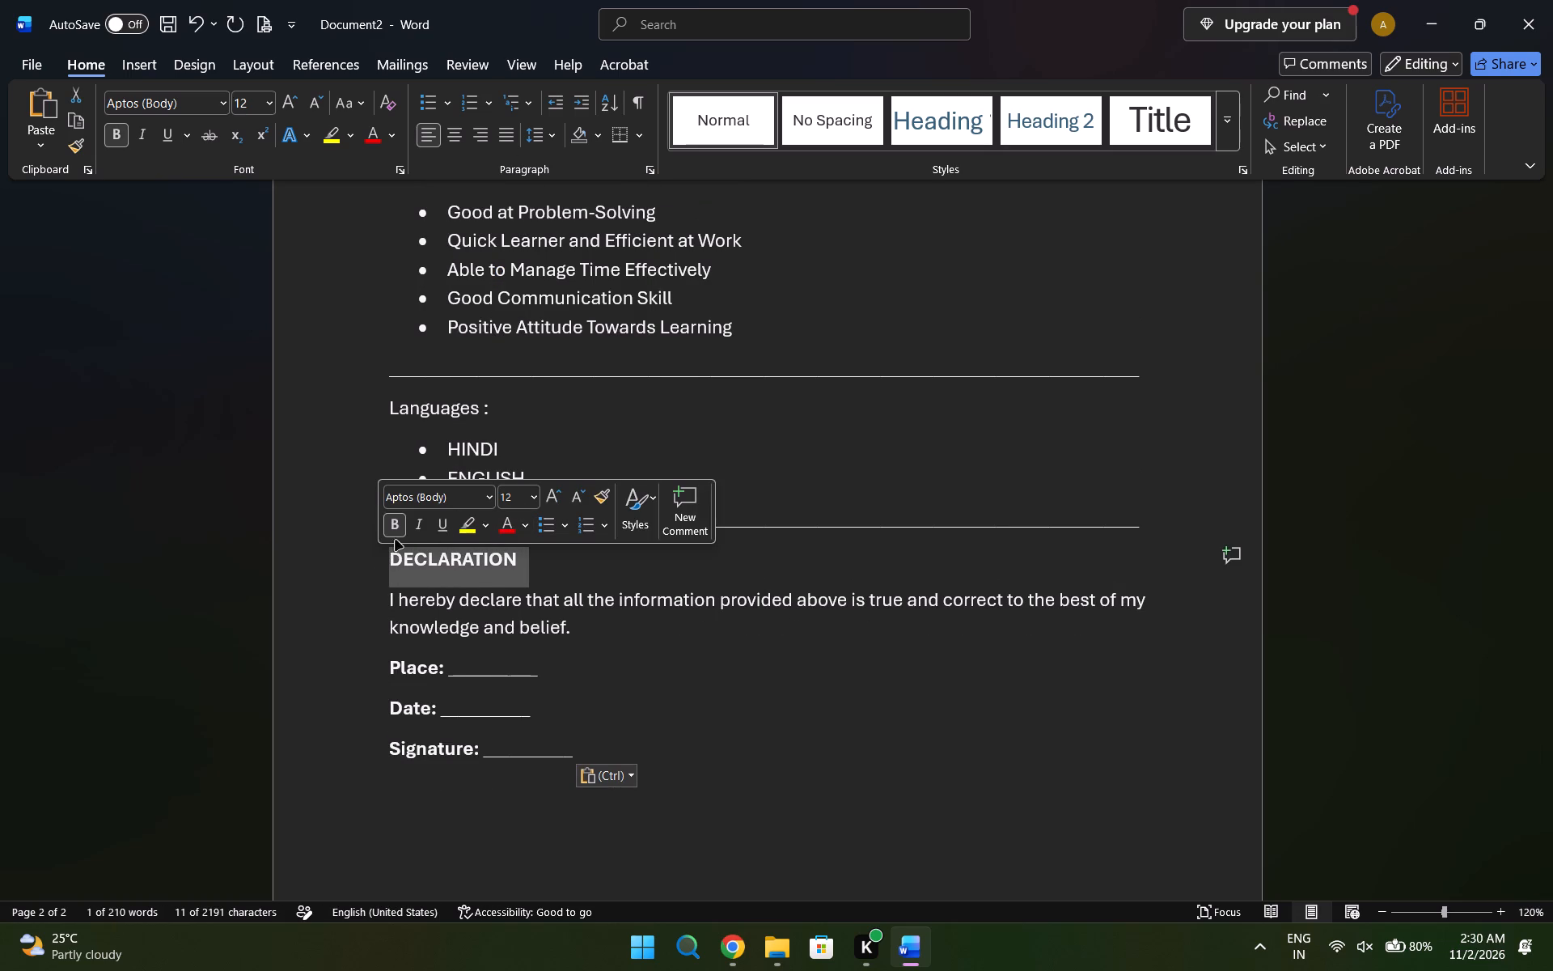
click(391, 532)
click(565, 634)
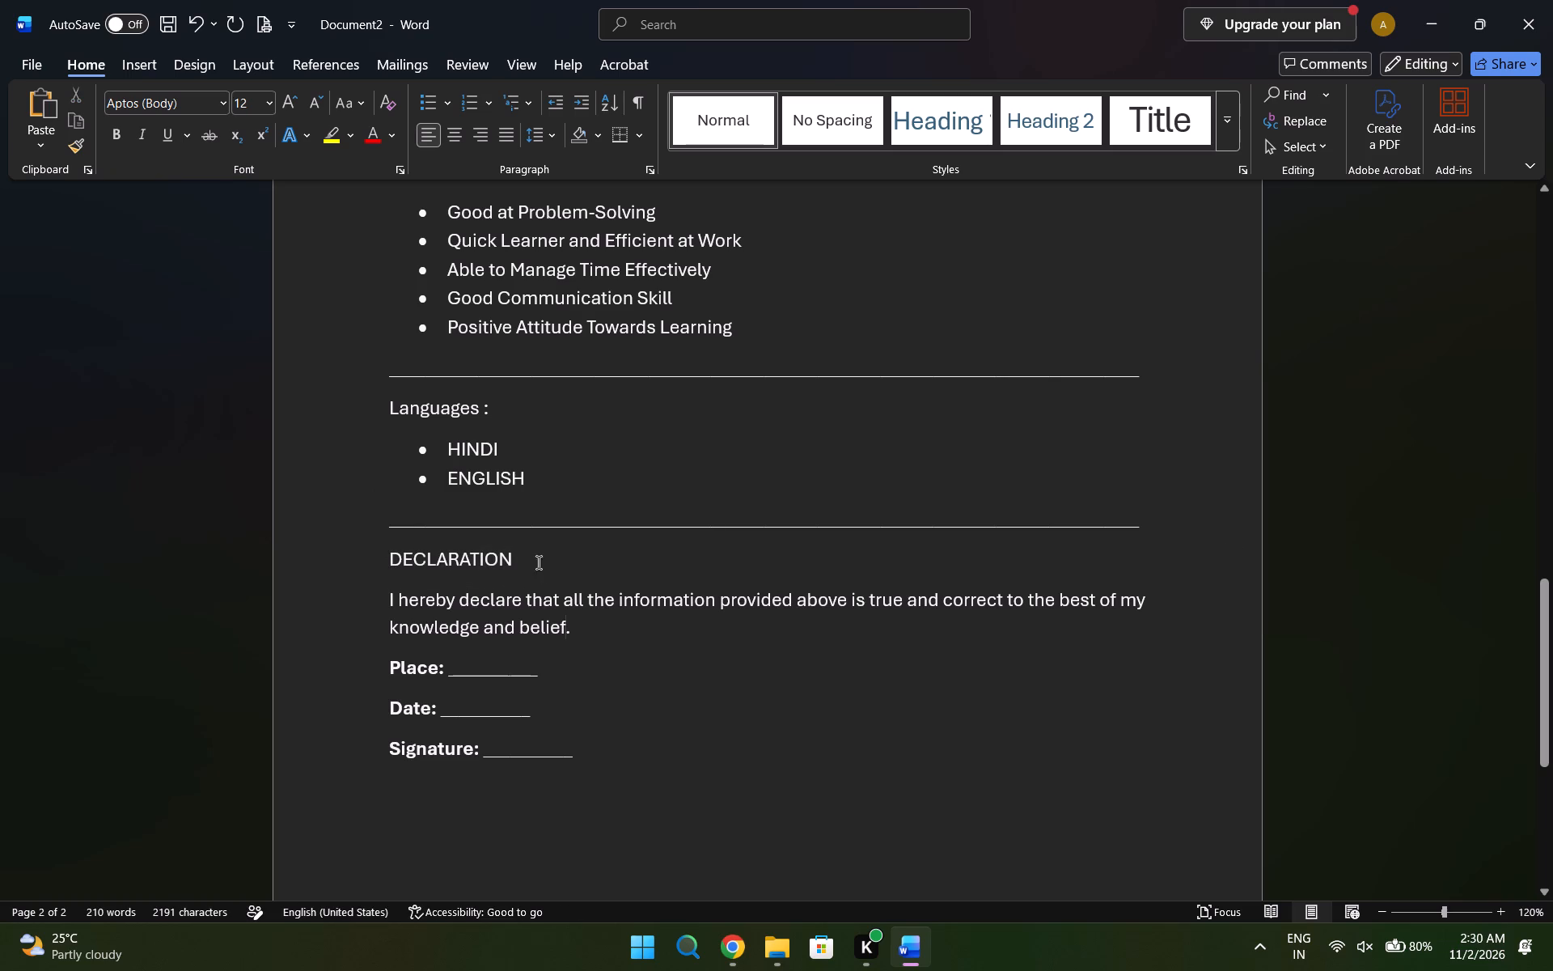
Change the DECLARATION heading's capitalization and add a spaced colon so that it reads "Declaration :".
drag(527, 549, 381, 548)
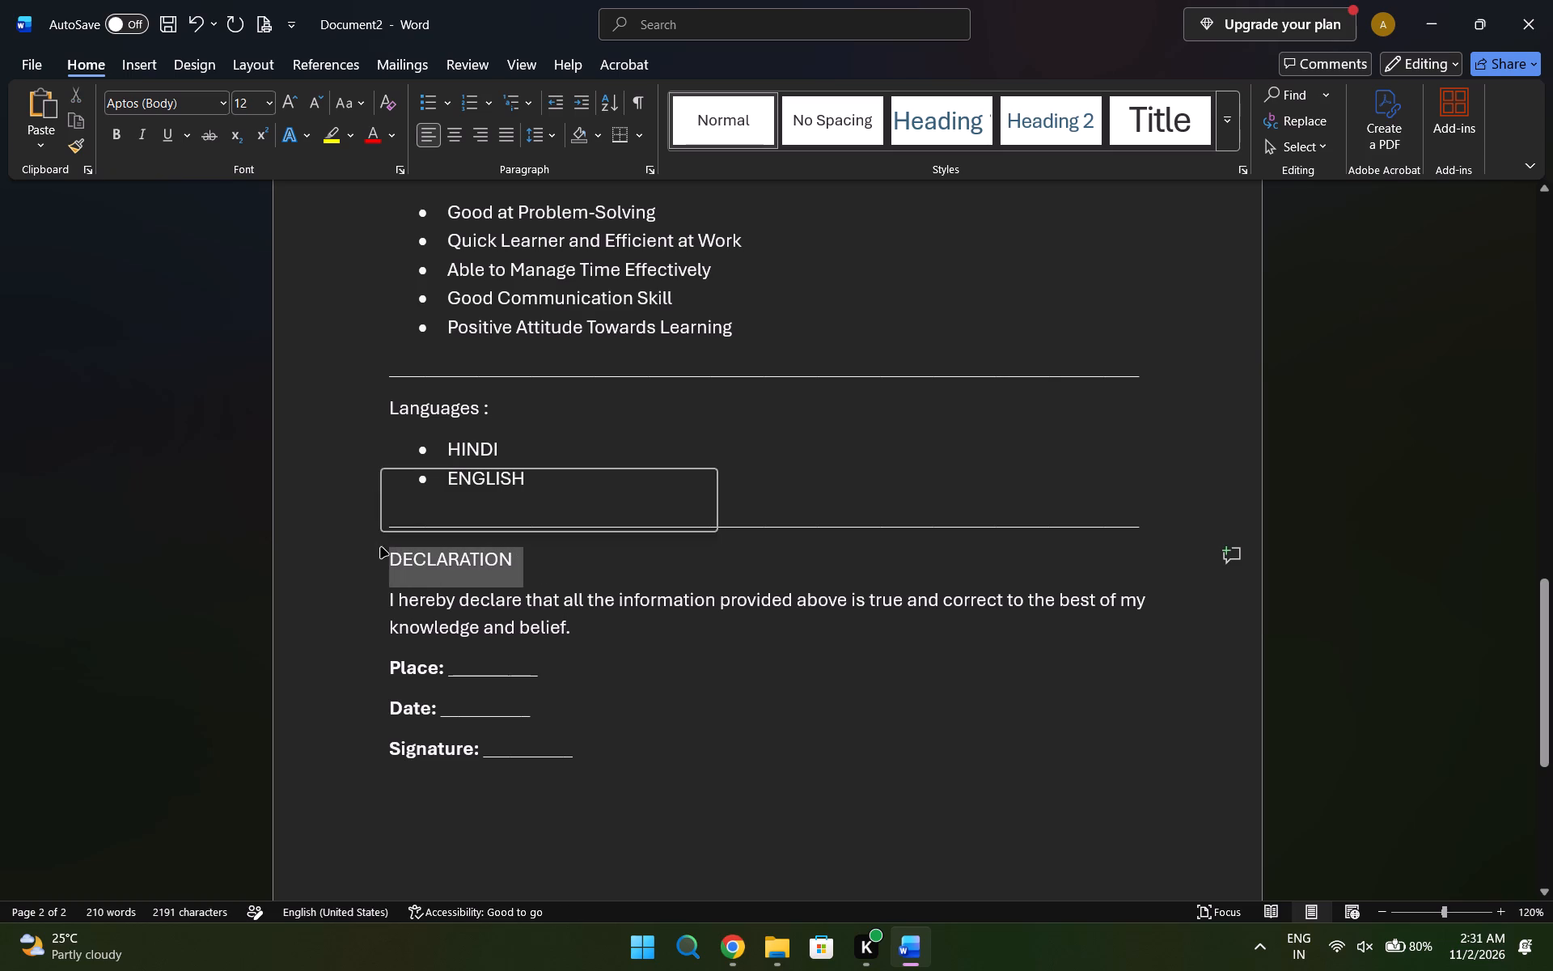
click(349, 115)
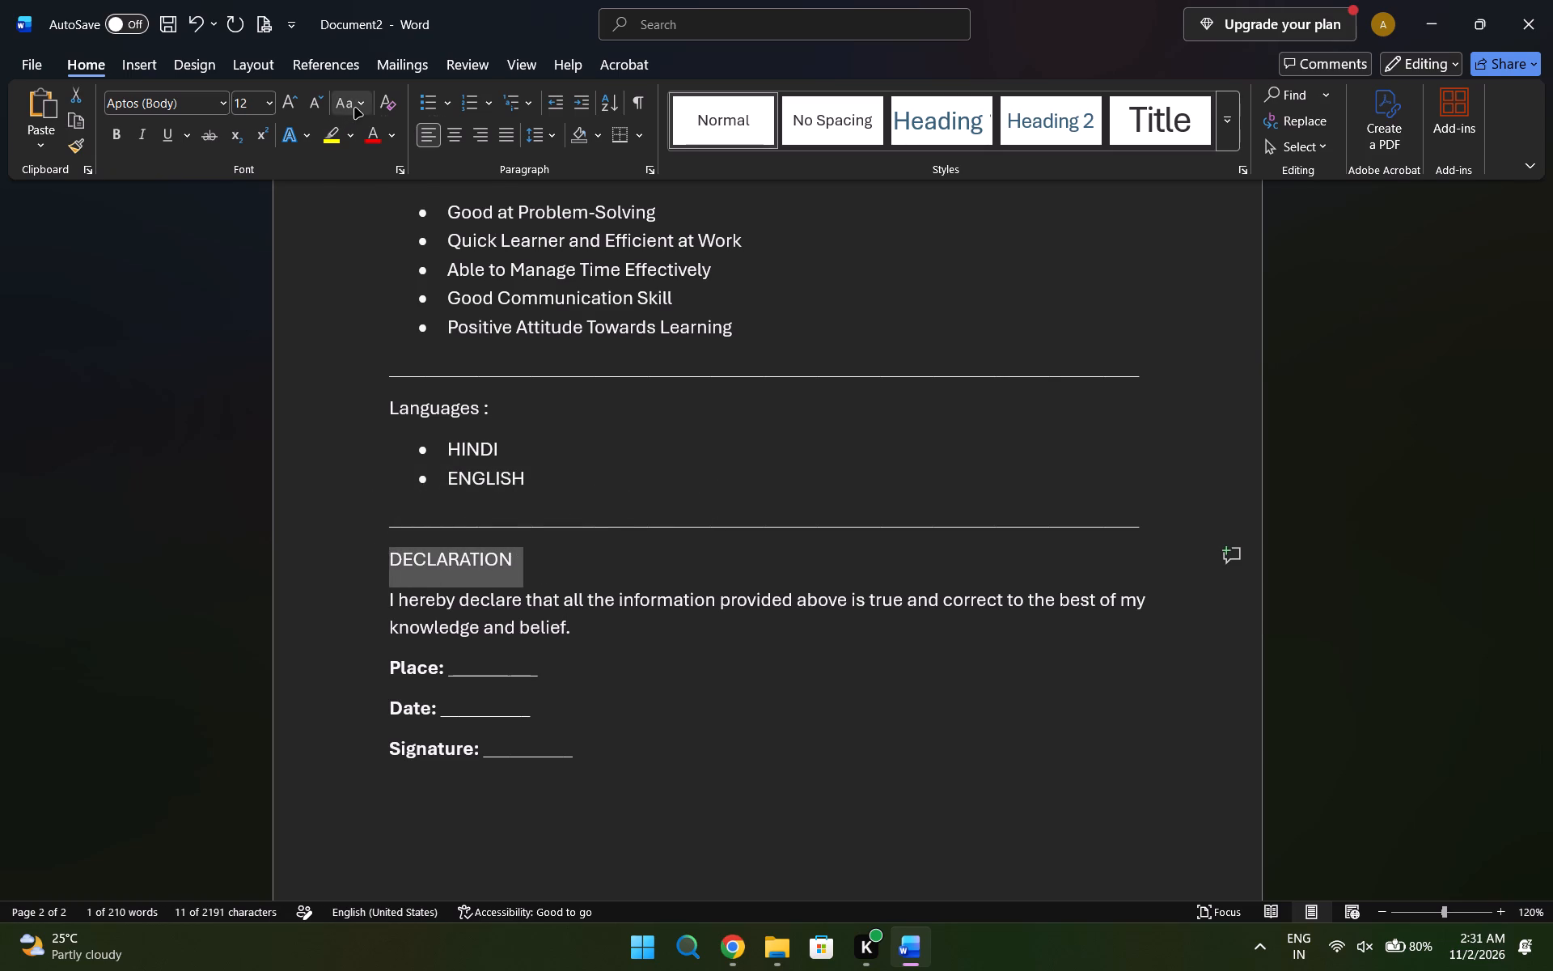
click(355, 108)
click(383, 207)
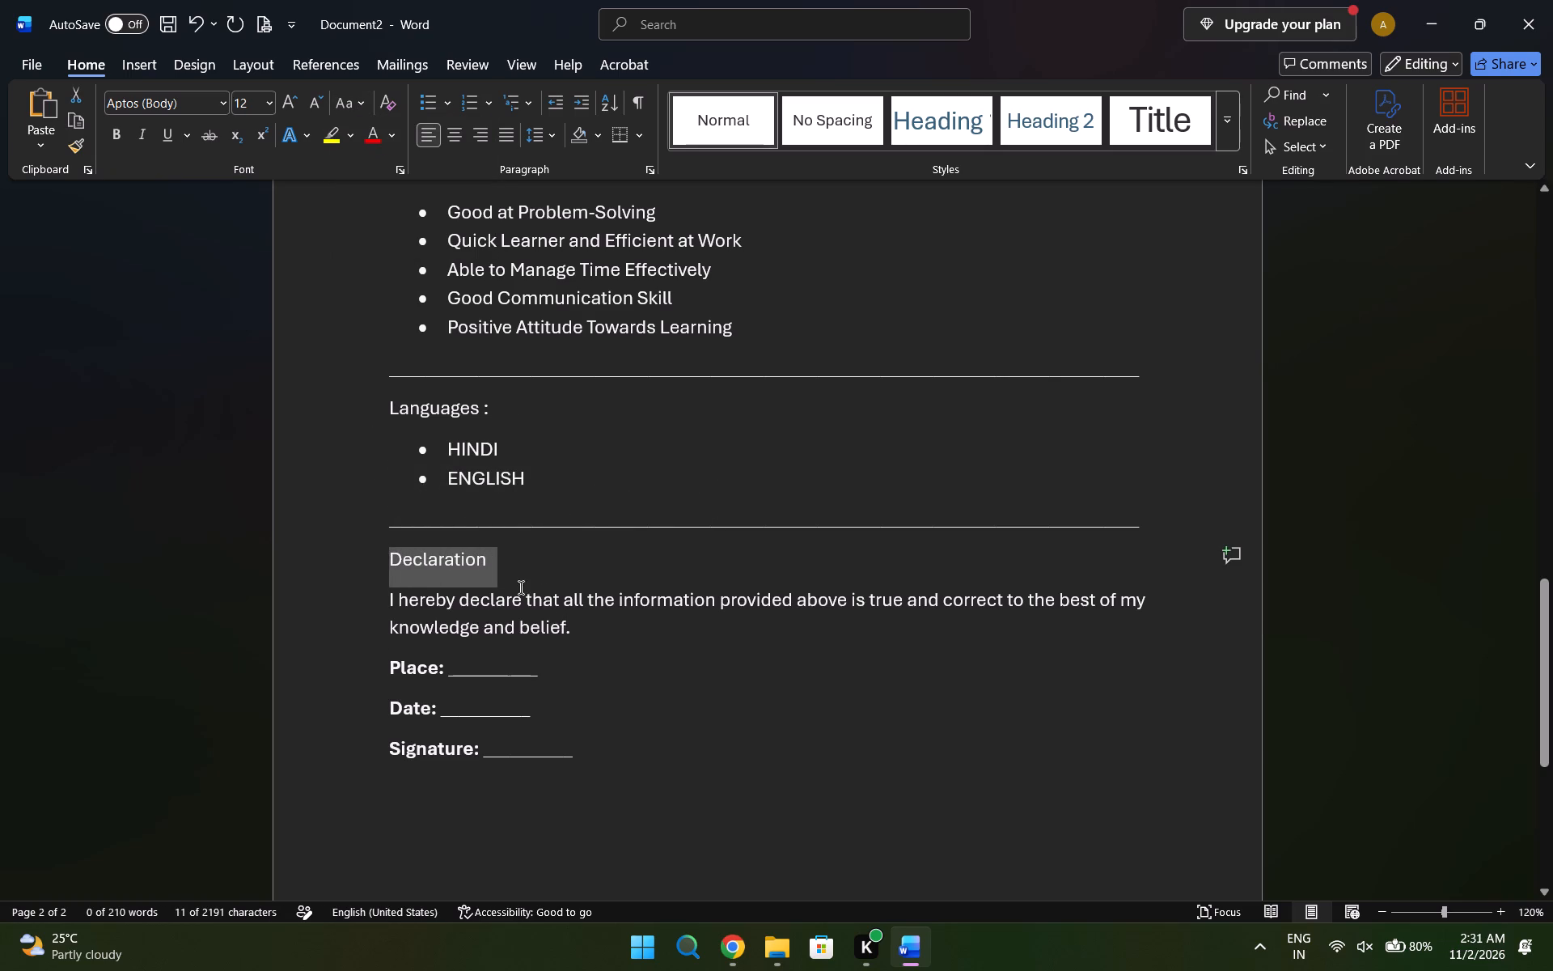
click(513, 552)
key(space)
text(;)
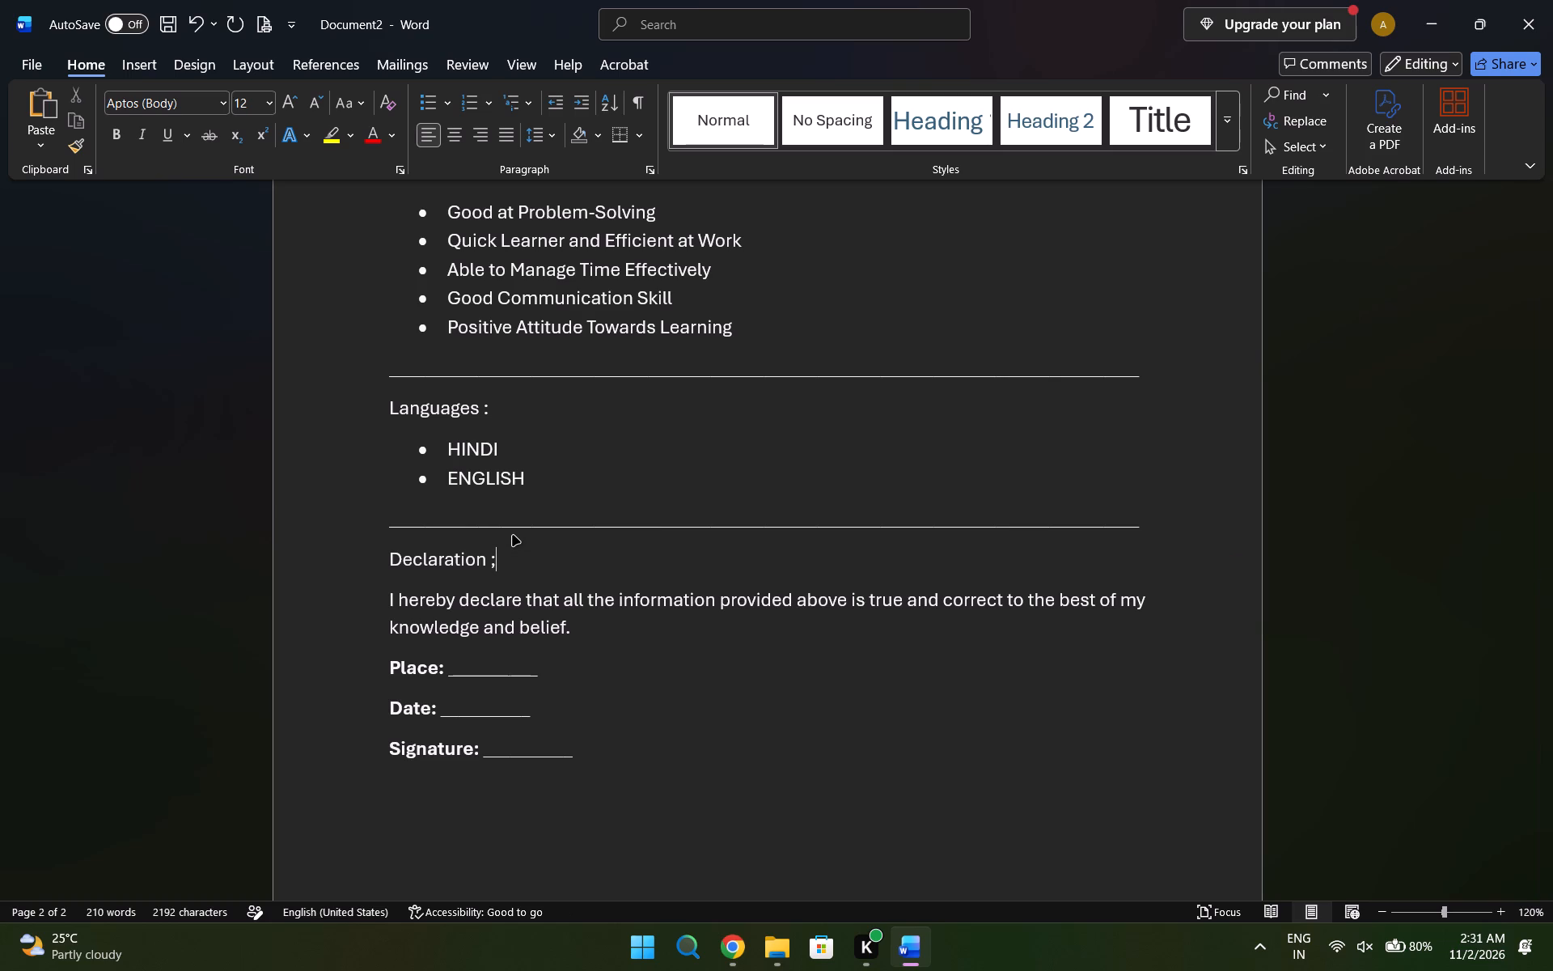
key(BackSpace)
key(semicolon)
key(BackSpace)
key(shift+colon)
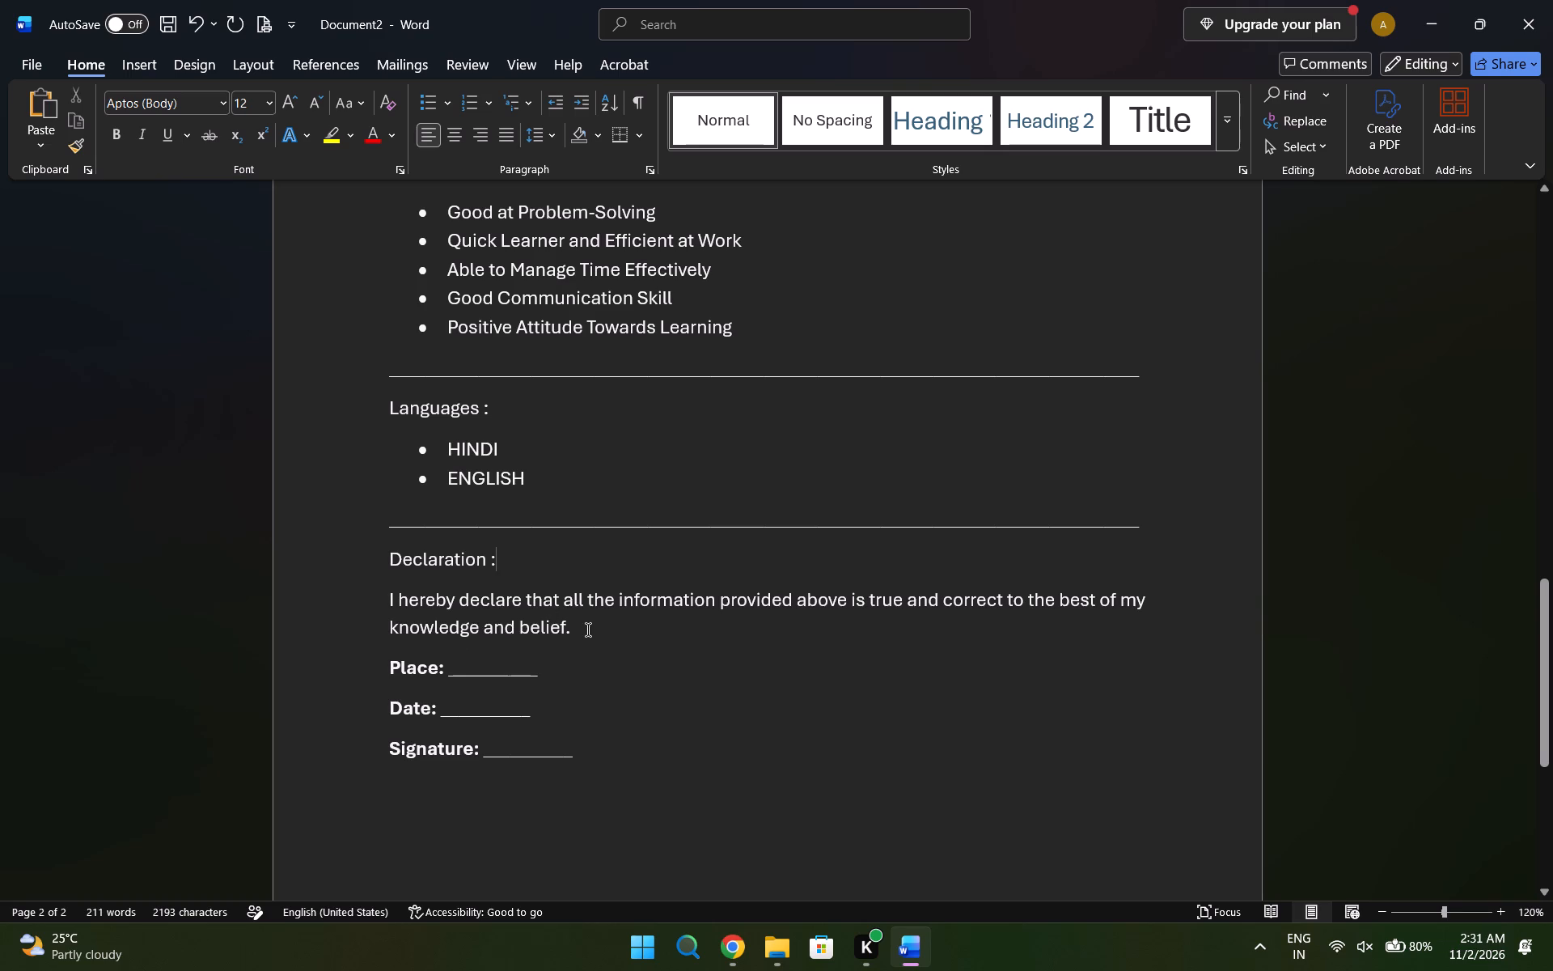
Increase the font size of the "Declaration :" heading to 14.
drag(588, 630, 404, 600)
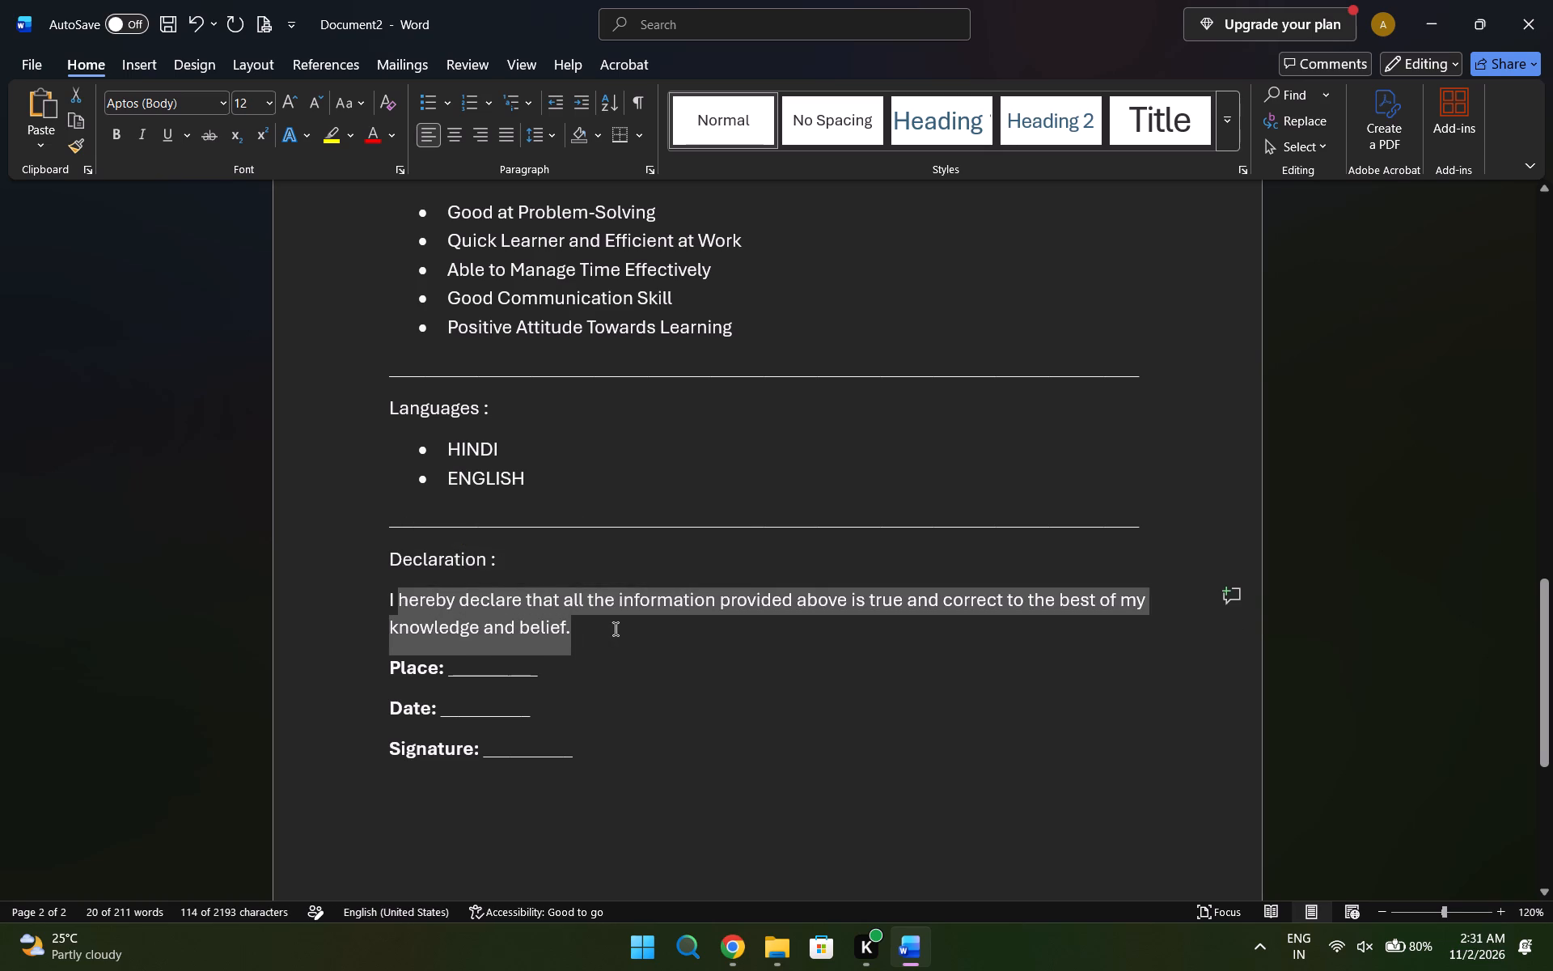
click(616, 629)
drag(518, 560, 411, 560)
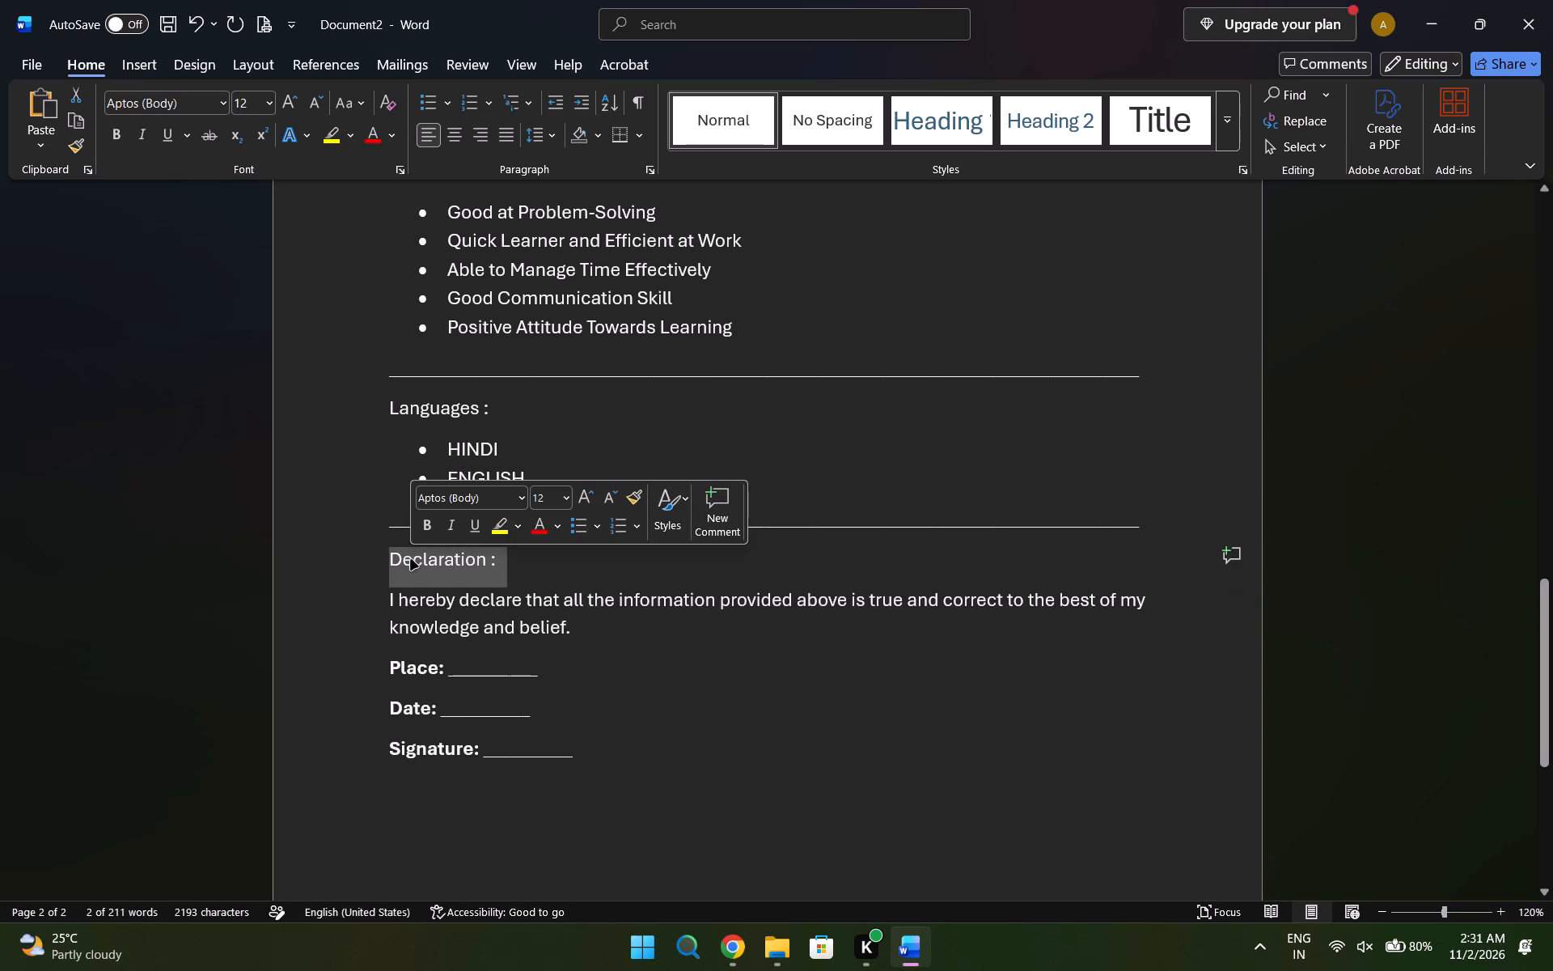
click(592, 498)
click(657, 664)
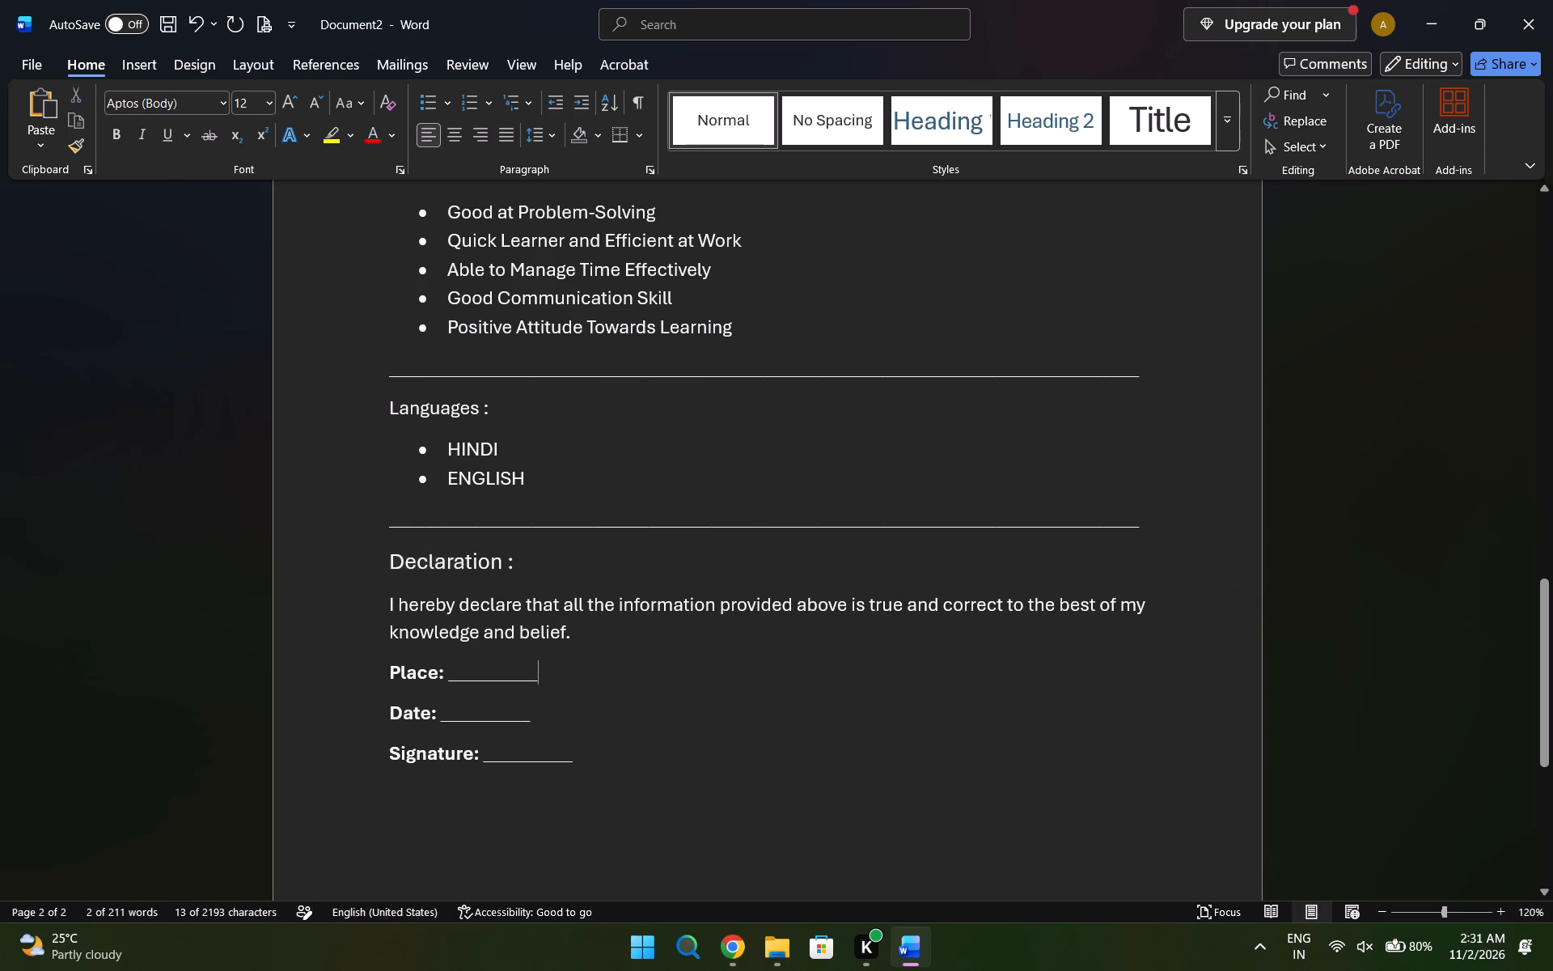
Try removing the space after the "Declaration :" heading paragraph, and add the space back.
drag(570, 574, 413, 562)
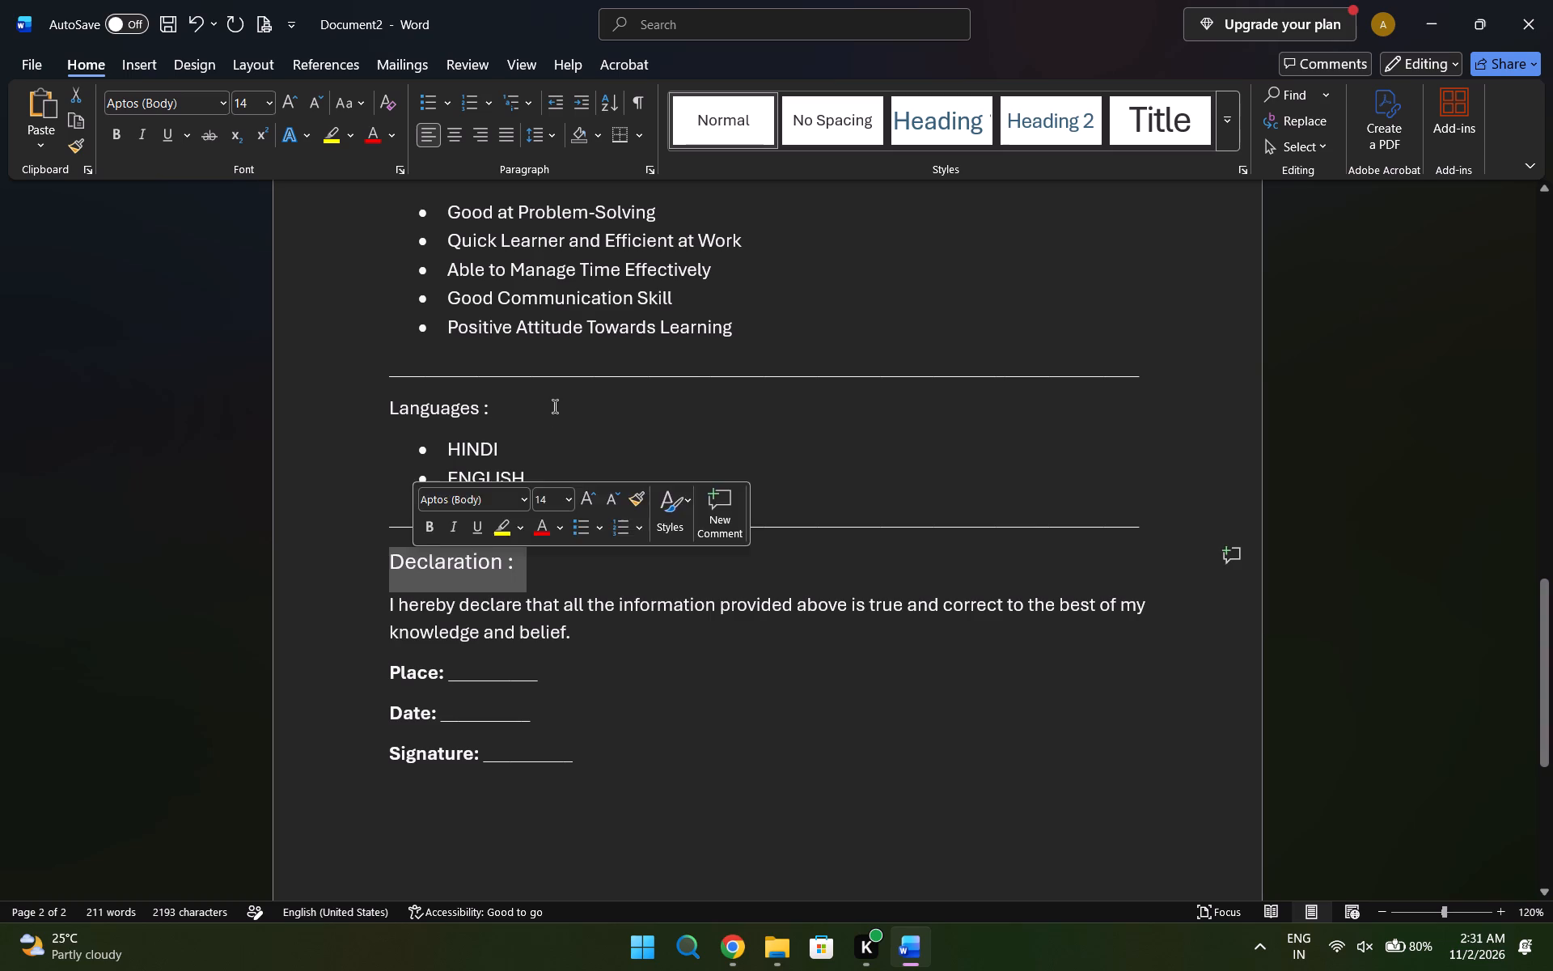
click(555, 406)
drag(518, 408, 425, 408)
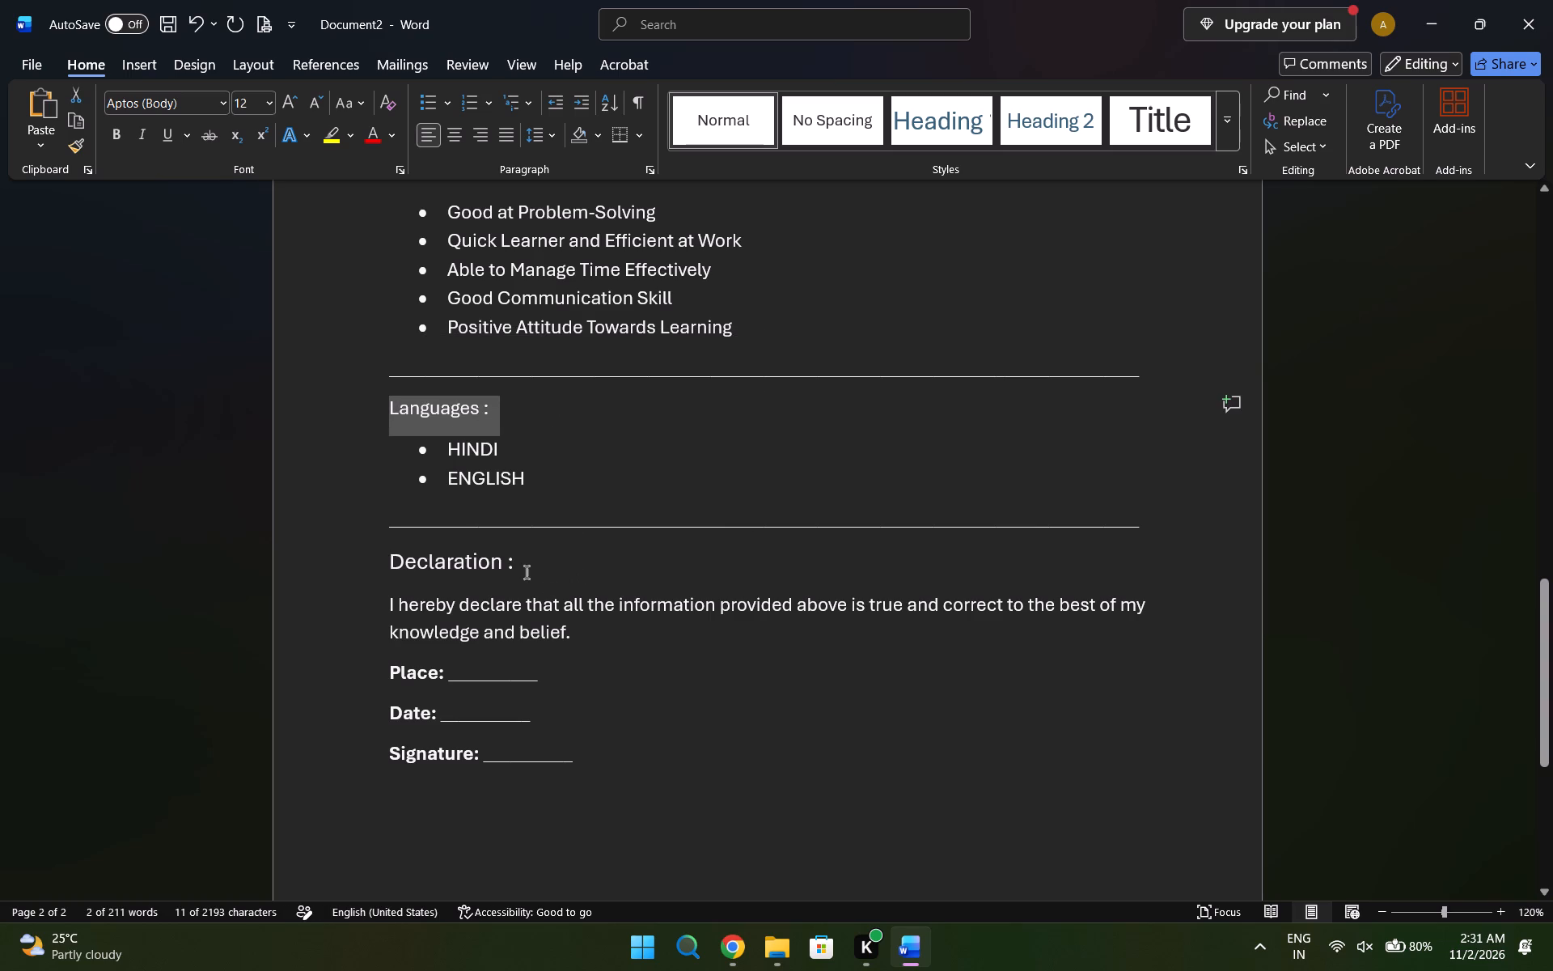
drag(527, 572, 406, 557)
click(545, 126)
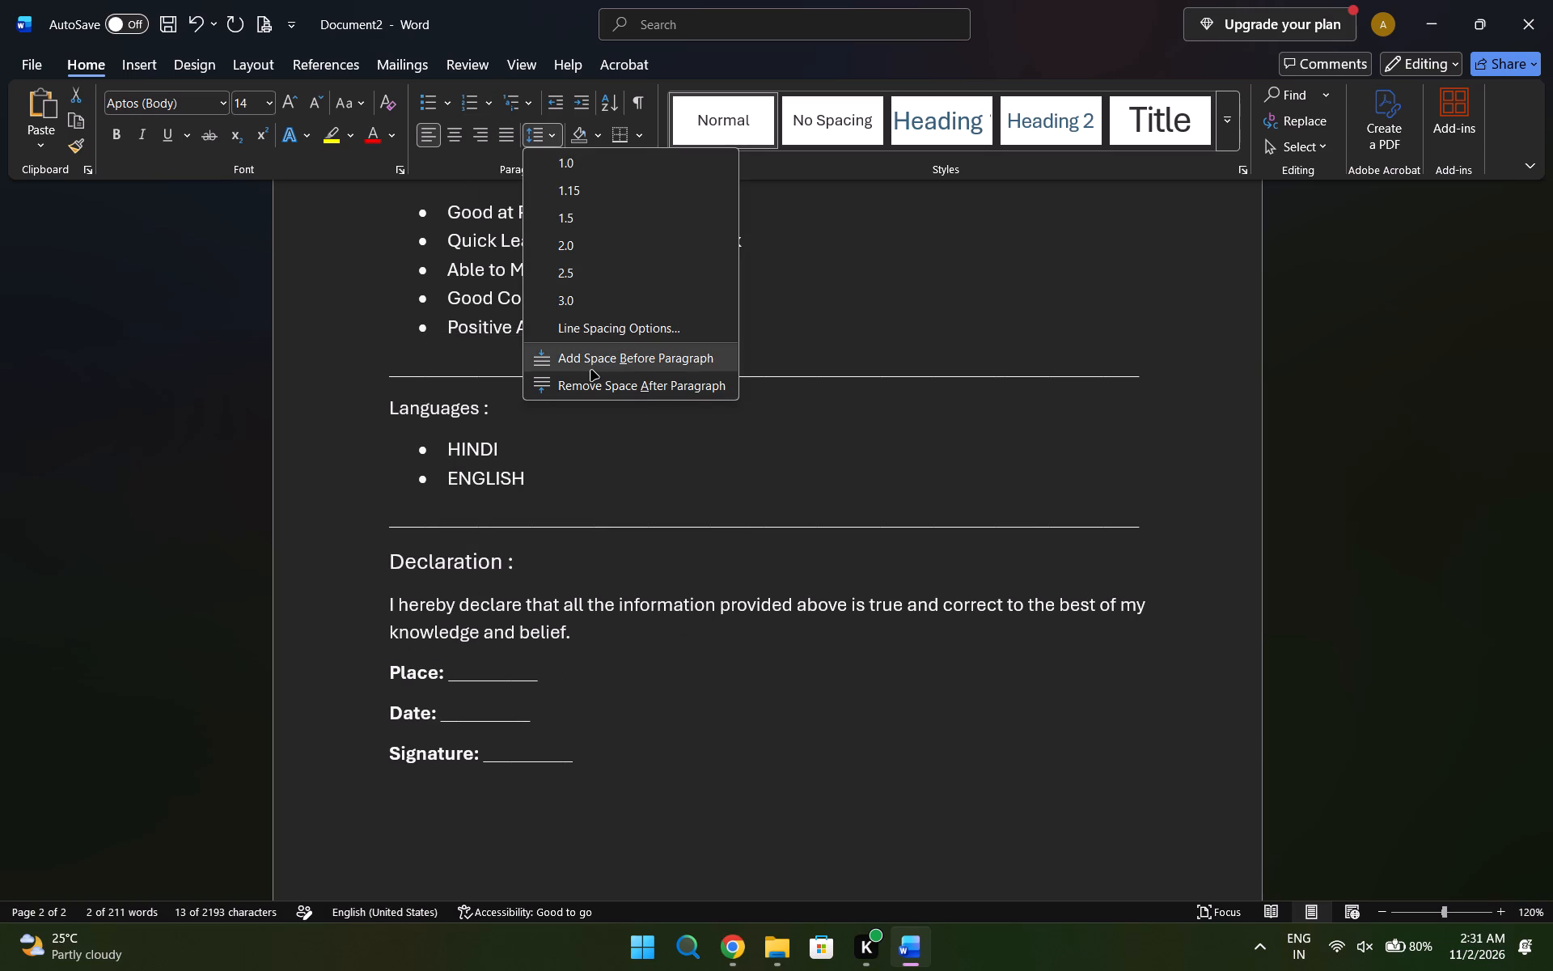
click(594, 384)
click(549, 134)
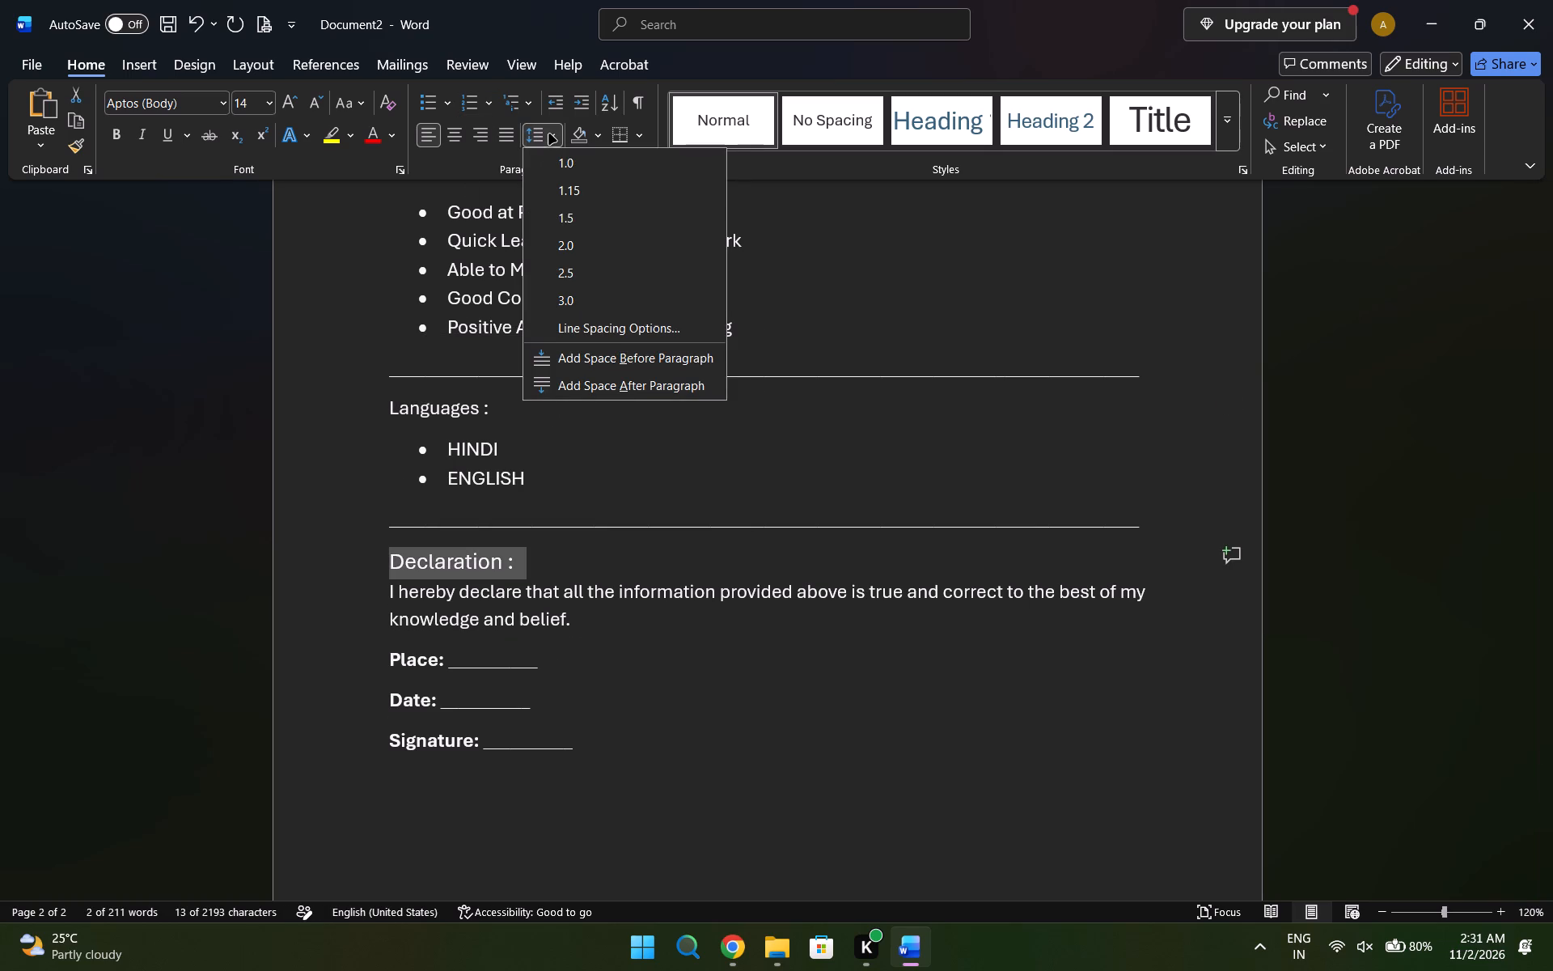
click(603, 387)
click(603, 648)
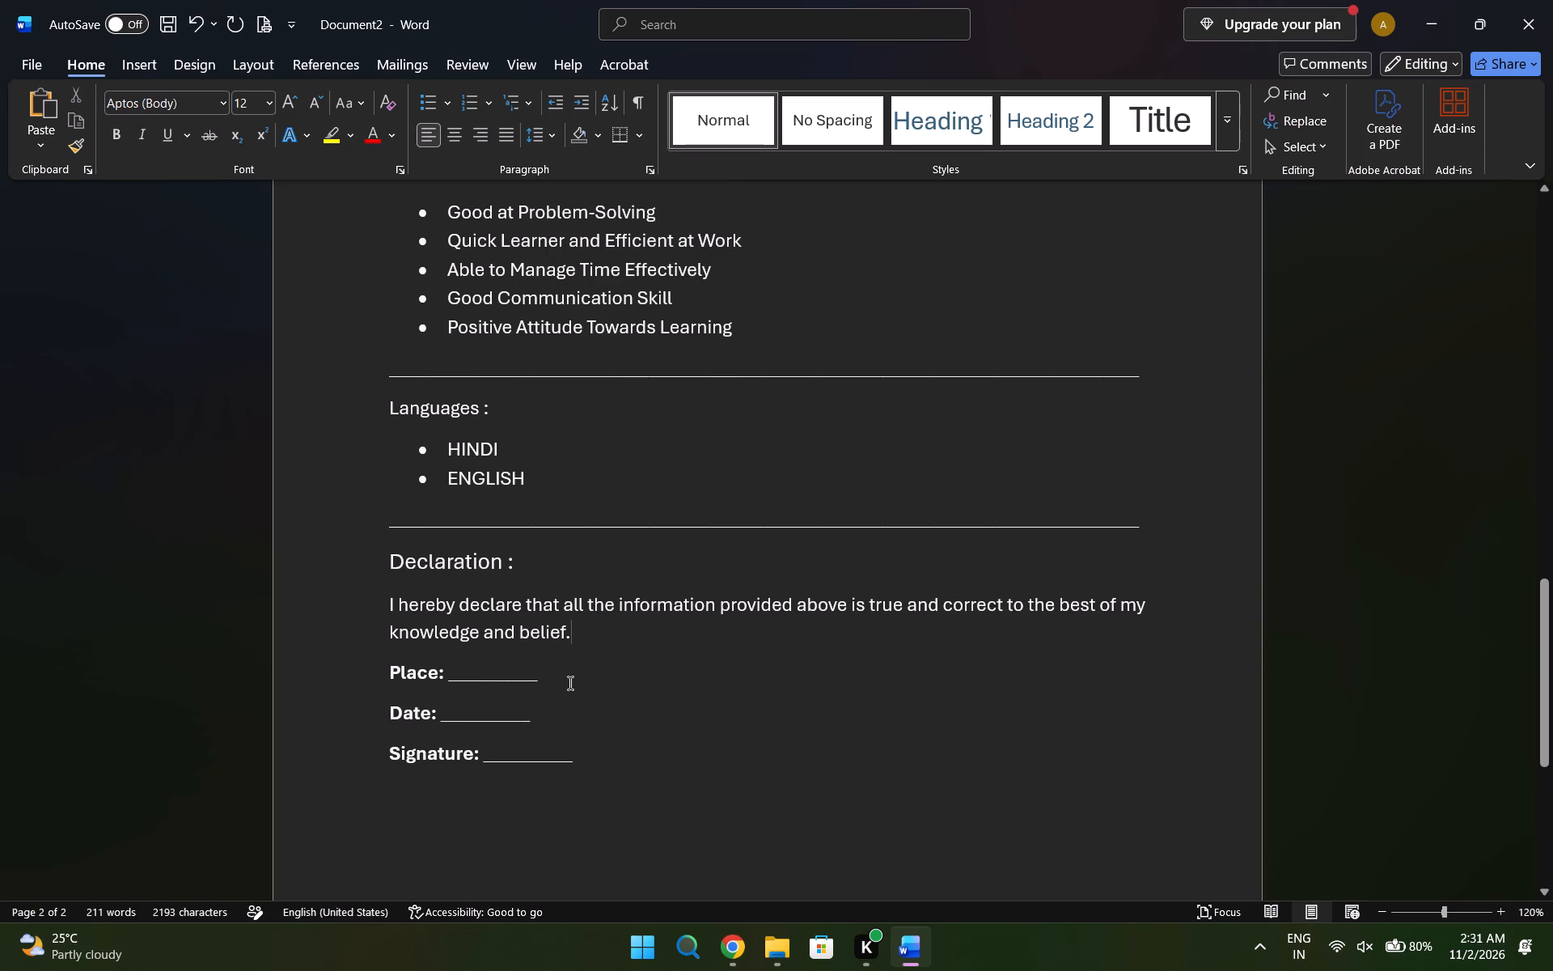
Delete the blank underline after the "Place:" label in the declaration section.
click(549, 678)
key(BackSpace)
key(BackSpace)
key(BackSpace)
key(BackSpace)
key(BackSpace)
key(BackSpace)
key(BackSpace)
key(BackSpace)
key(BackSpace)
key(BackSpace)
key(BackSpace)
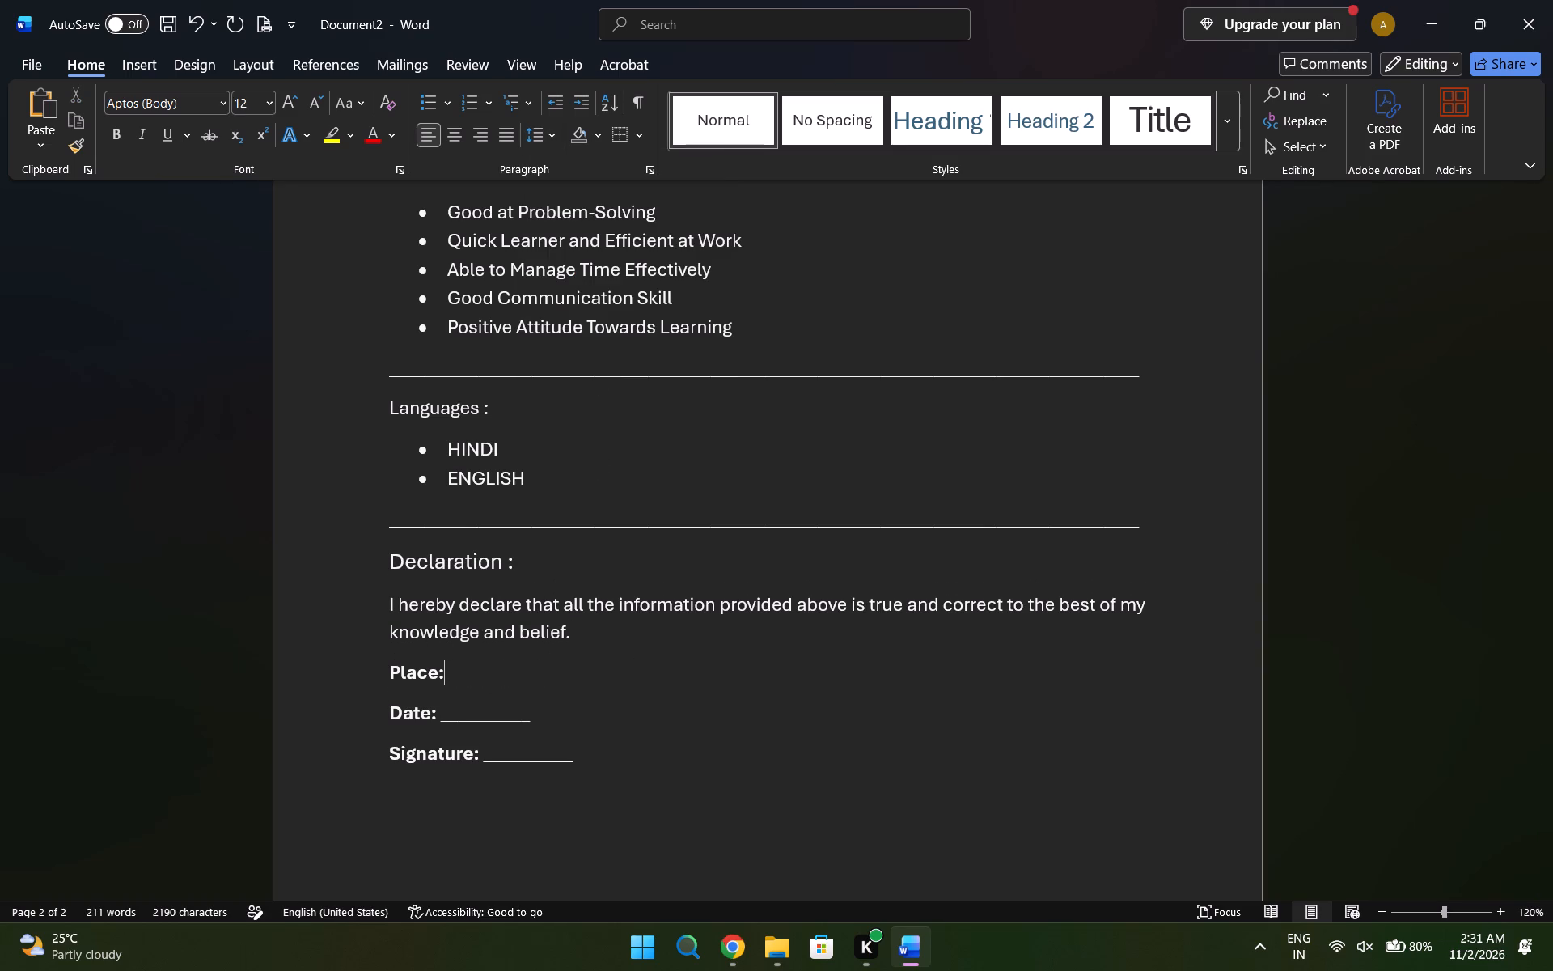